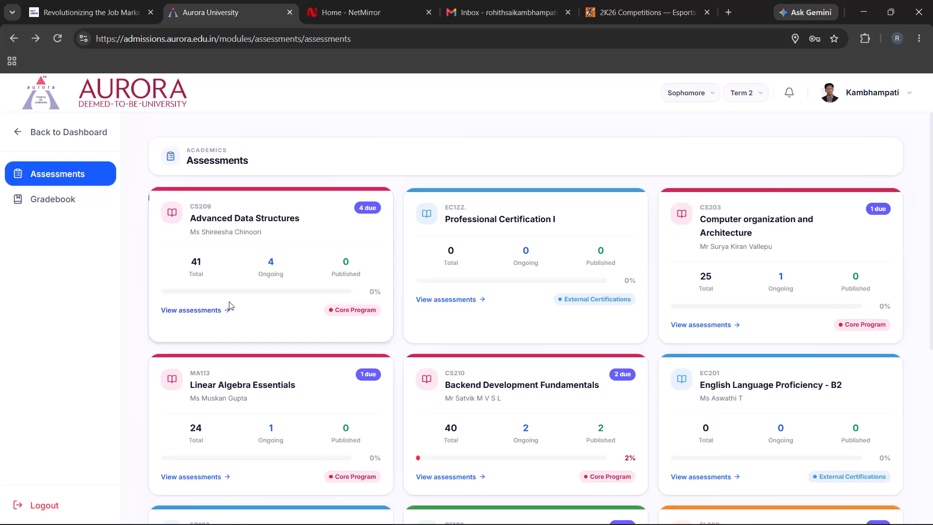
# Open the Advanced Data Structures assessments and review the details of Lab Report 2.
pyautogui.click(229, 301)
pyautogui.scroll(-5, 456, 320)
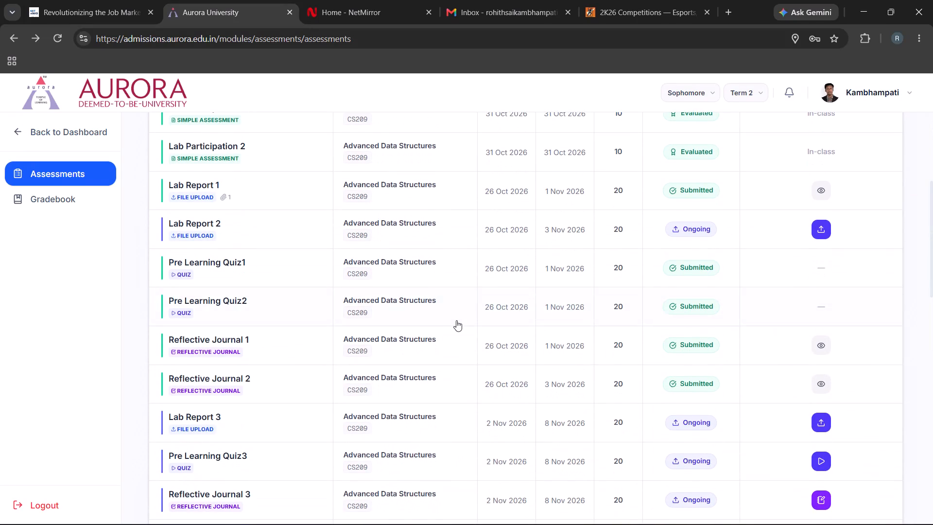
pyautogui.scroll(1, 456, 320)
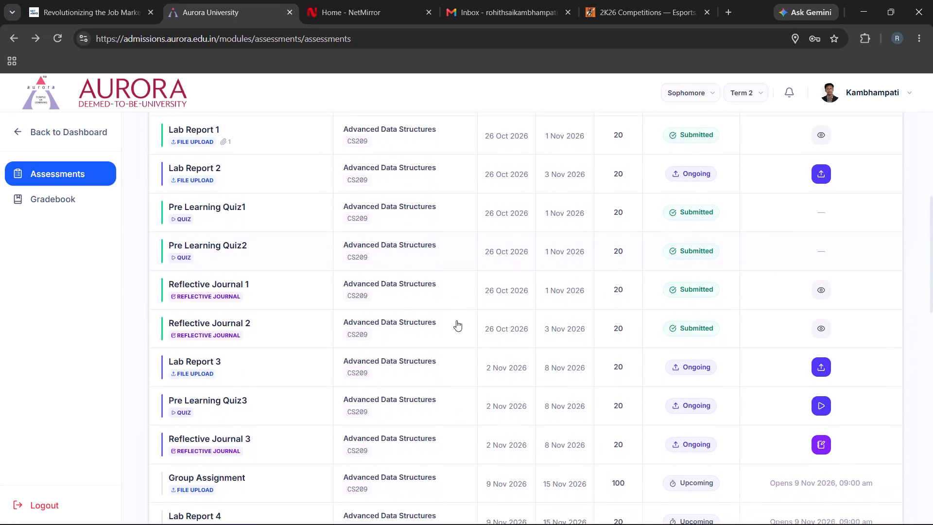
pyautogui.scroll(1, 456, 320)
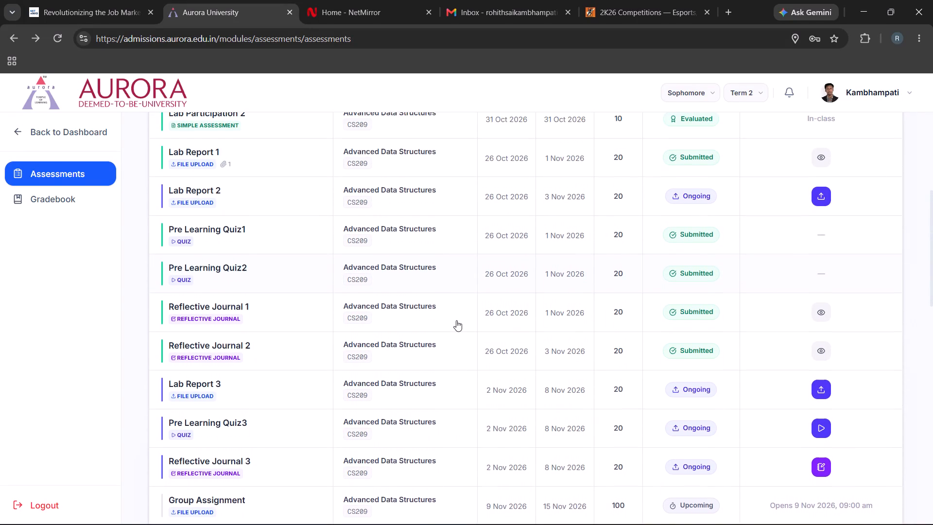
pyautogui.scroll(1, 456, 320)
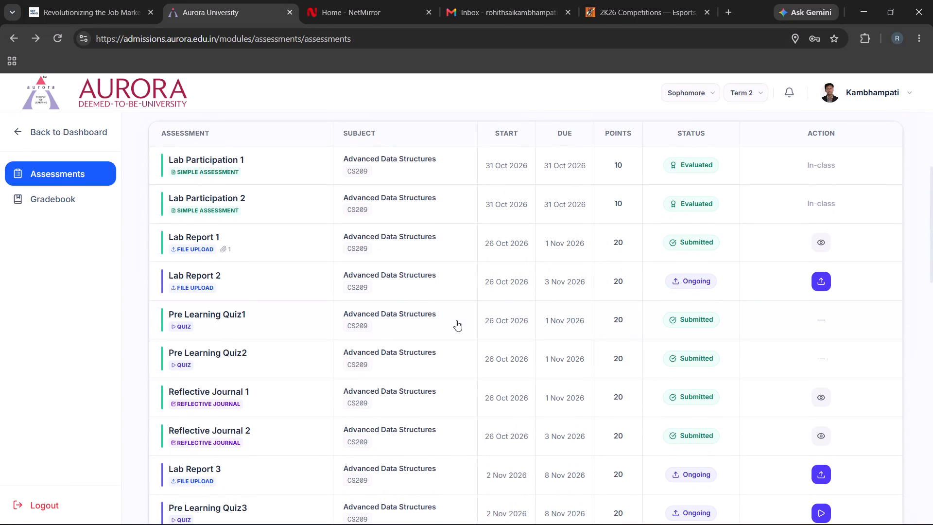
pyautogui.click(462, 280)
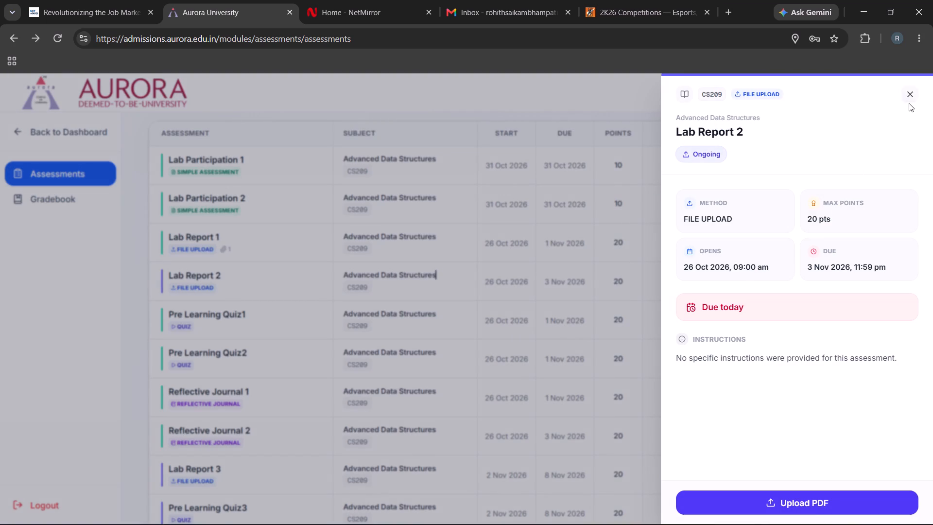
pyautogui.click(909, 103)
pyautogui.click(909, 89)
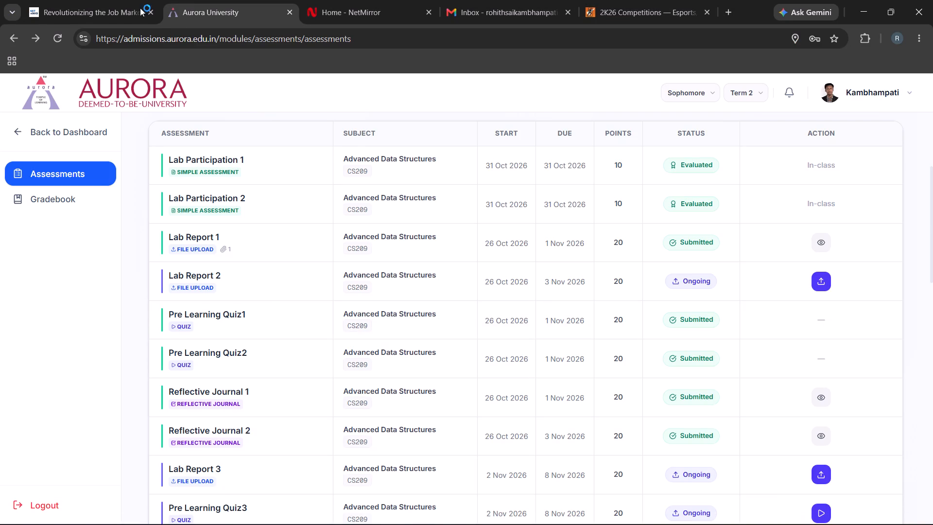
pyautogui.click(117, 19)
pyautogui.scroll(-2, 111, 252)
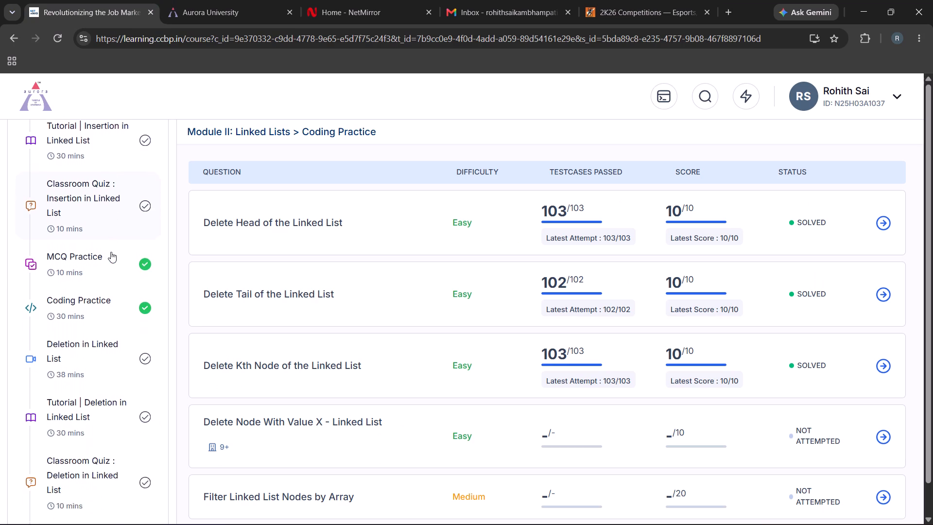
pyautogui.scroll(-2, 111, 252)
pyautogui.scroll(-1, 140, 453)
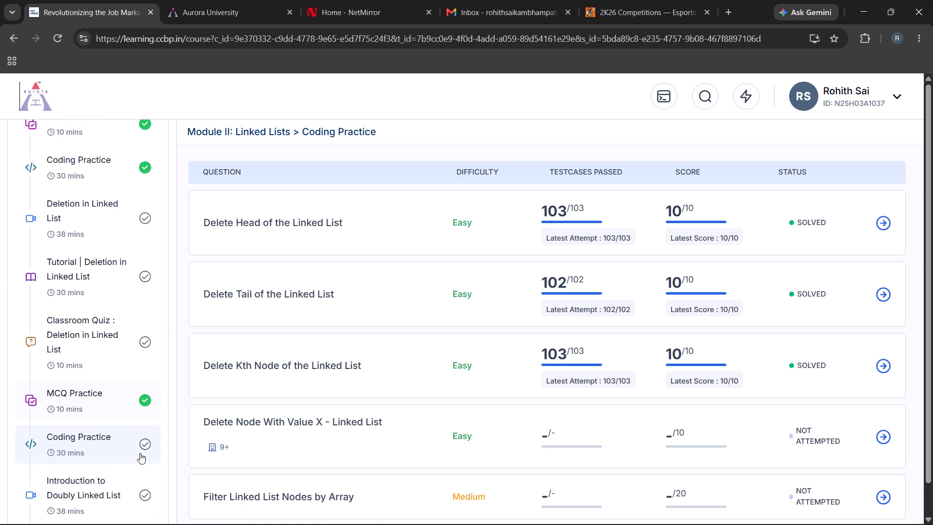
pyautogui.scroll(-1, 140, 453)
pyautogui.click(393, 231)
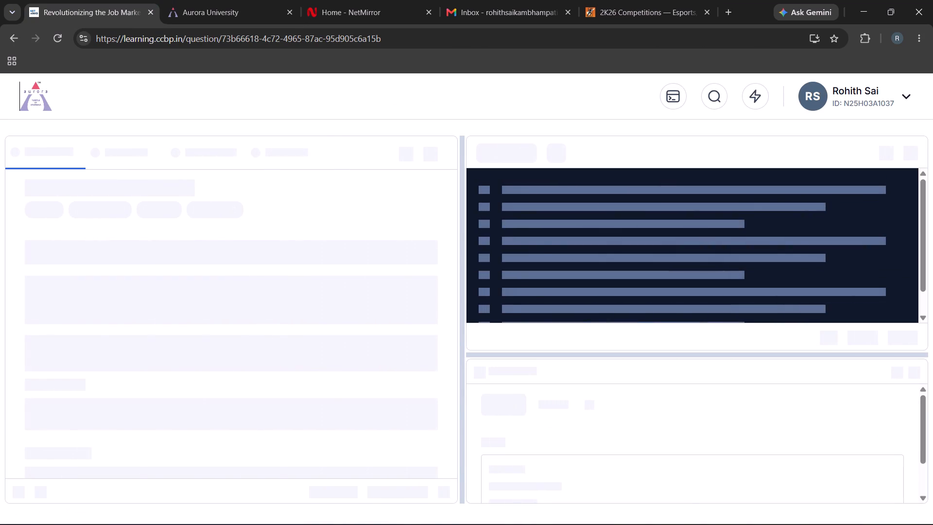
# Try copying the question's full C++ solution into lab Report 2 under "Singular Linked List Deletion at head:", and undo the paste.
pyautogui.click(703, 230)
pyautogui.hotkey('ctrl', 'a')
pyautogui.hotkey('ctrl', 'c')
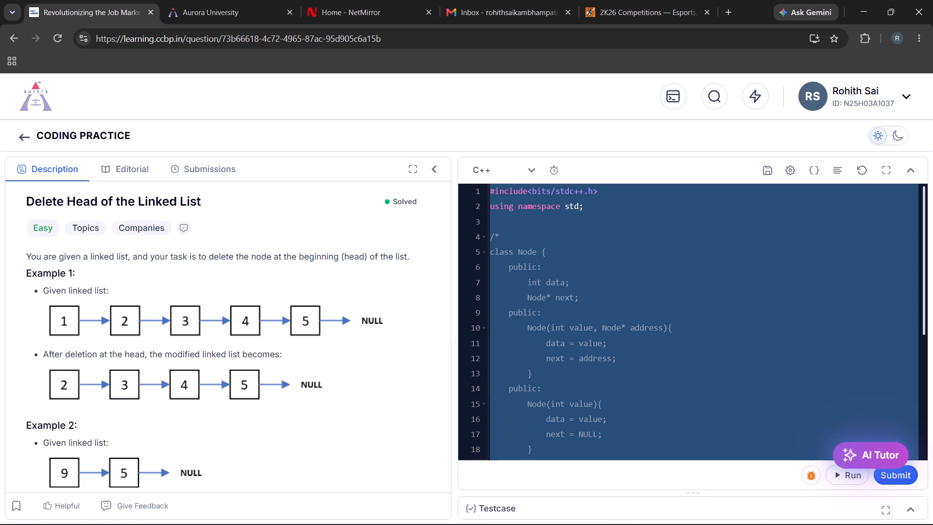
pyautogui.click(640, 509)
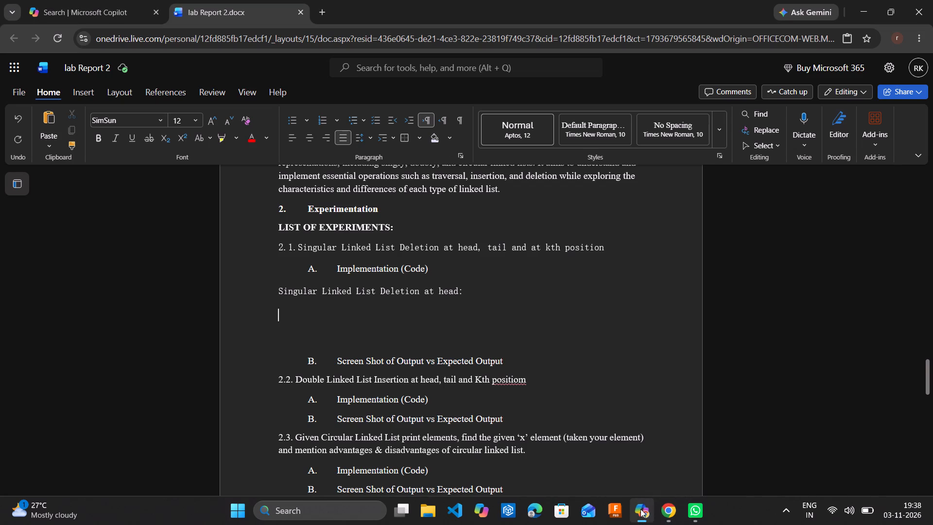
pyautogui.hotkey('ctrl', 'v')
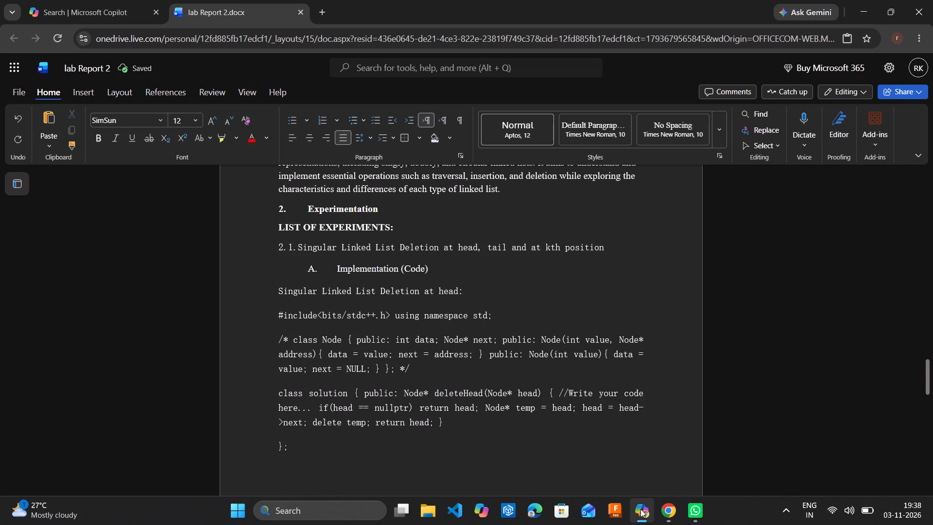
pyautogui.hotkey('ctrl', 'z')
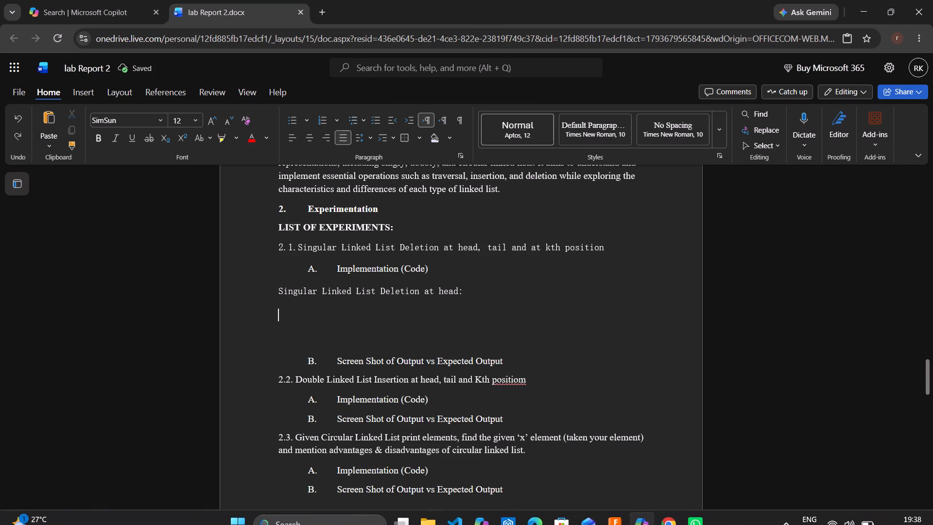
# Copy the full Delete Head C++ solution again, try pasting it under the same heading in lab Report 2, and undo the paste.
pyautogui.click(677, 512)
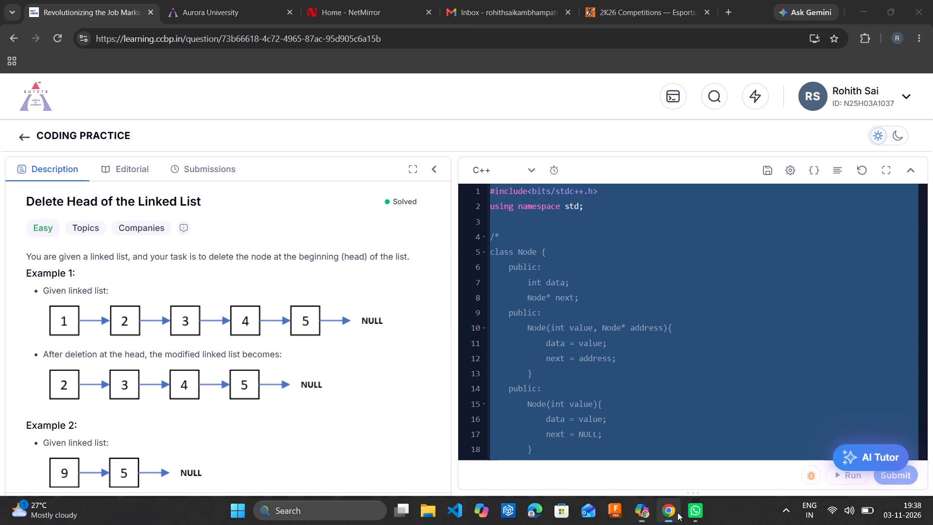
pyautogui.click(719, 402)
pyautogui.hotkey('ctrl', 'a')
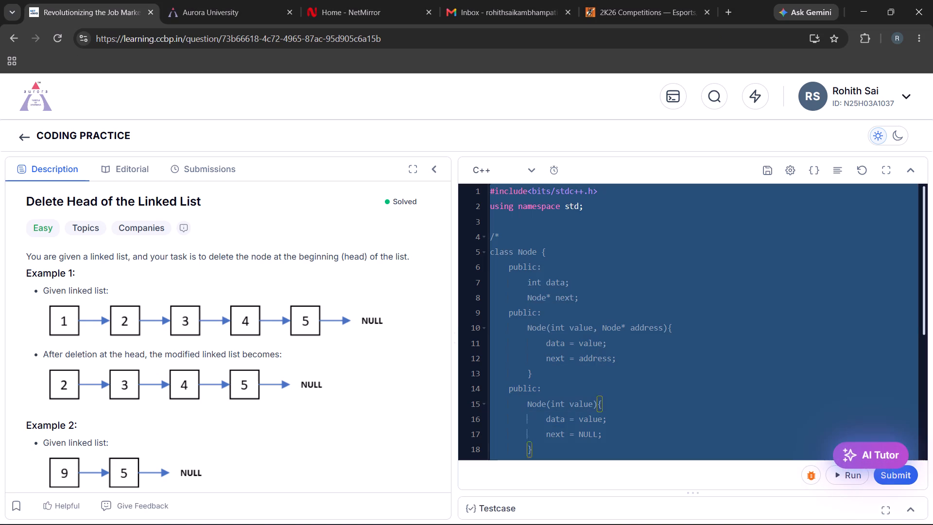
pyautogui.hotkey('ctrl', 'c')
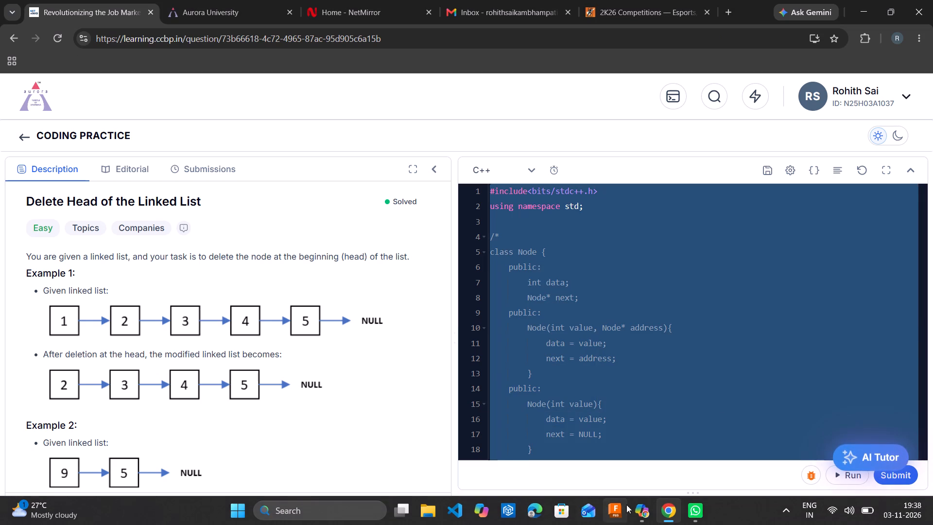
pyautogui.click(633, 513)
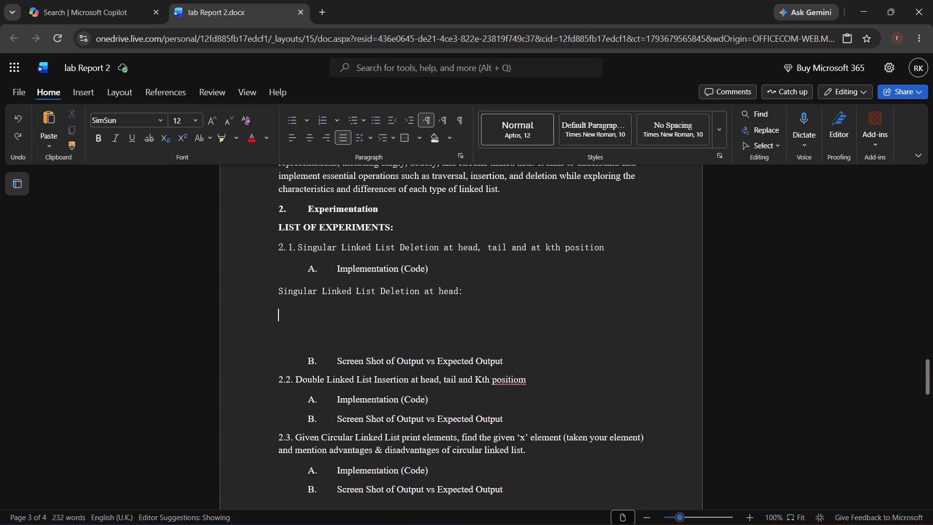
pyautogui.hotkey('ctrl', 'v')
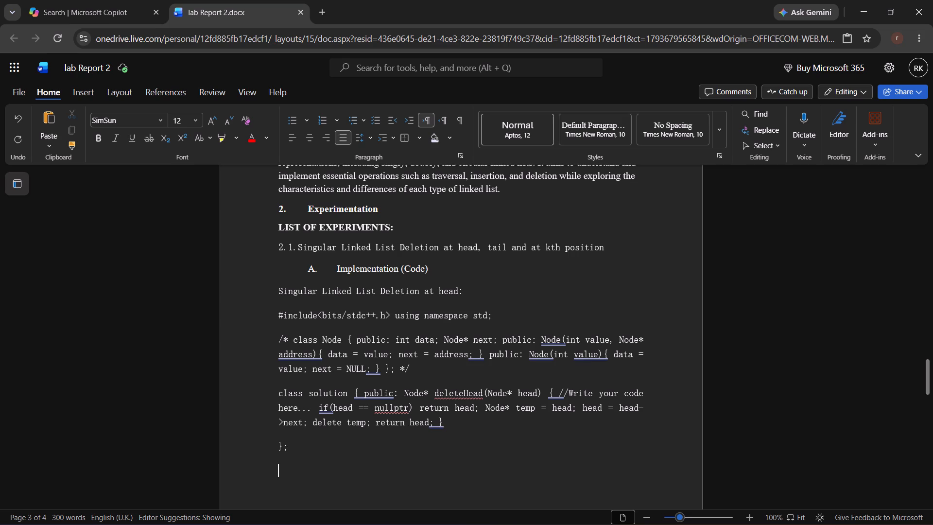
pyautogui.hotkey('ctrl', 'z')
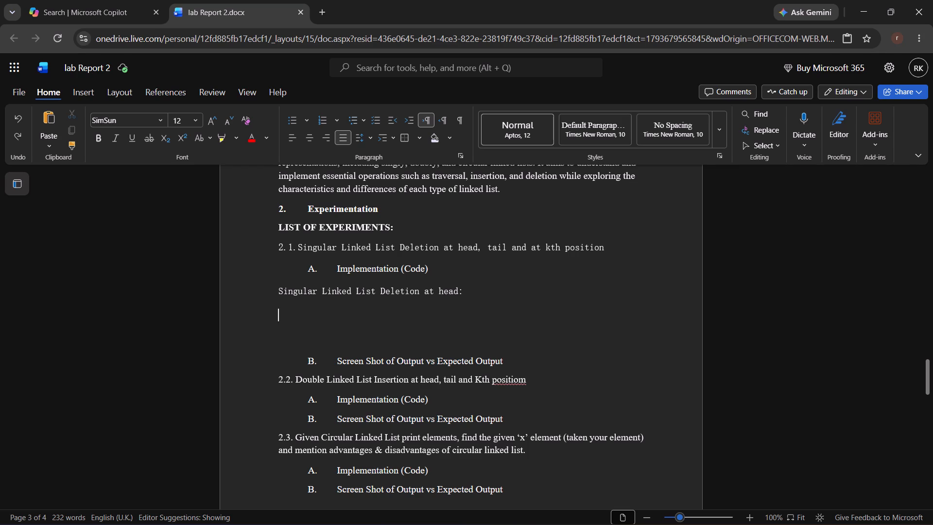
# Delete the empty lines between "Singular Linked List Deletion at head:" and item B of experiment 2.1.
pyautogui.scroll(-1, 283, 345)
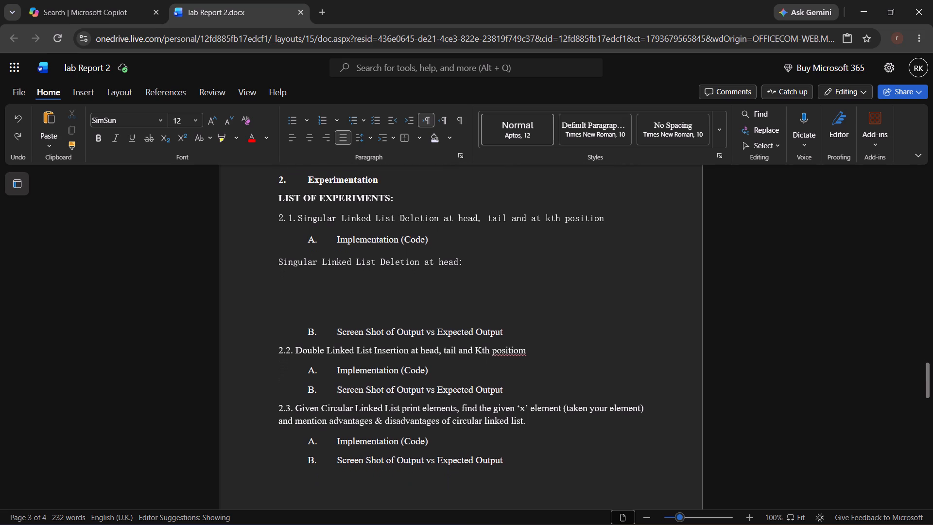
pyautogui.click(325, 310)
pyautogui.press('BackSpace')
pyautogui.press('BackSpace')
pyautogui.press('BackSpace')
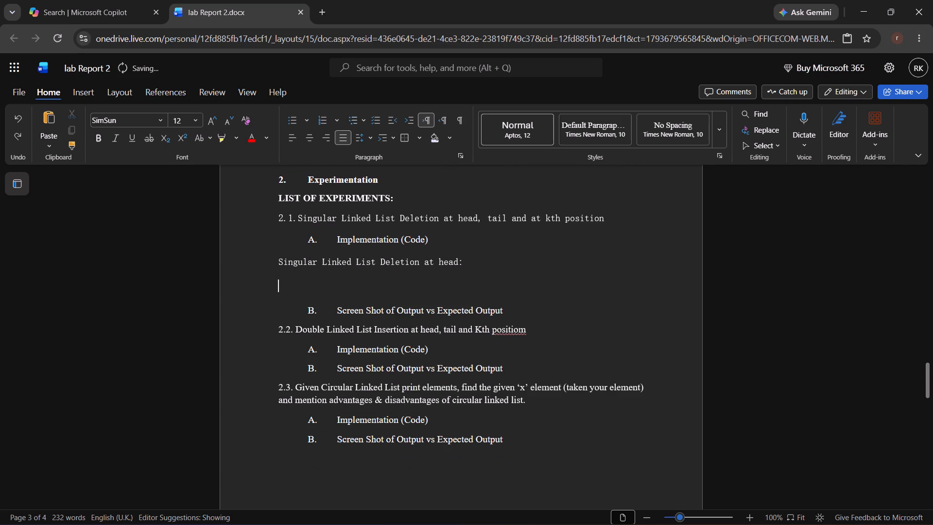
pyautogui.press('BackSpace')
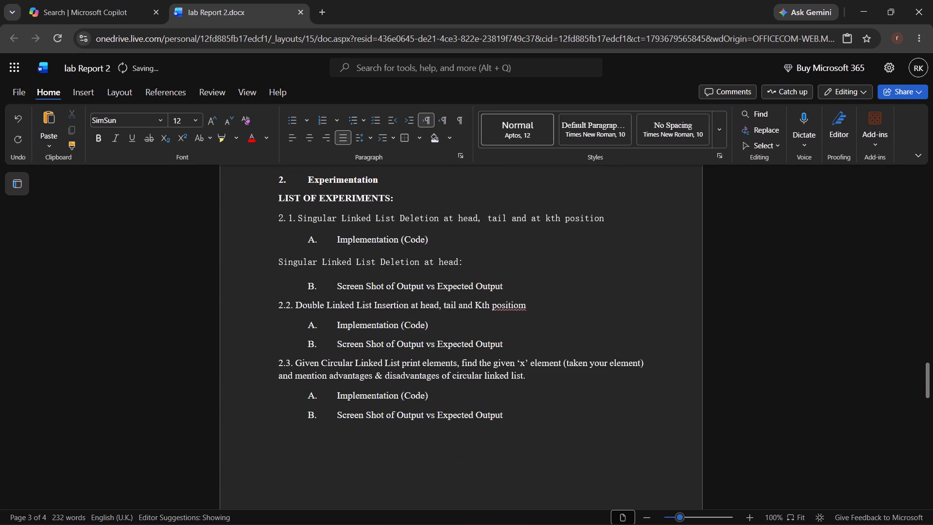
# Add an unnumbered blank line below item B, "Screen Shot of Output vs Expected Output", in experiment 2.1.
pyautogui.click(519, 283)
pyautogui.press('Return')
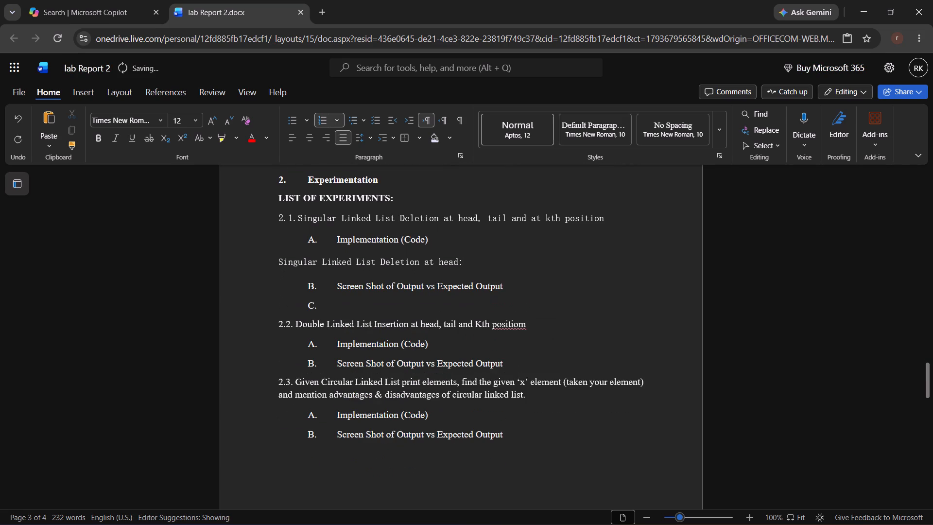
pyautogui.press('BackSpace')
pyautogui.press('BackSpace')
pyautogui.press('BackSpace')
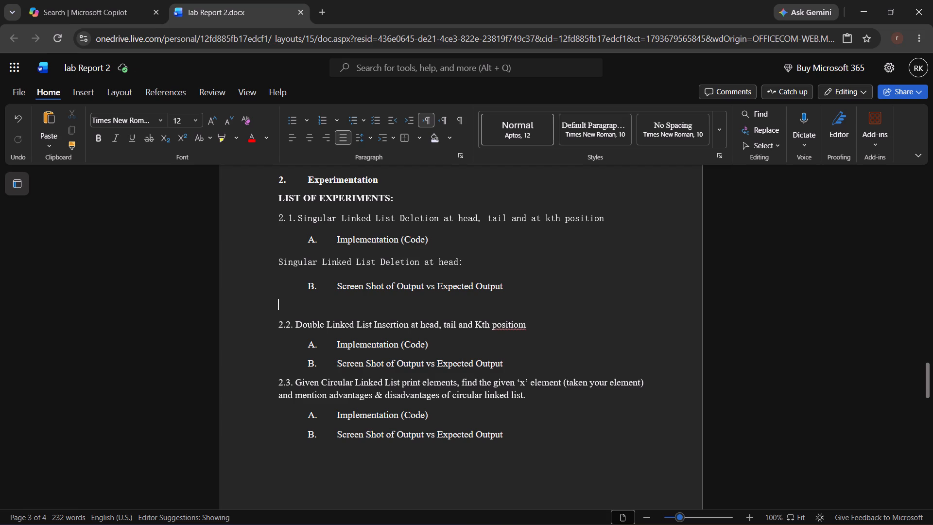
# Add a new line starting with "Singular" below "Singular Linked List Deletion at head:" in experiment 2.1.
pyautogui.click(466, 262)
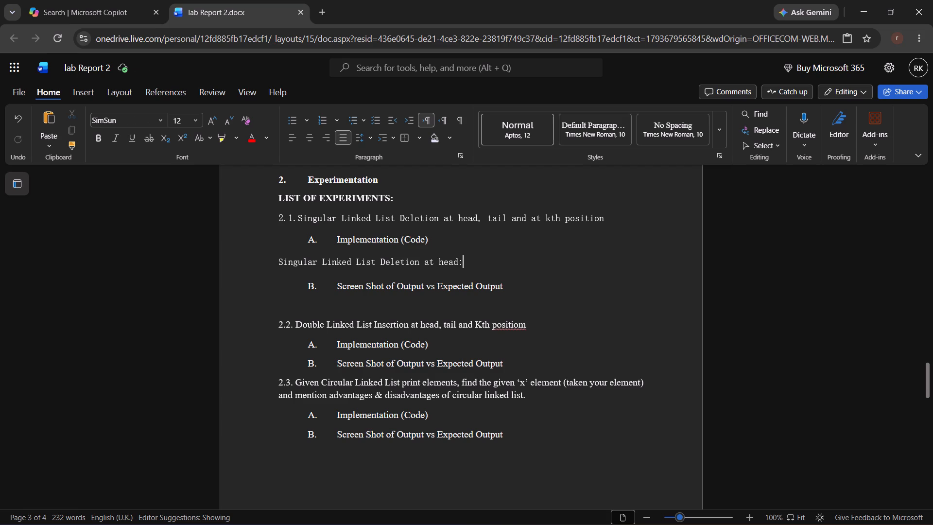
pyautogui.press('Return')
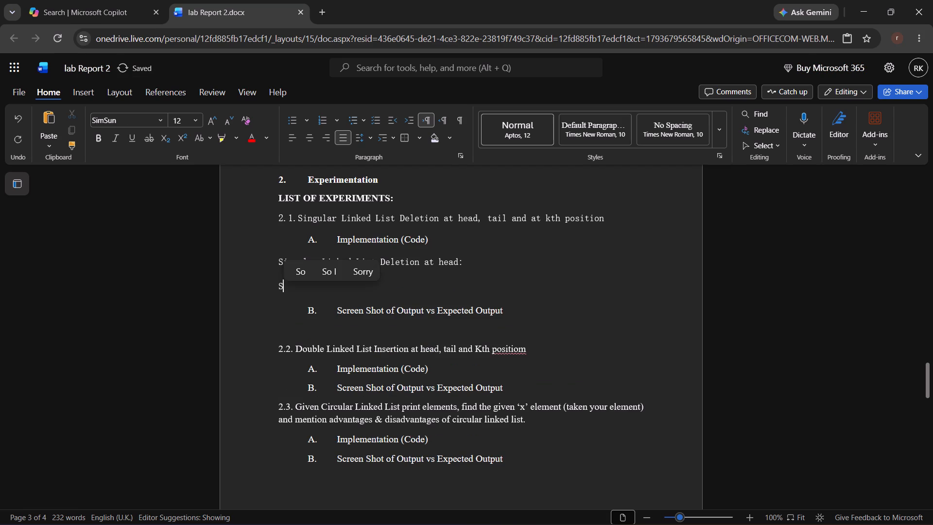
pyautogui.press('n')
pyautogui.press('BackSpace')
pyautogui.write('ingular')
pyautogui.press('space')
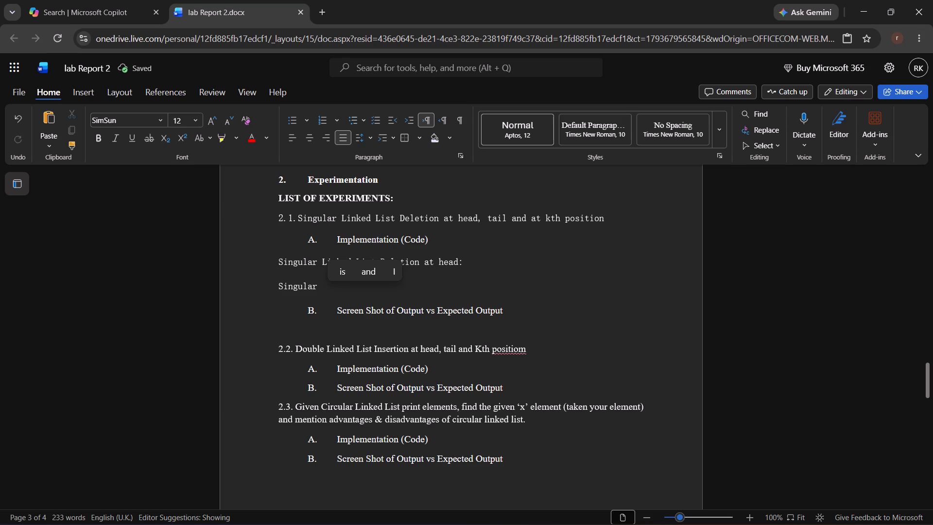
# Switch to the Aurora University assessments page and review the Advanced Data Structures assessments' due dates and statuses.
pyautogui.click(670, 516)
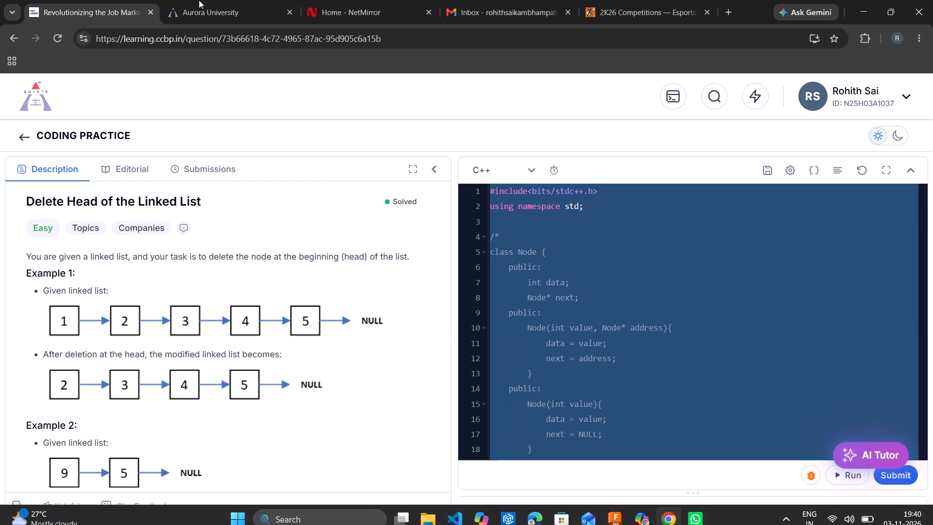
pyautogui.click(200, 0)
pyautogui.scroll(8, 321, 224)
pyautogui.scroll(-2, 321, 224)
pyautogui.scroll(4, 321, 224)
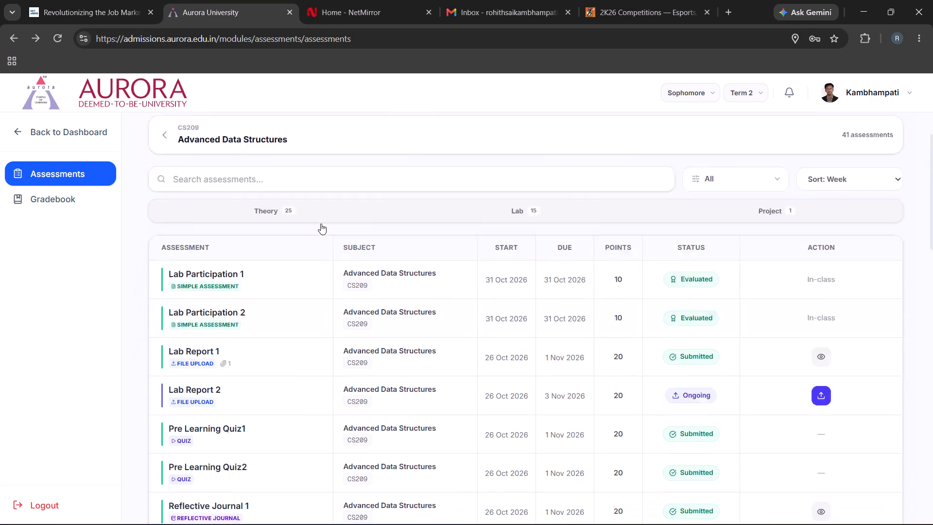
pyautogui.click(165, 210)
pyautogui.scroll(2, 165, 210)
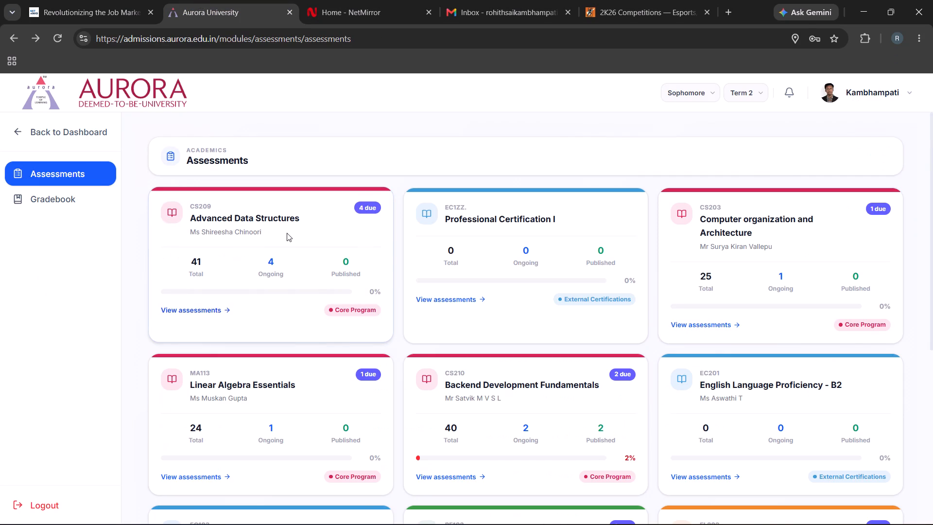
pyautogui.click(287, 233)
pyautogui.scroll(-3, 566, 368)
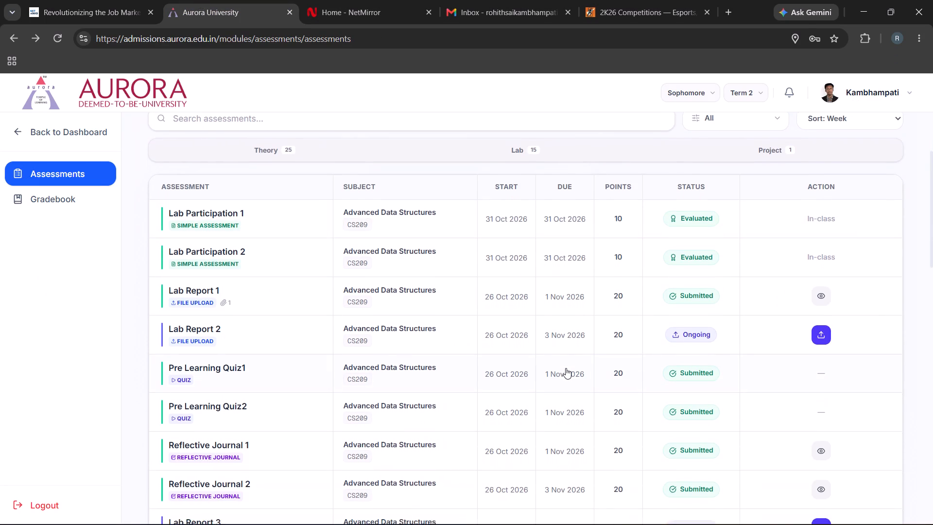
pyautogui.scroll(-1, 566, 368)
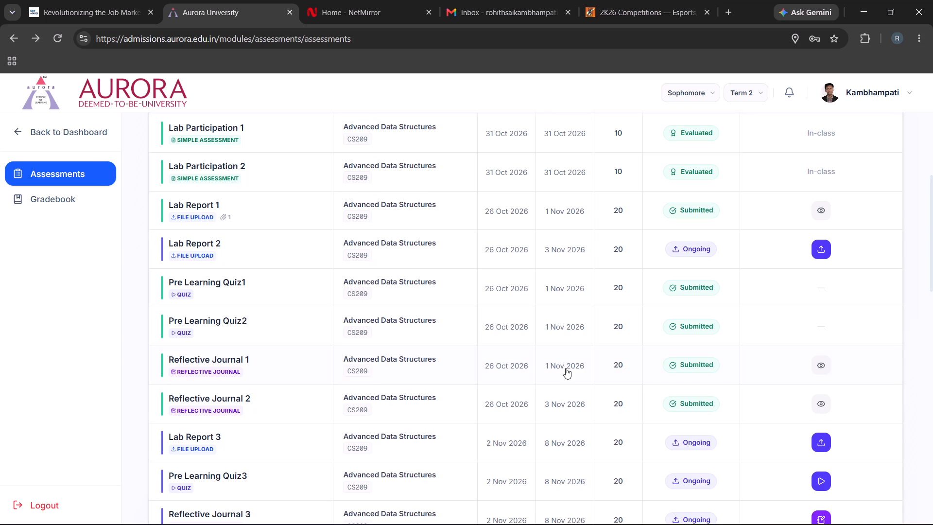
pyautogui.scroll(2, 566, 368)
pyautogui.scroll(5, 193, 139)
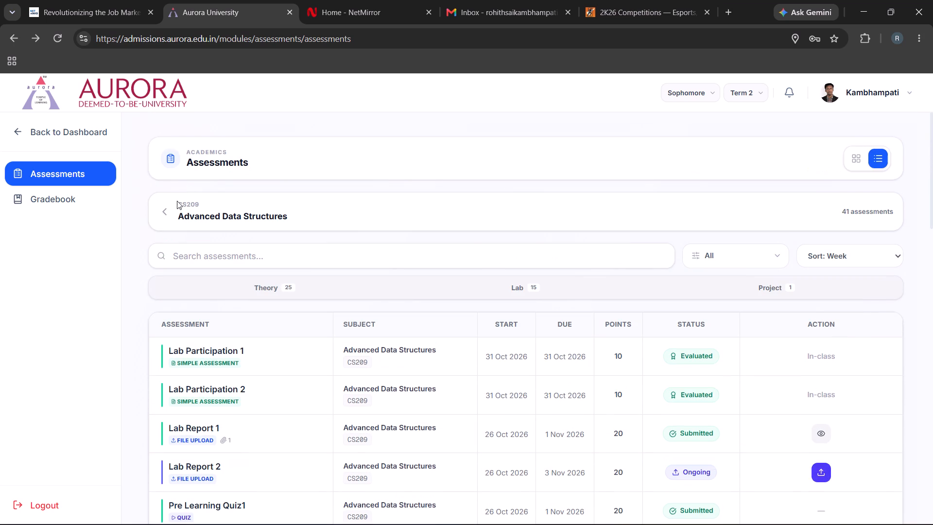
pyautogui.click(167, 208)
# Review the assessment lists of Computer organization and Architecture and of Linear Algebra Essentials for due dates and statuses.
pyautogui.click(773, 241)
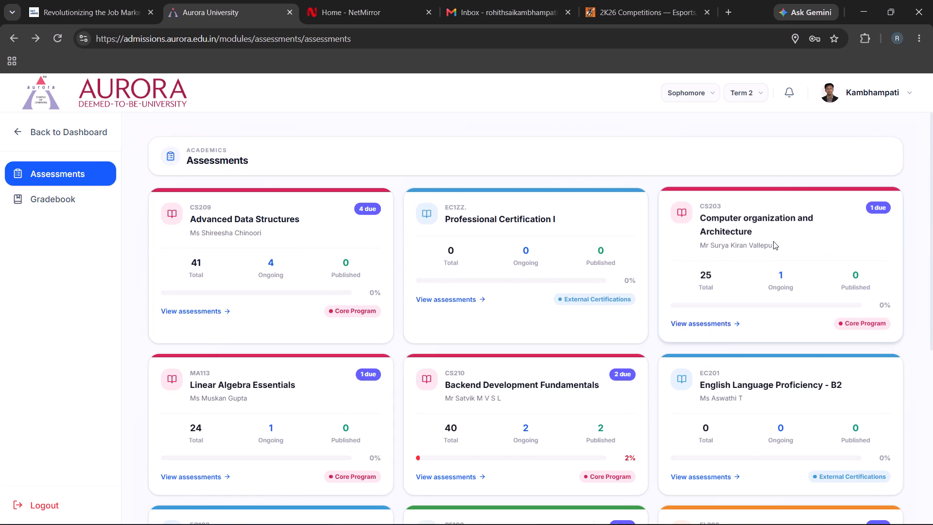
pyautogui.scroll(-2, 650, 390)
pyautogui.scroll(2, 556, 375)
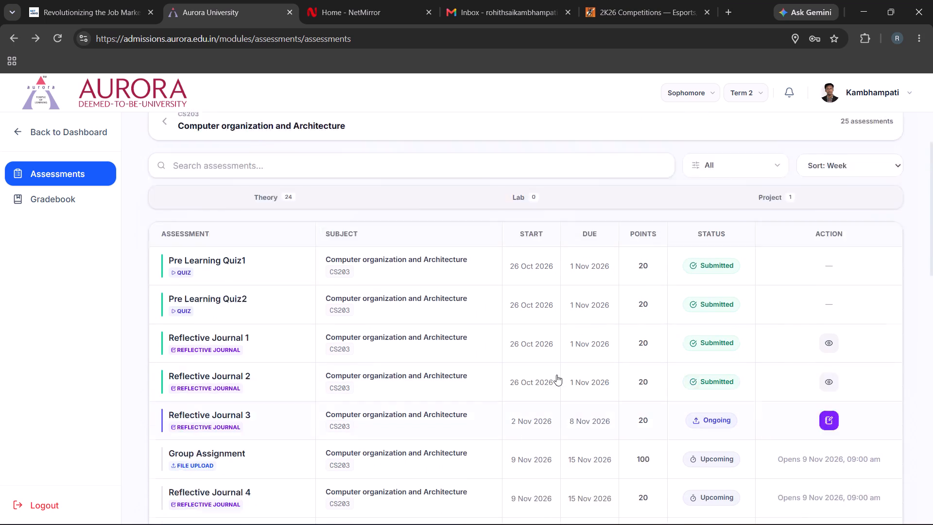
pyautogui.scroll(3, 556, 375)
pyautogui.click(164, 213)
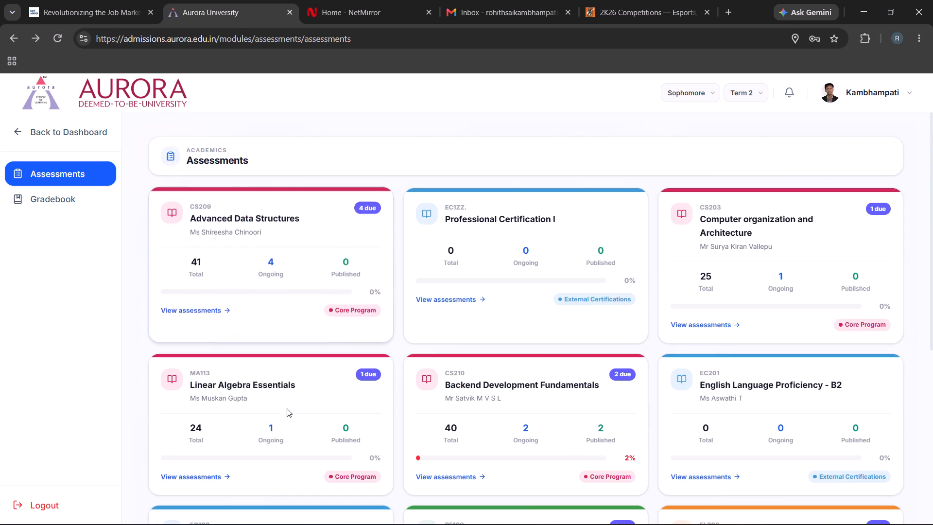
pyautogui.click(287, 420)
pyautogui.scroll(1, 539, 412)
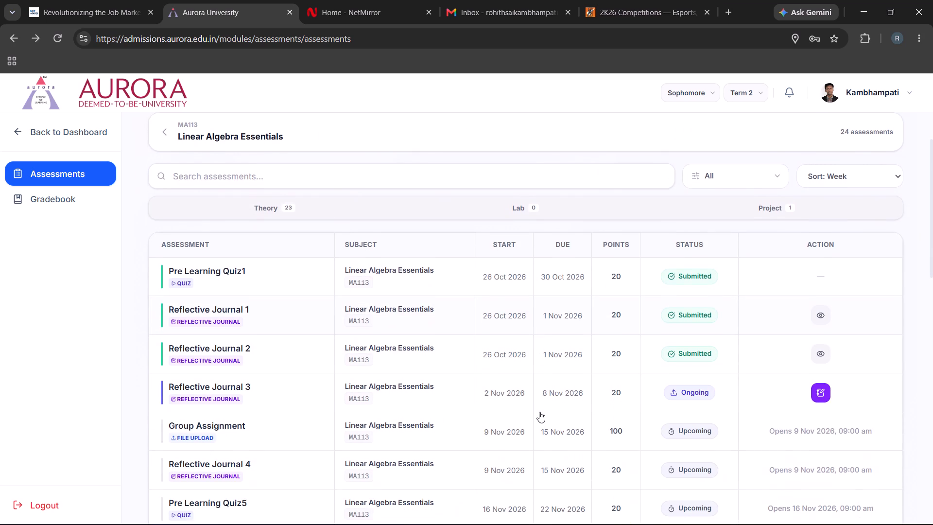
pyautogui.scroll(1, 539, 412)
pyautogui.click(163, 210)
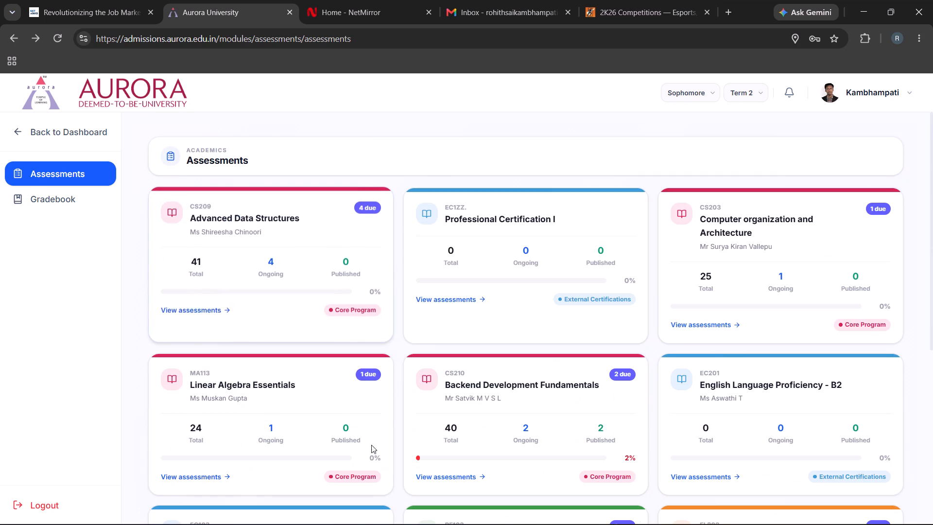
# Review the Backend Development Fundamentals assessment list for due dates and submission statuses.
pyautogui.click(556, 463)
pyautogui.scroll(-6, 556, 463)
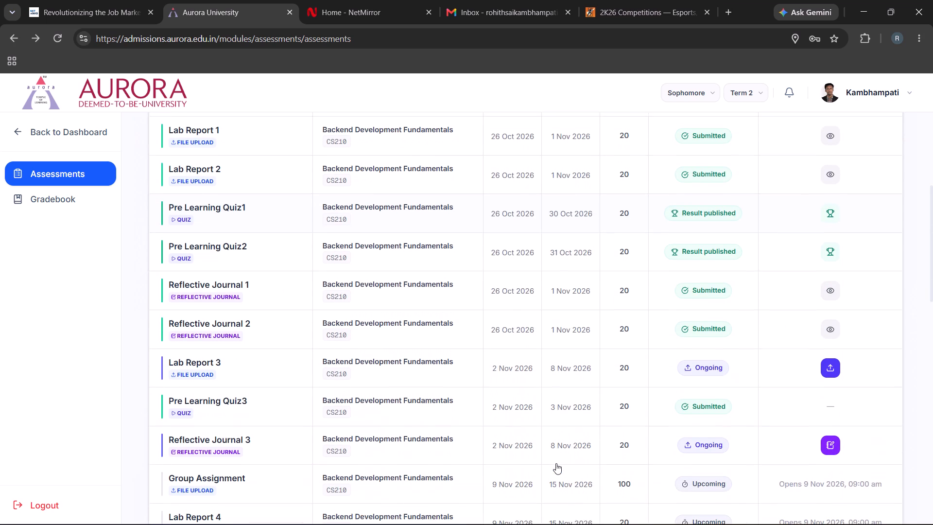
pyautogui.scroll(1, 556, 463)
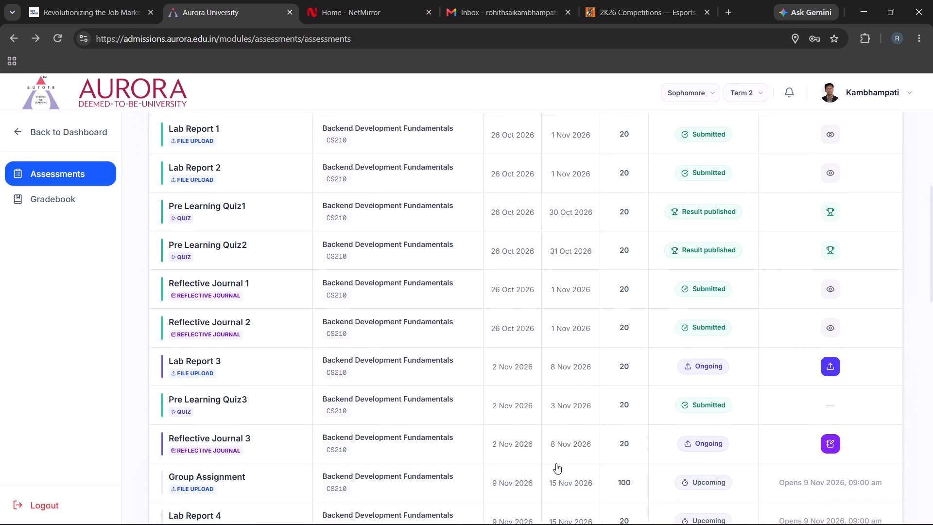
pyautogui.scroll(2, 556, 463)
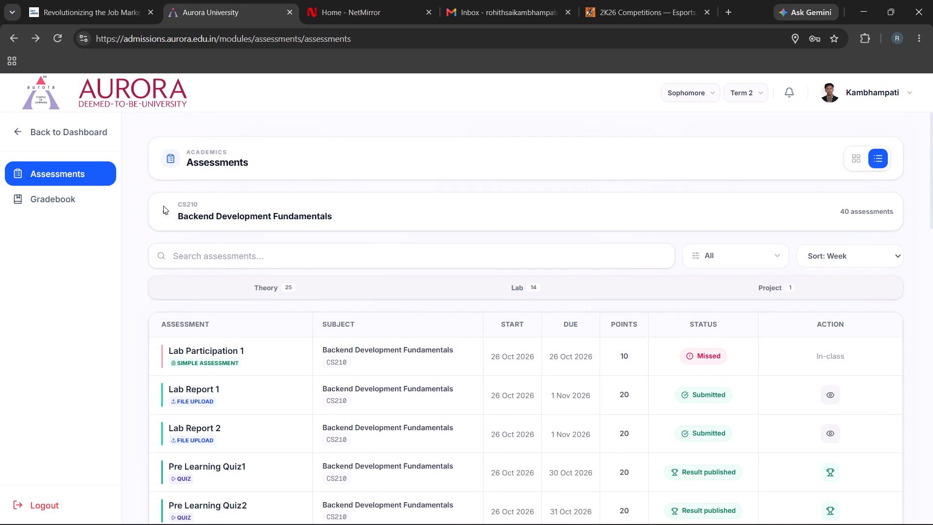
pyautogui.click(163, 206)
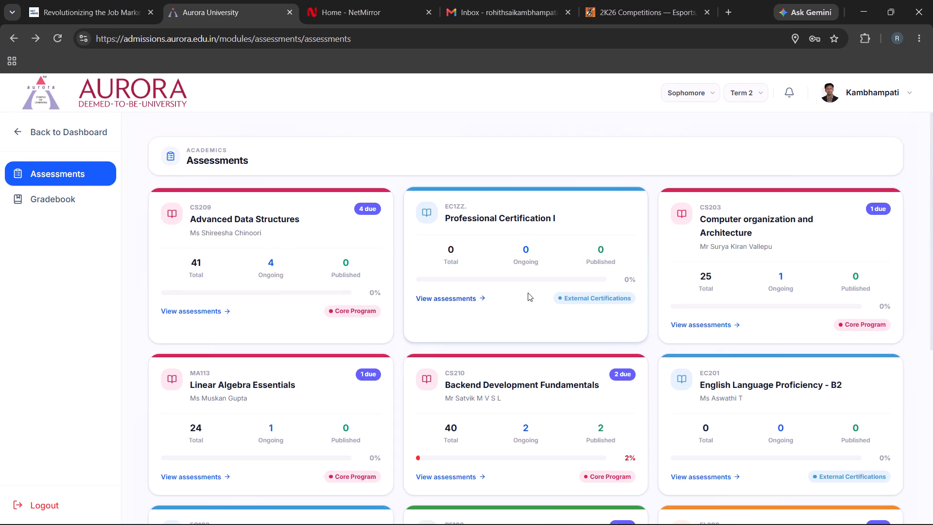
# Look through the remaining subject cards and review the Research And Publication Ethics assessments' due dates and statuses.
pyautogui.scroll(-1, 672, 310)
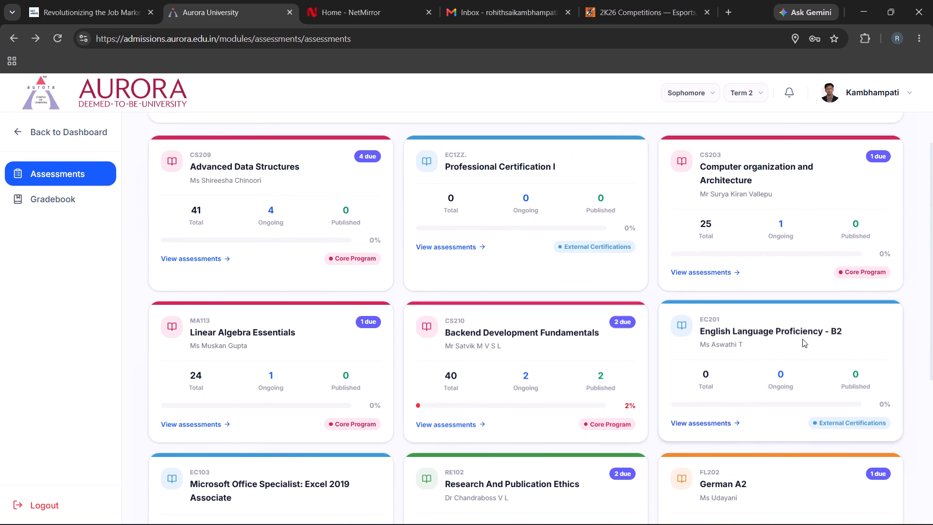
pyautogui.scroll(-2, 746, 407)
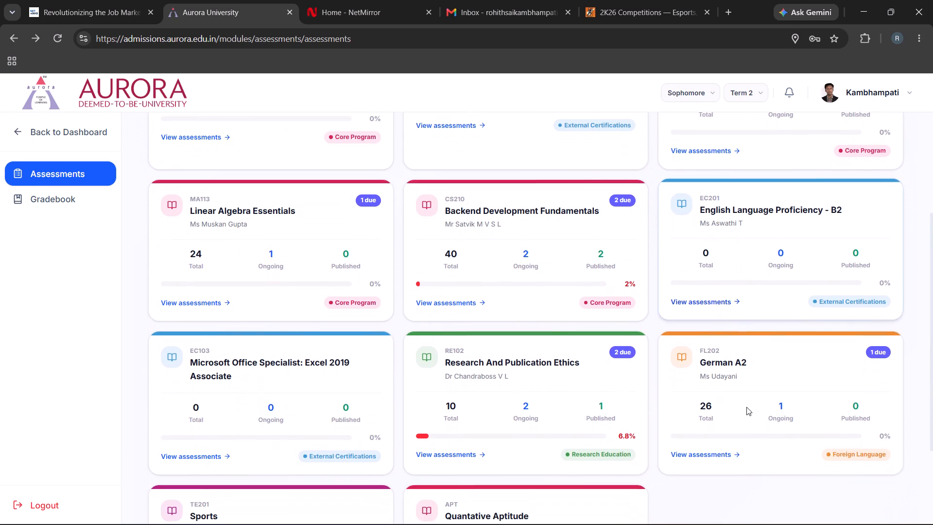
pyautogui.scroll(-3, 746, 407)
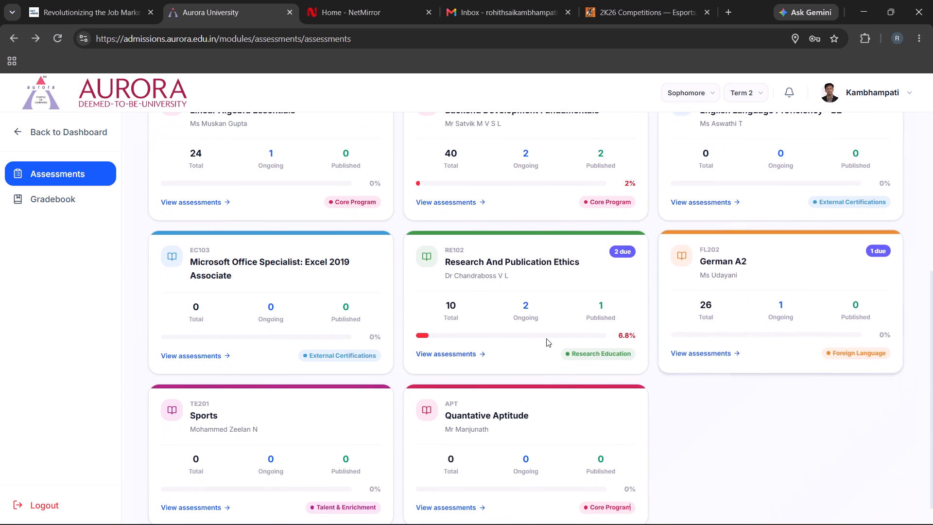
pyautogui.click(518, 267)
pyautogui.scroll(1, 490, 456)
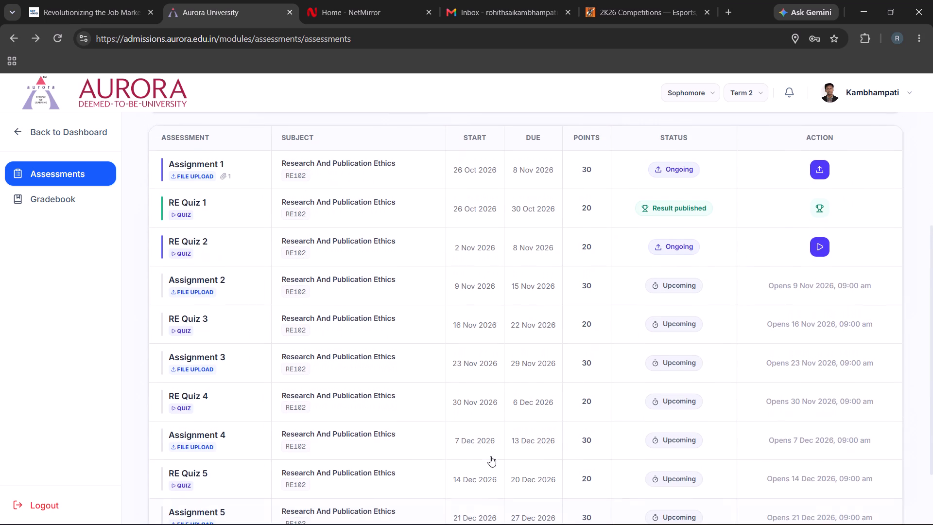
pyautogui.scroll(4, 490, 456)
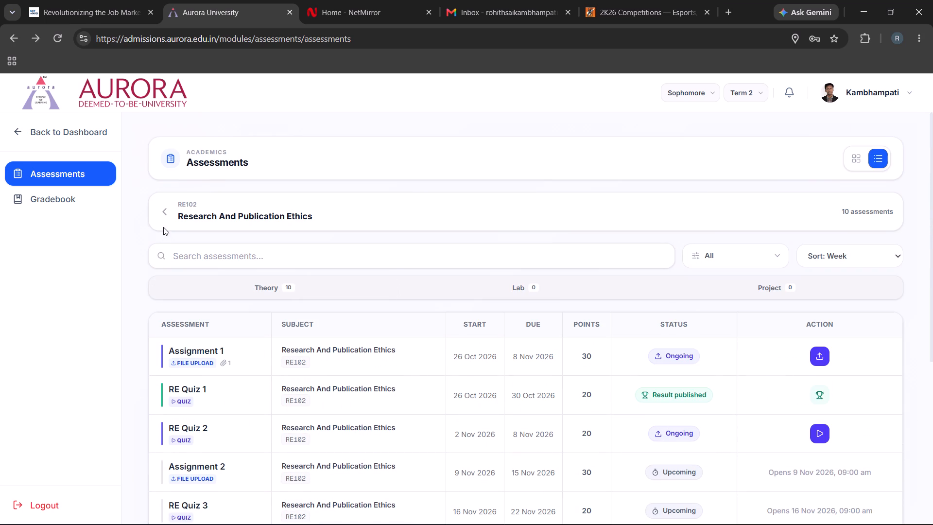
pyautogui.click(165, 218)
pyautogui.click(162, 214)
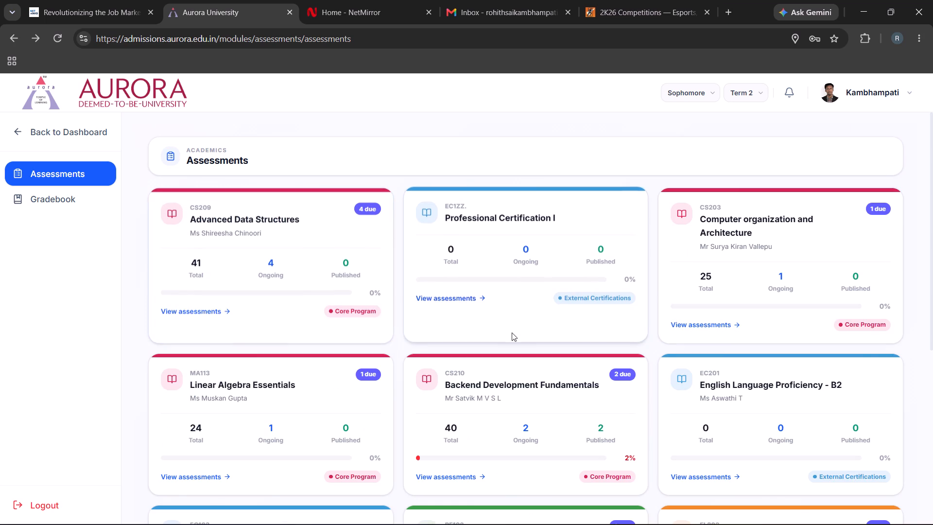
# Recheck the Backend Development Fundamentals assessments for ongoing and upcoming items, and return to the subject overview.
pyautogui.scroll(-2, 722, 279)
pyautogui.click(570, 343)
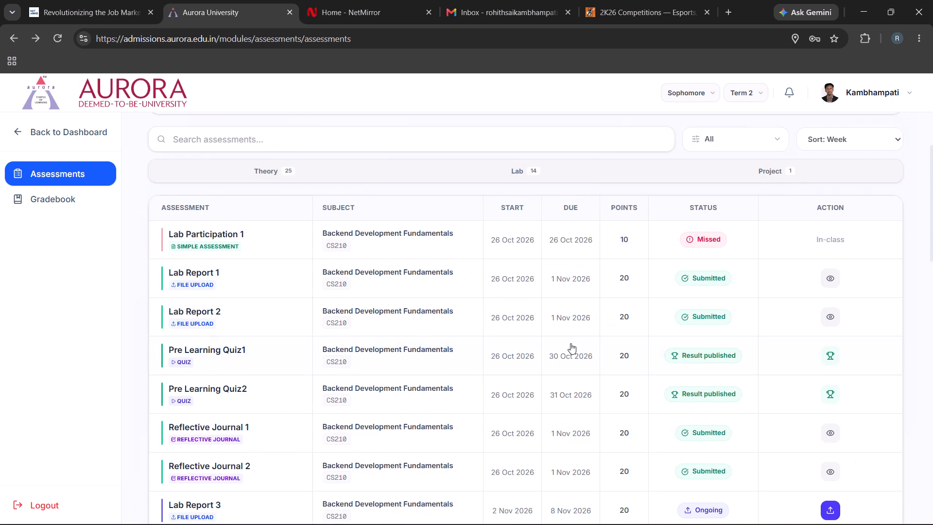
pyautogui.scroll(-4, 570, 343)
pyautogui.scroll(1, 570, 343)
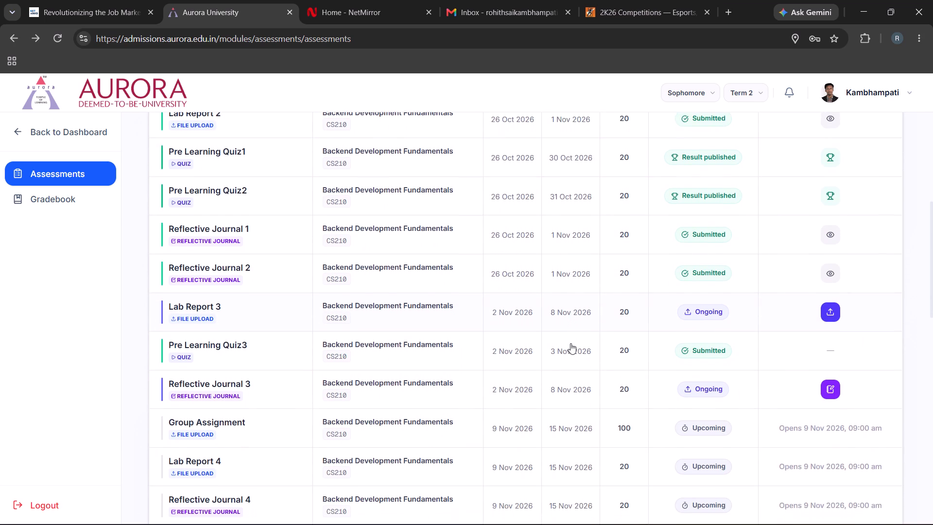
pyautogui.scroll(1, 570, 343)
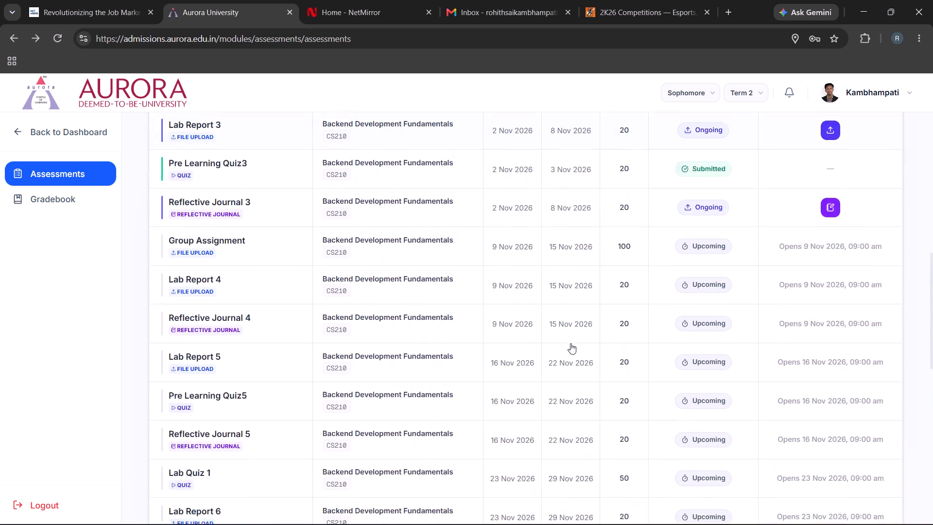
pyautogui.scroll(5, 286, 224)
pyautogui.scroll(-4, 573, 388)
pyautogui.scroll(6, 573, 388)
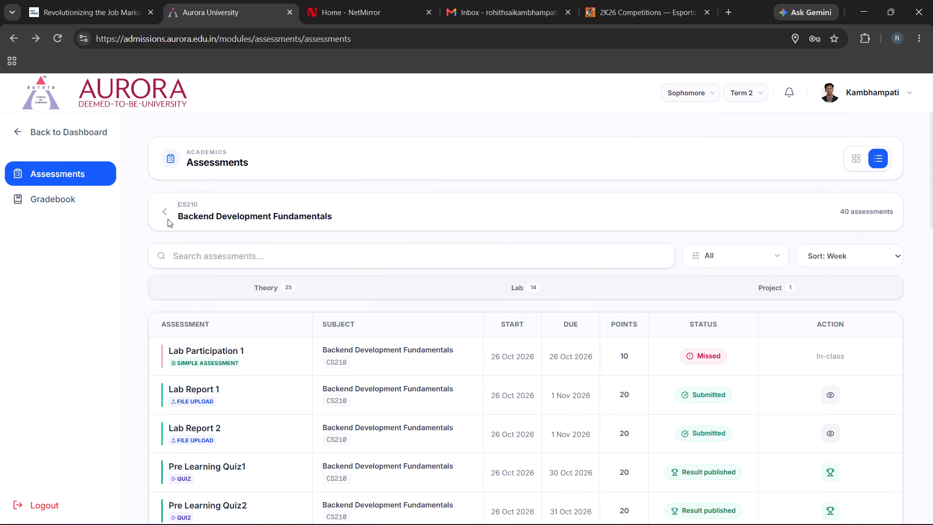
pyautogui.click(162, 214)
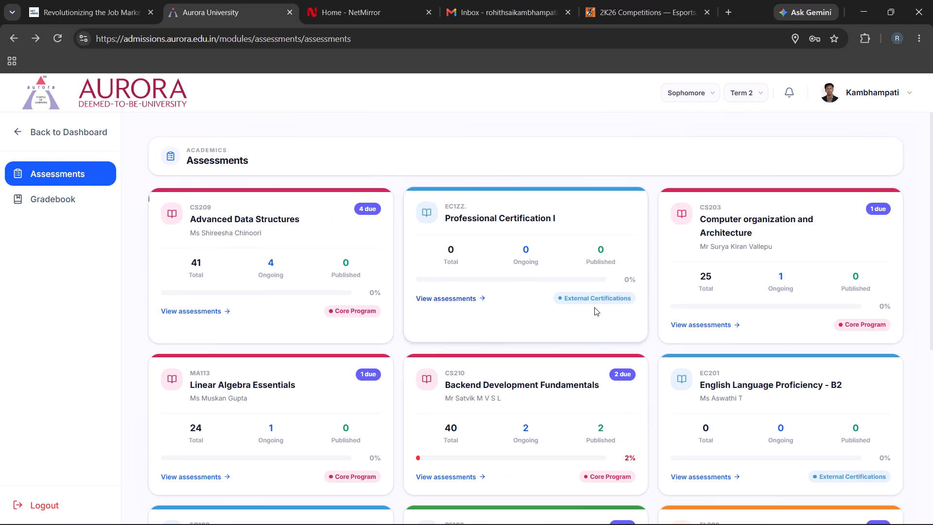
# Recheck the assessments of Computer organization and Architecture and of Linear Algebra Essentials, and return to the subject overview.
pyautogui.click(783, 257)
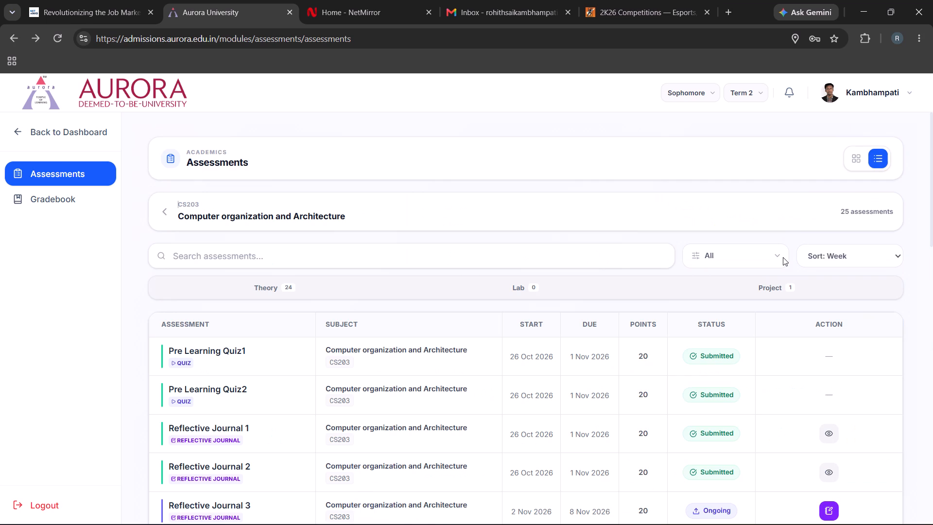
pyautogui.scroll(-3, 667, 337)
pyautogui.scroll(4, 488, 394)
pyautogui.click(165, 216)
pyautogui.click(256, 439)
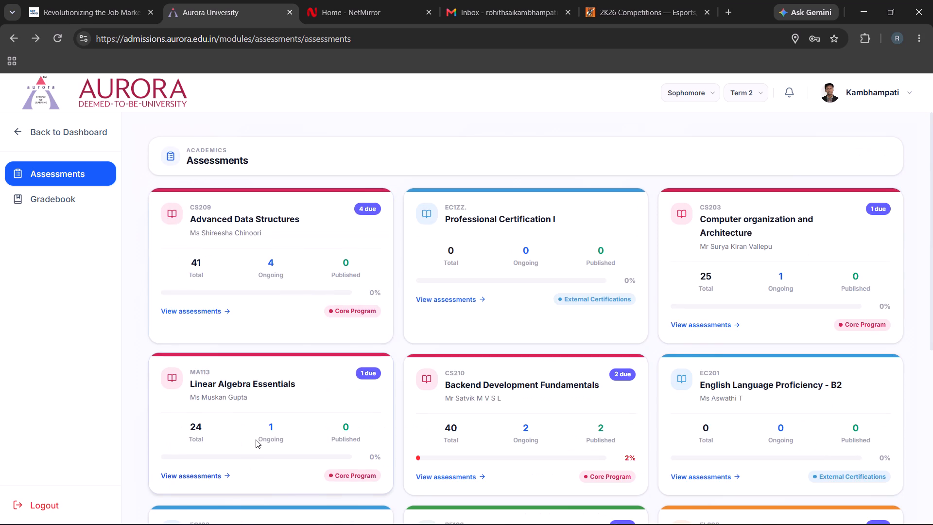
pyautogui.scroll(-1, 469, 446)
pyautogui.scroll(4, 469, 446)
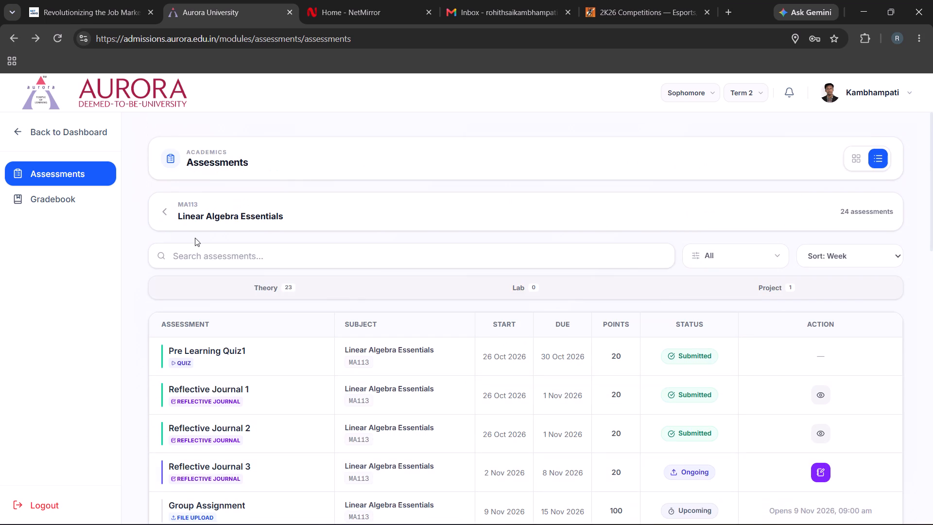
pyautogui.click(174, 220)
pyautogui.click(166, 210)
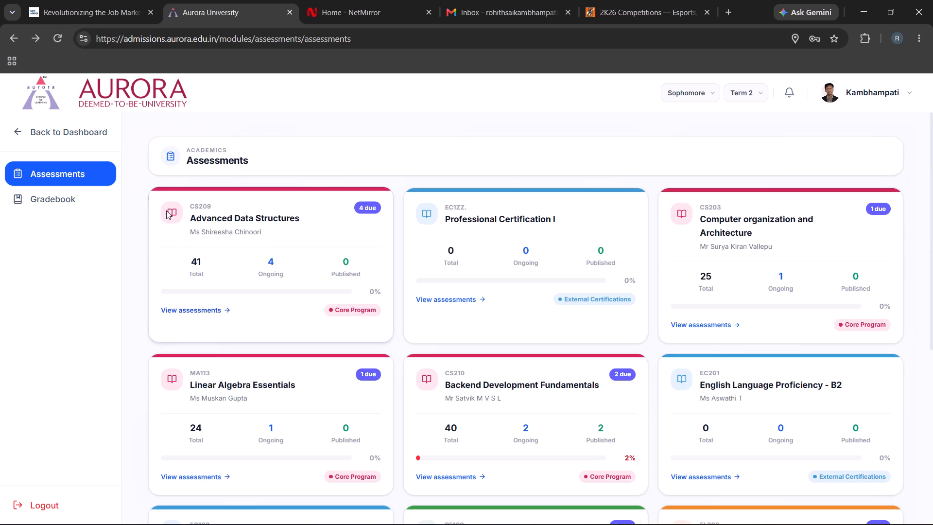
# Switch to the Word lab report and complete the line "Singular Linked List Deletion at tail:" under 2.1's Implementation (Code).
pyautogui.scroll(8, 499, 312)
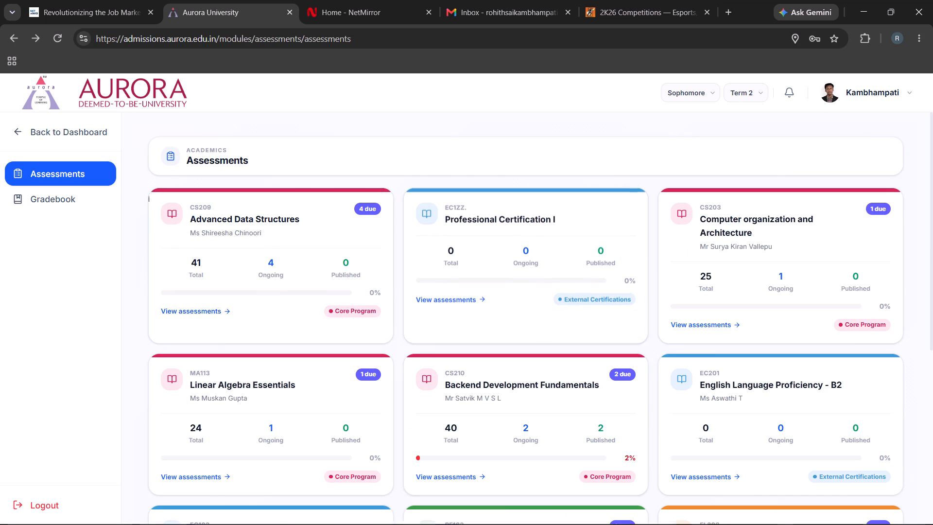
pyautogui.click(637, 515)
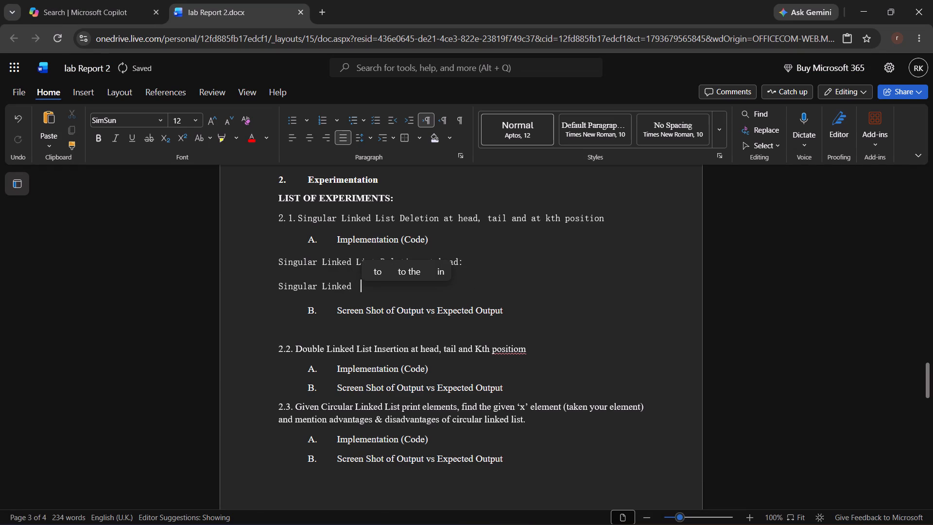
pyautogui.write('List')
pyautogui.press('space')
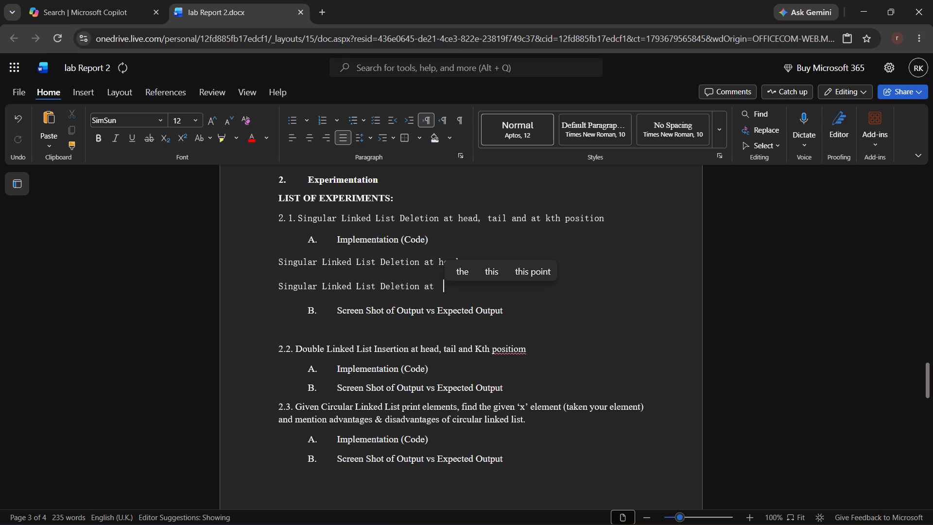
pyautogui.write('tail')
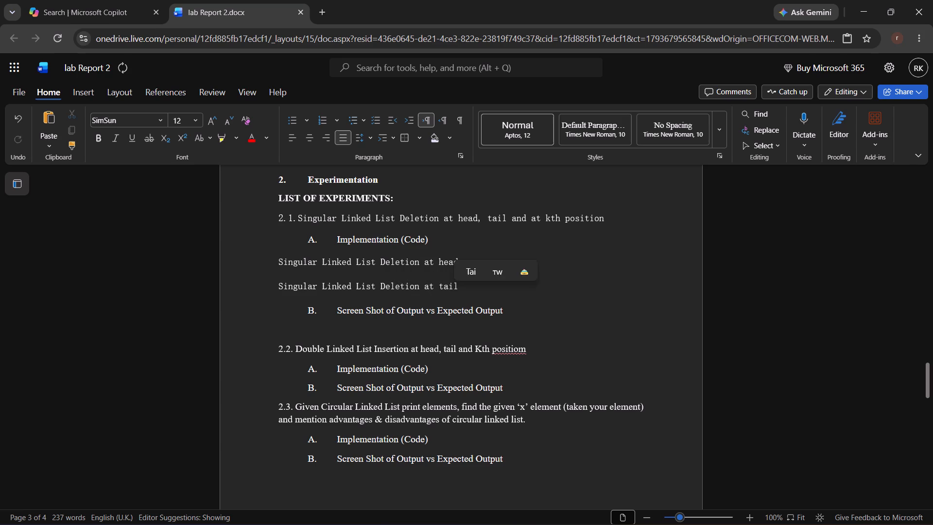
pyautogui.hotkey('shift', ':')
# Add the line "Singular Linked List Deletion at kth position:" below the tail deletion line in section 2.1.
pyautogui.press('Return')
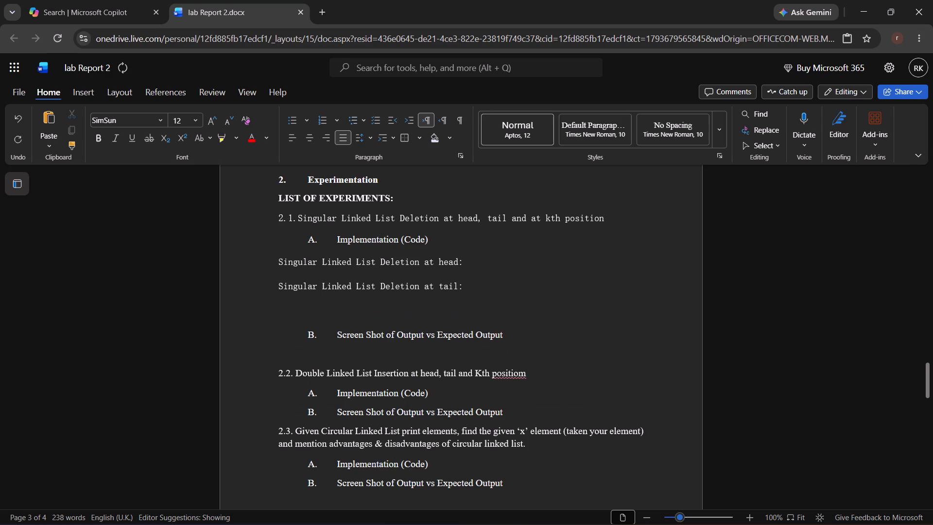
pyautogui.write('ingu')
pyautogui.write('lar')
pyautogui.press('space')
pyautogui.write('Linked')
pyautogui.press('space')
pyautogui.write('Li')
pyautogui.write('st')
pyautogui.press('space')
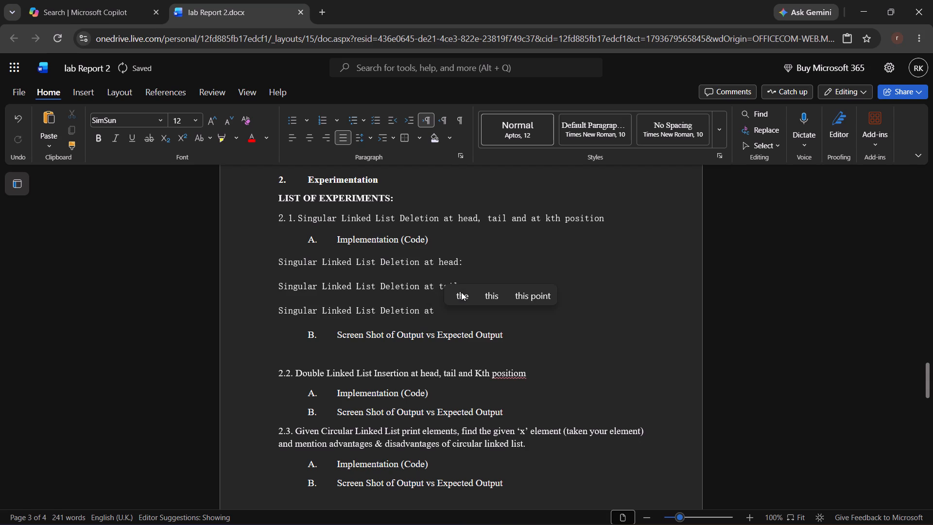
pyautogui.write('kth')
pyautogui.press('space')
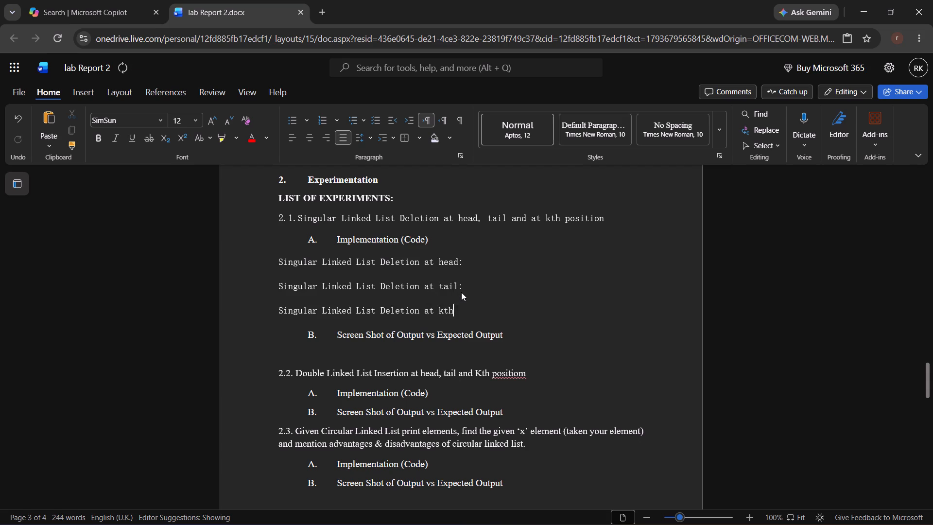
pyautogui.write('position')
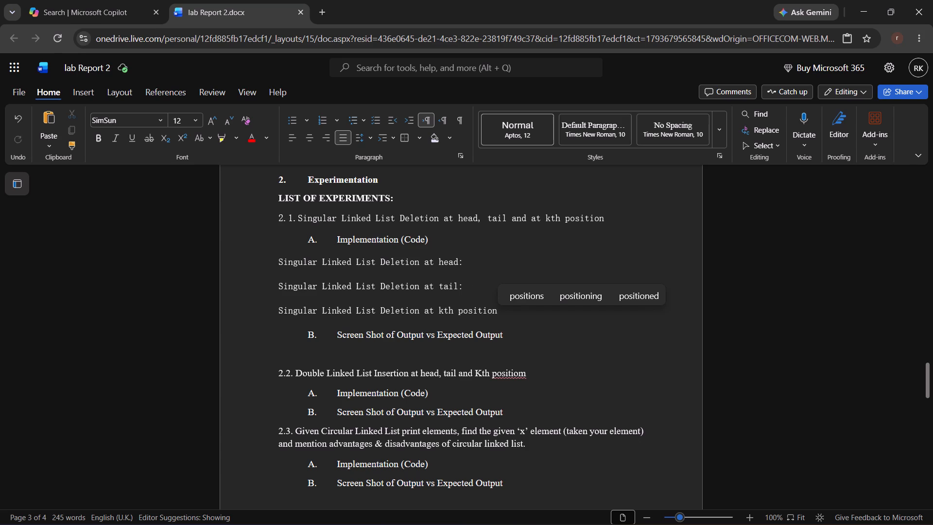
pyautogui.hotkey('shift', ':')
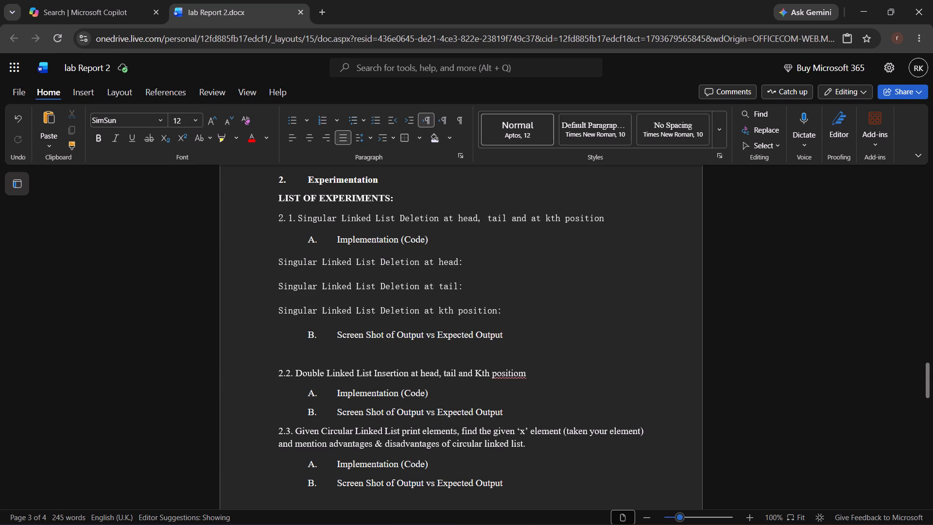
# Copy the three deletion lines for head, tail and kth position below 2.1's Screen Shot of Output vs Expected Output.
pyautogui.moveTo(503, 312); pyautogui.dragTo(281, 265)
pyautogui.hotkey('ctrl', 'c')
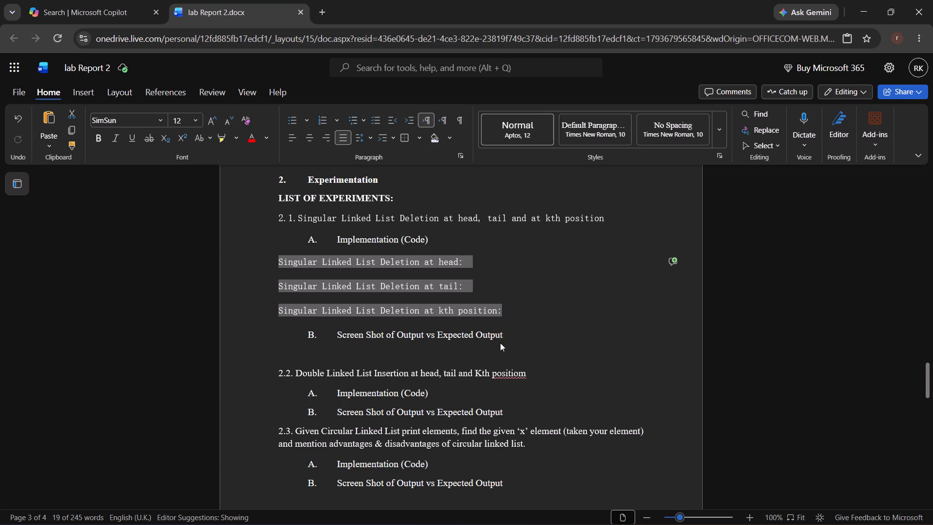
pyautogui.click(375, 363)
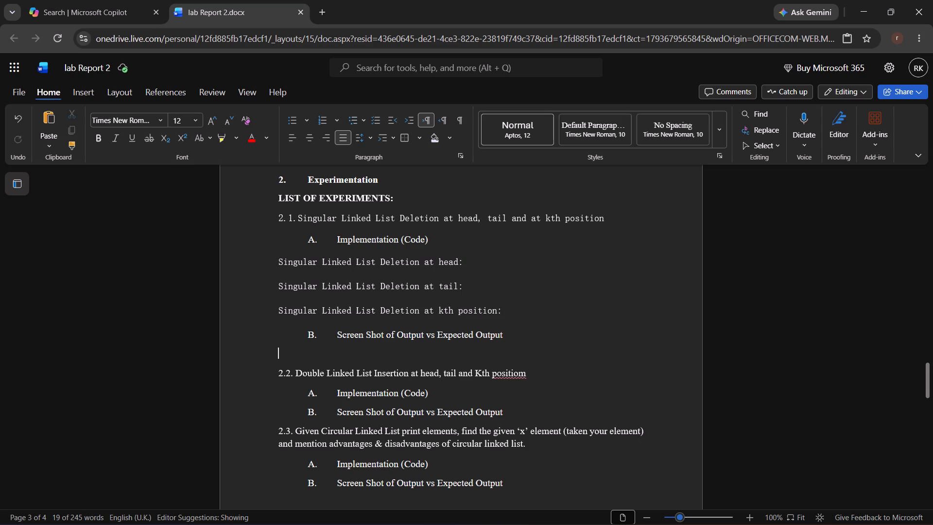
pyautogui.hotkey('ctrl', 'v')
# Ignore all spelling flags for "positiom" in the 2.2 Double Linked List Insertion heading.
pyautogui.scroll(-4, 477, 387)
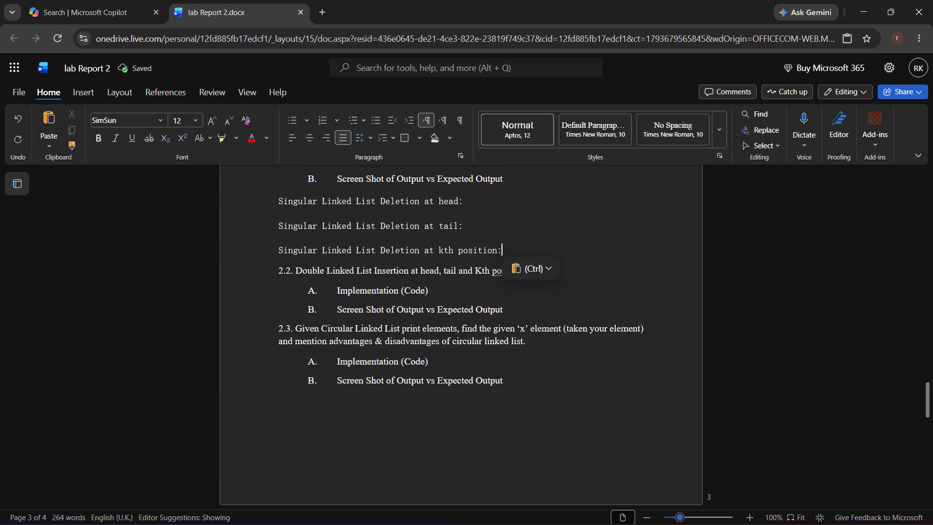
pyautogui.scroll(-3, 477, 387)
pyautogui.scroll(3, 477, 387)
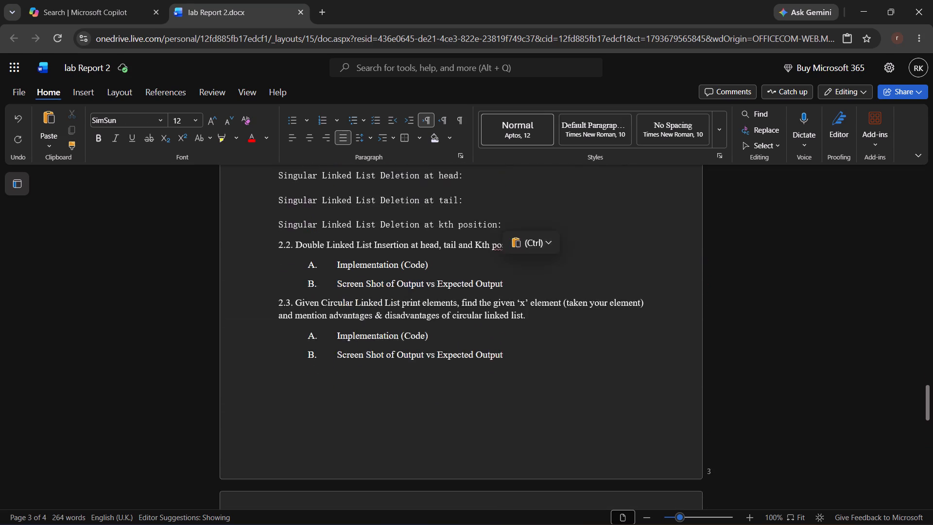
pyautogui.click(428, 388)
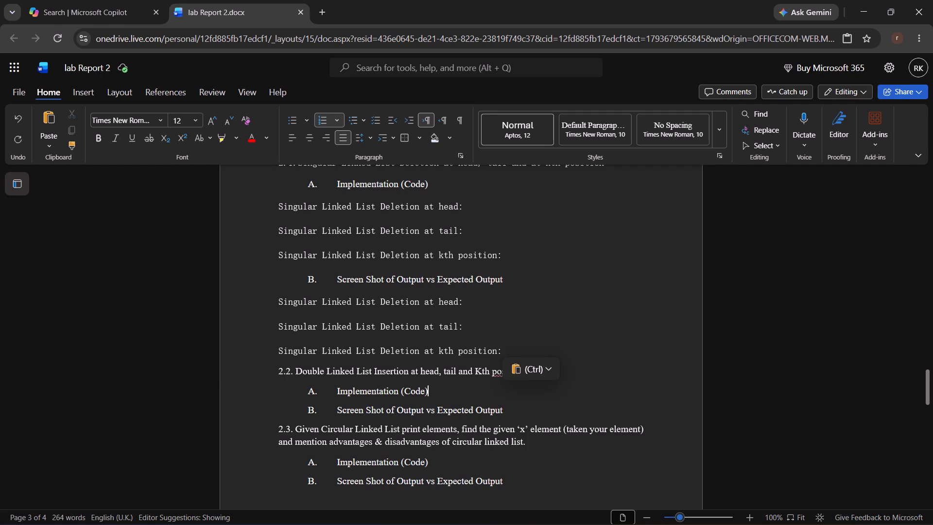
pyautogui.click(496, 373)
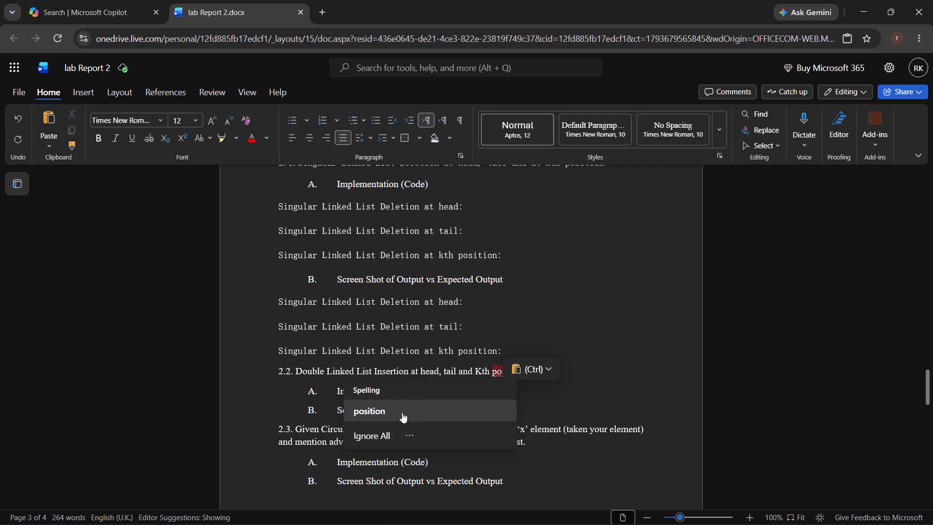
pyautogui.click(375, 432)
pyautogui.click(393, 418)
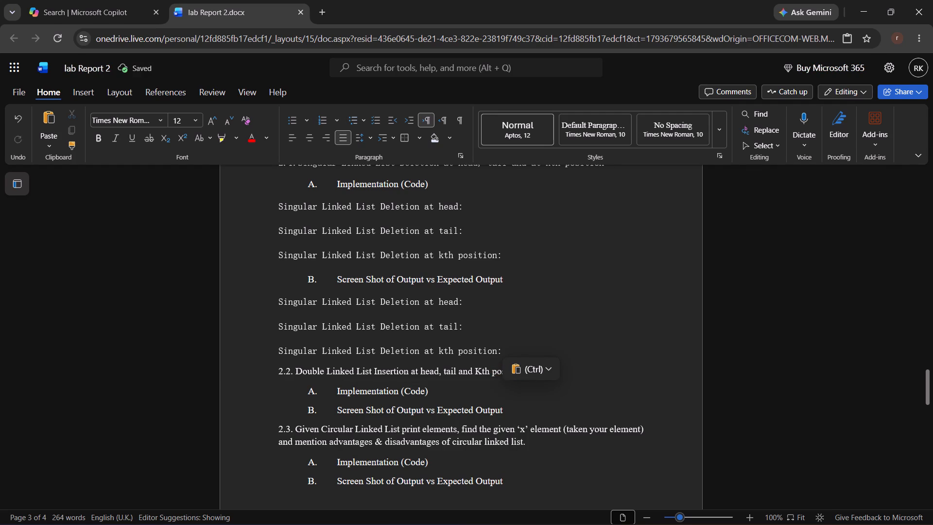
pyautogui.press('j')
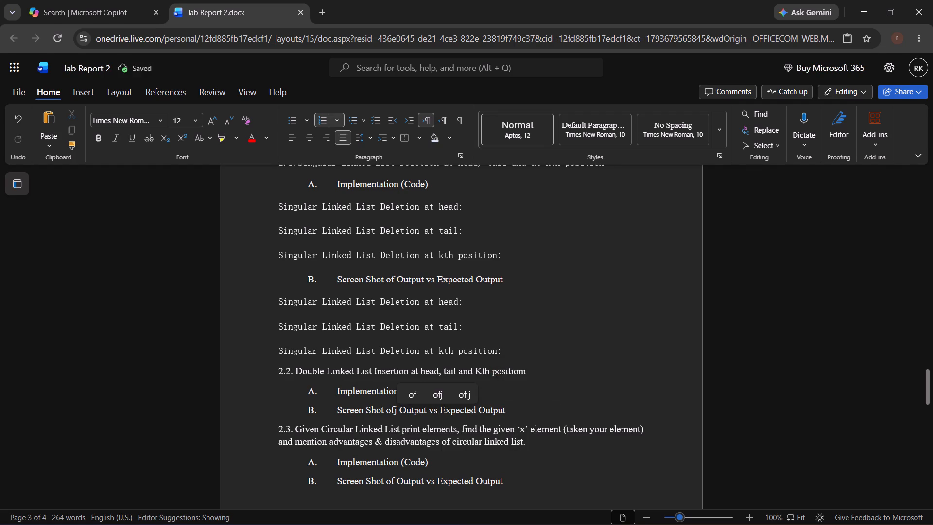
pyautogui.press('BackSpace')
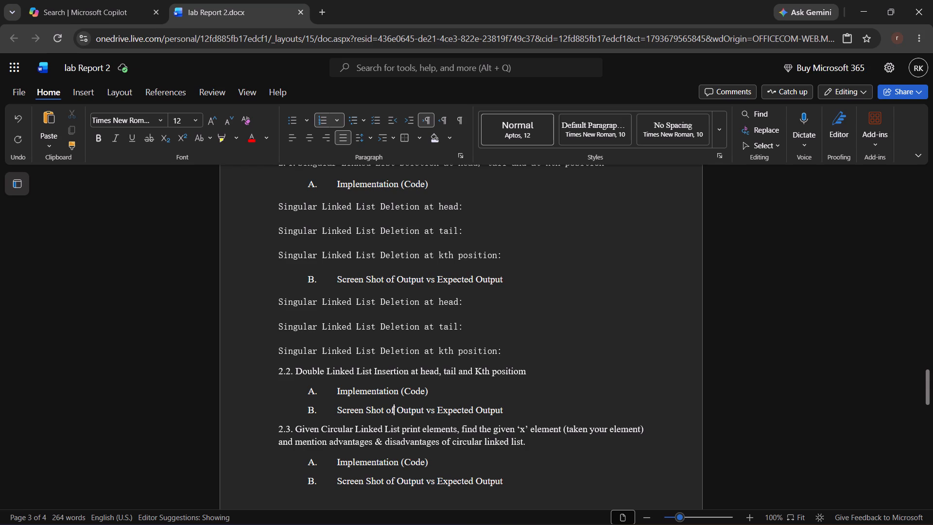
# Insert an unnumbered blank line below Implementation (Code) in section 2.2.
pyautogui.scroll(-1, 555, 390)
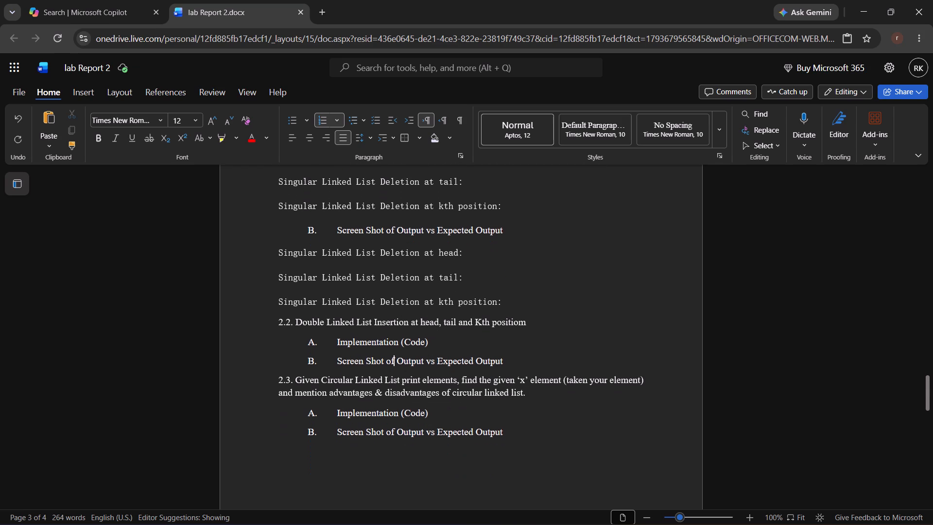
pyautogui.scroll(-1, 555, 390)
pyautogui.click(442, 329)
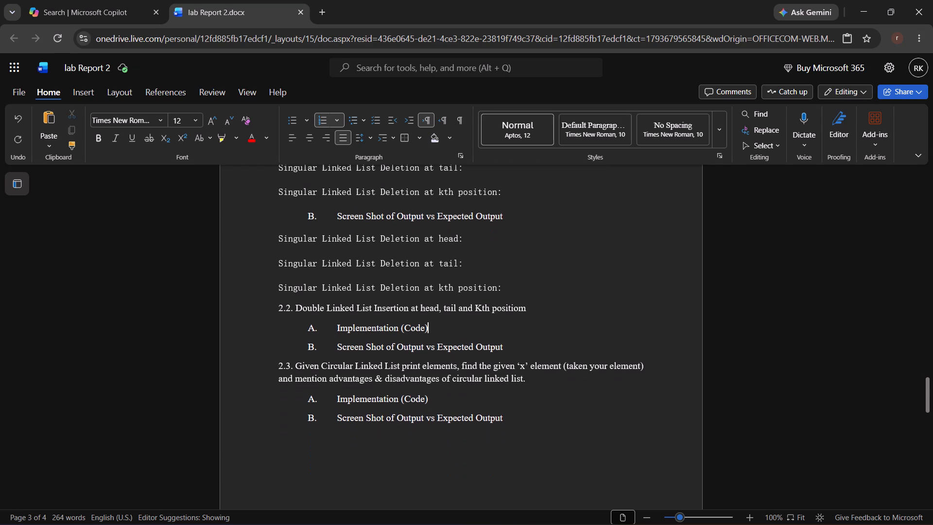
pyautogui.click(442, 329)
pyautogui.press('Return')
pyautogui.press('BackSpace')
pyautogui.press('BackSpace')
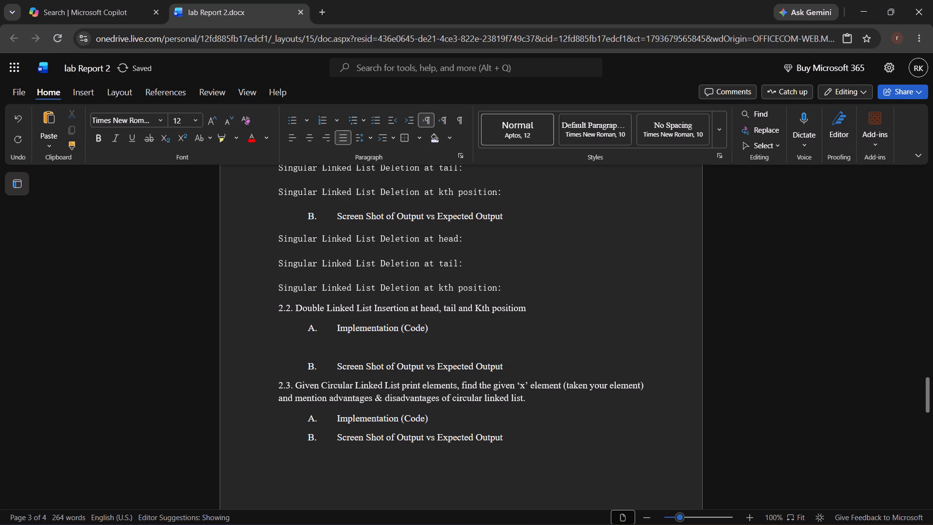
pyautogui.press('BackSpace')
pyautogui.press('BackSpace')
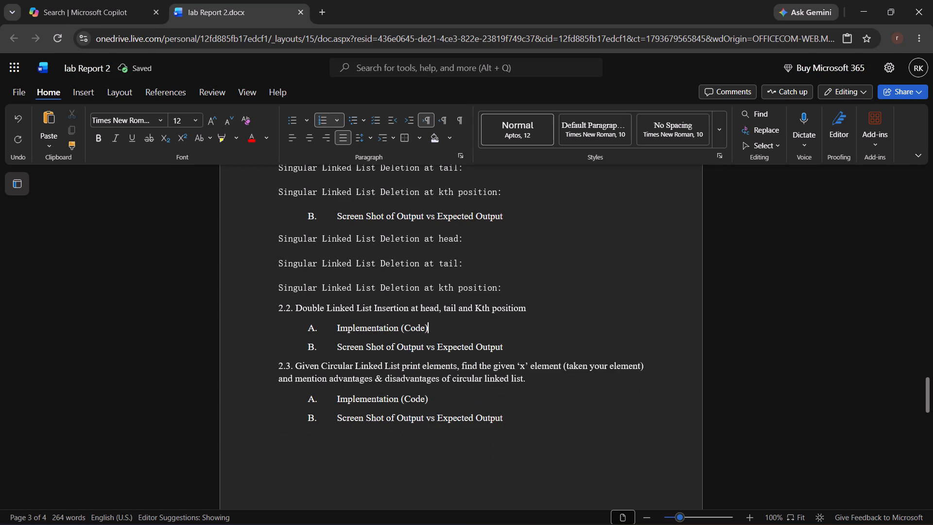
pyautogui.hotkey('ctrl', 'z')
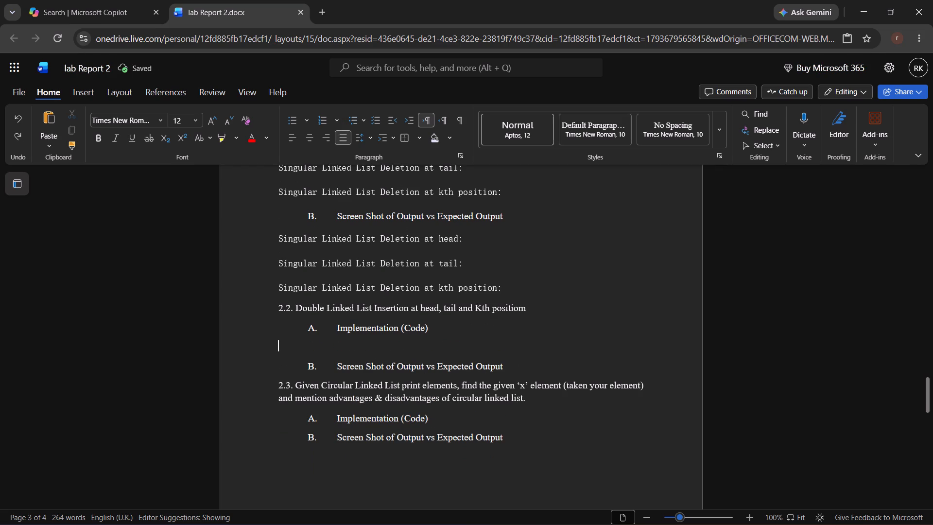
# Write "Double Linked List Insertion at head :" on the blank line in section 2.2, with a line break after it.
pyautogui.write('Double')
pyautogui.press('space')
pyautogui.write('Linked List')
pyautogui.press('space')
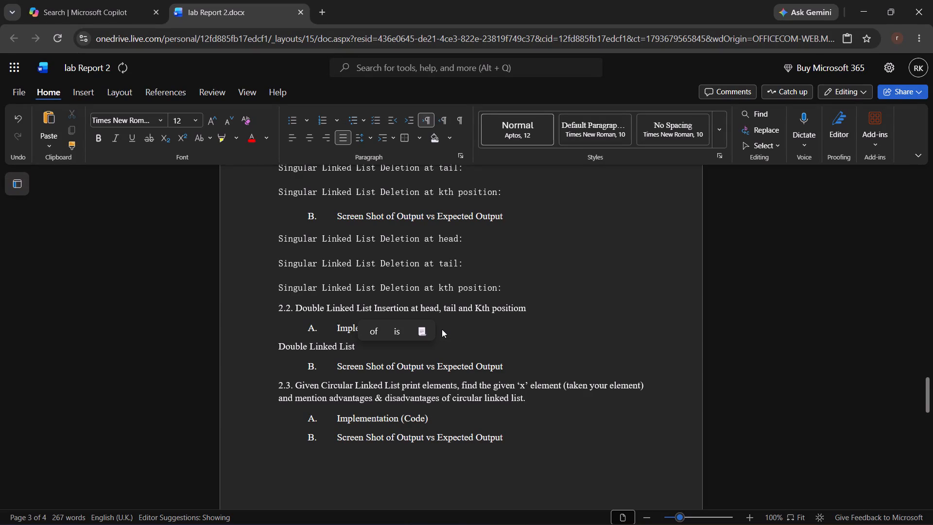
pyautogui.write('Insertion')
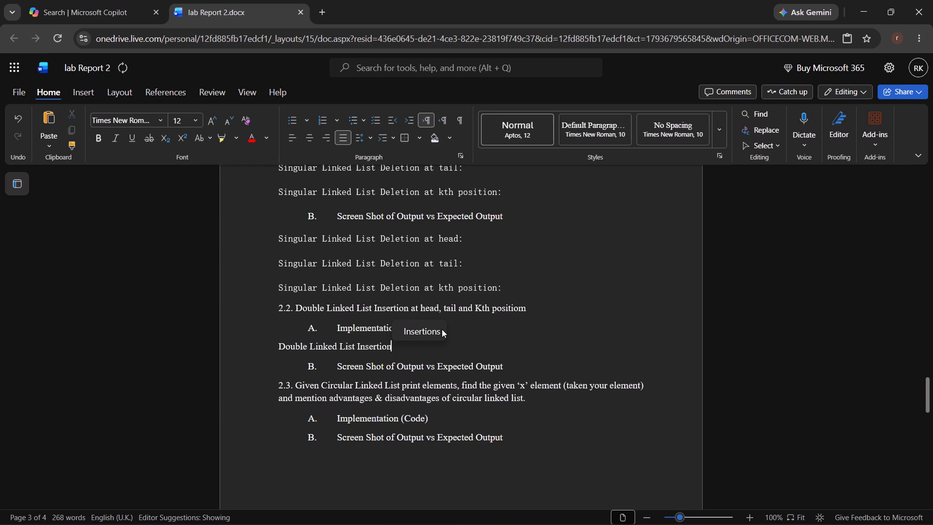
pyautogui.press('space')
pyautogui.write('at head')
pyautogui.hotkey('shift', ':')
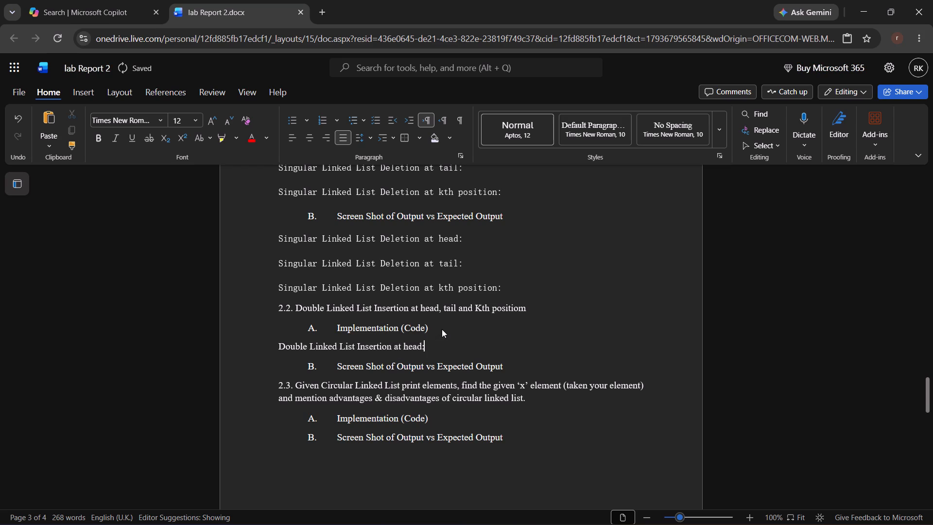
pyautogui.hotkey('shift', 'Return')
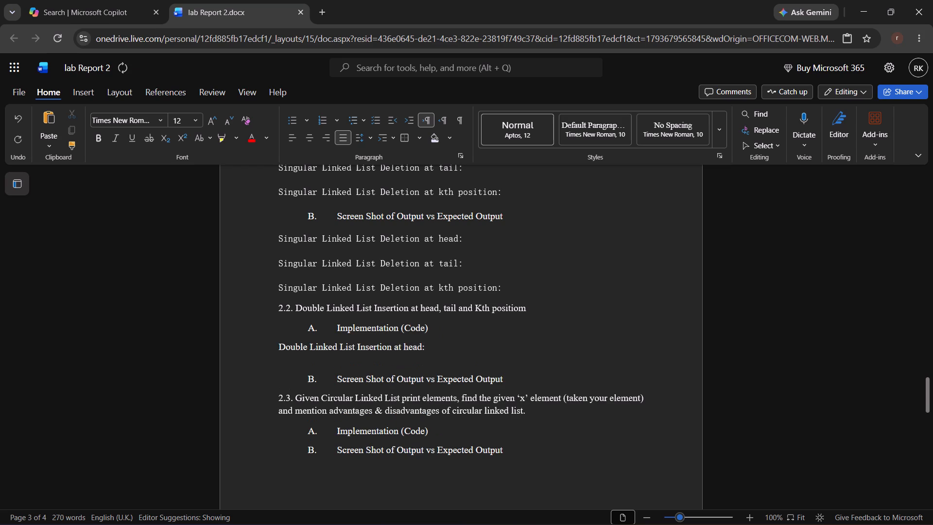
pyautogui.click(422, 347)
pyautogui.press('space')
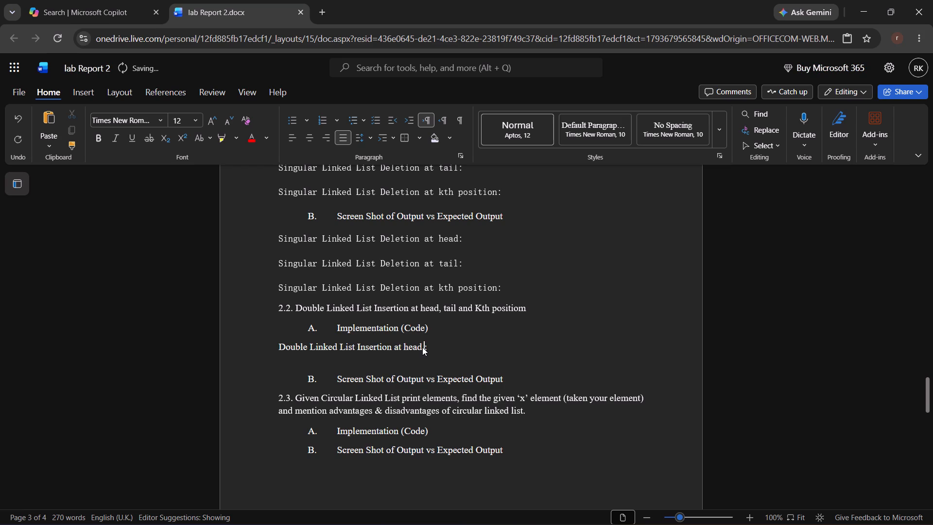
pyautogui.click(428, 348)
pyautogui.press('Right')
# Duplicate the "Double Linked List Insertion at head :" line below itself in section 2.2 and change "head" to "tail" in the copy.
pyautogui.moveTo(428, 346); pyautogui.dragTo(271, 343)
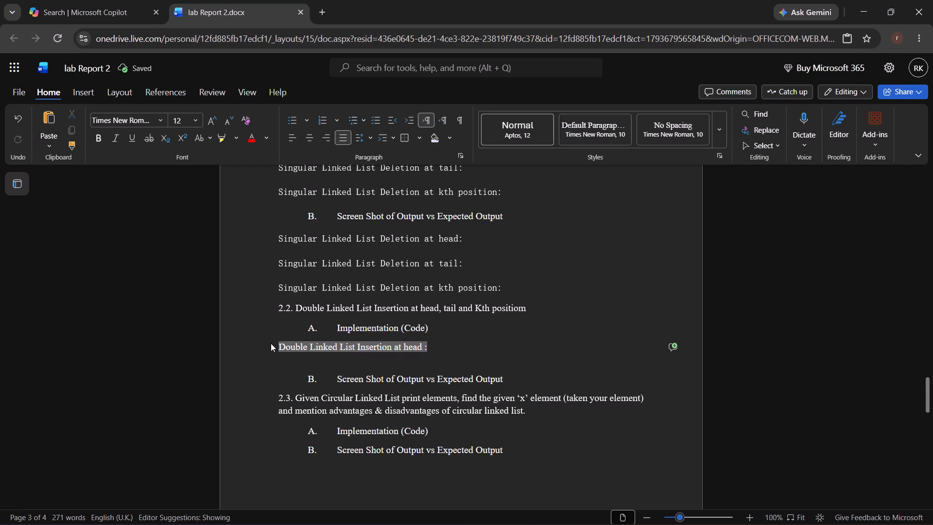
pyautogui.moveTo(271, 343); pyautogui.dragTo(271, 344)
pyautogui.hotkey('ctrl', 'c')
pyautogui.click(285, 362)
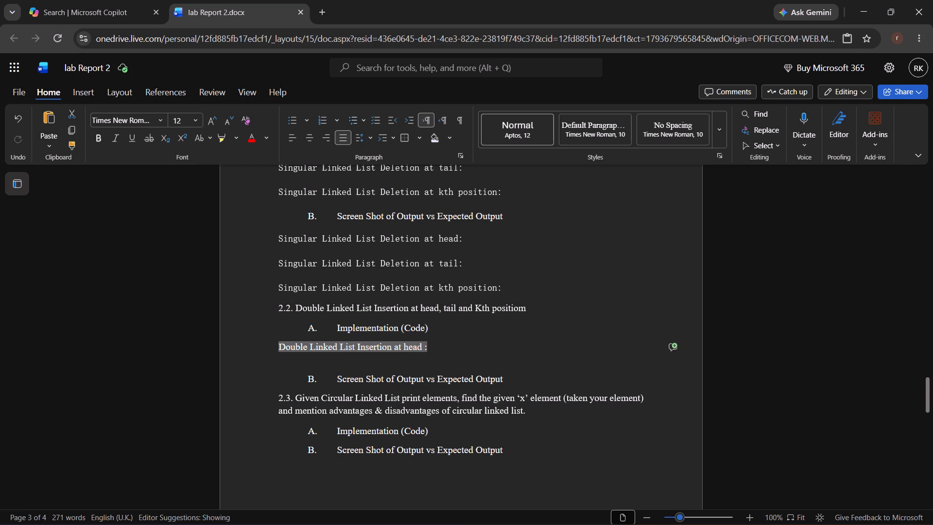
pyautogui.press('Return')
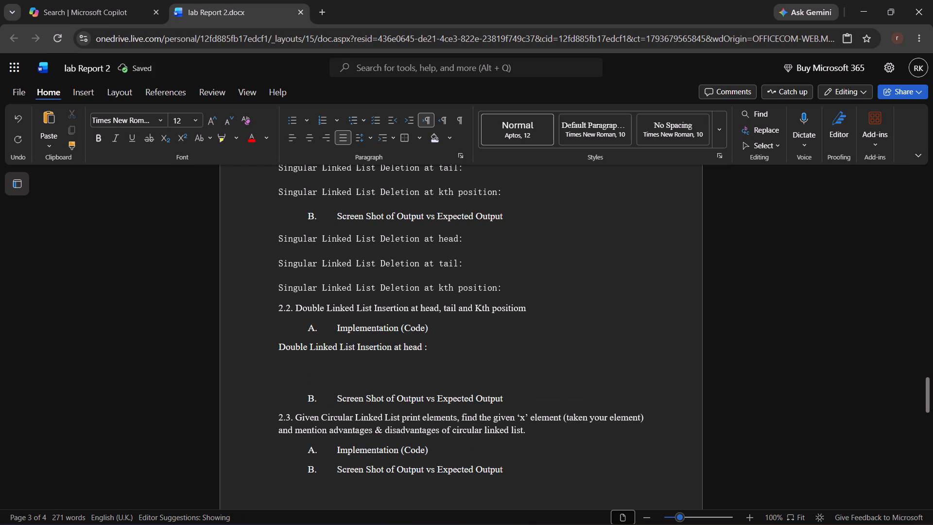
pyautogui.hotkey('ctrl', 'v')
pyautogui.press('Left')
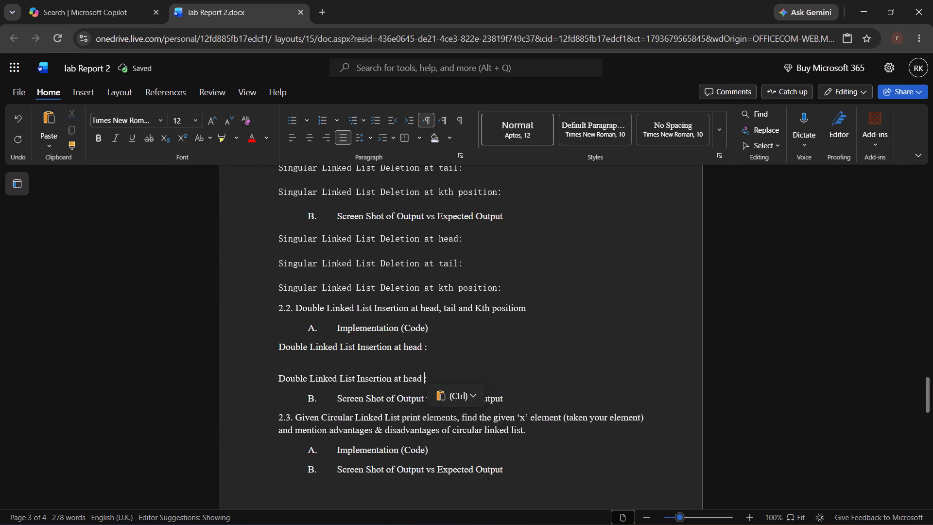
pyautogui.press('Left')
pyautogui.press('BackSpace')
pyautogui.press('BackSpace')
pyautogui.press('BackSpace')
pyautogui.press('BackSpace')
pyautogui.write('tail')
pyautogui.press('Right')
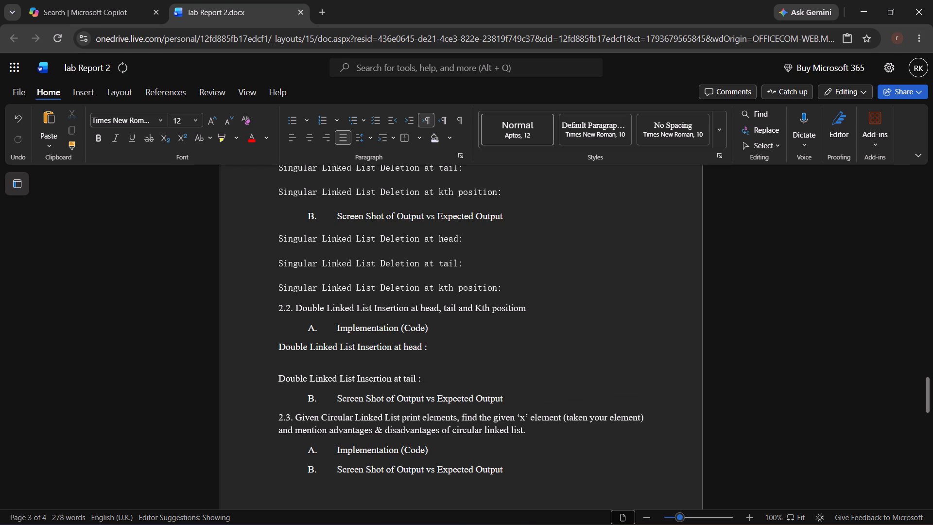
pyautogui.press('Right')
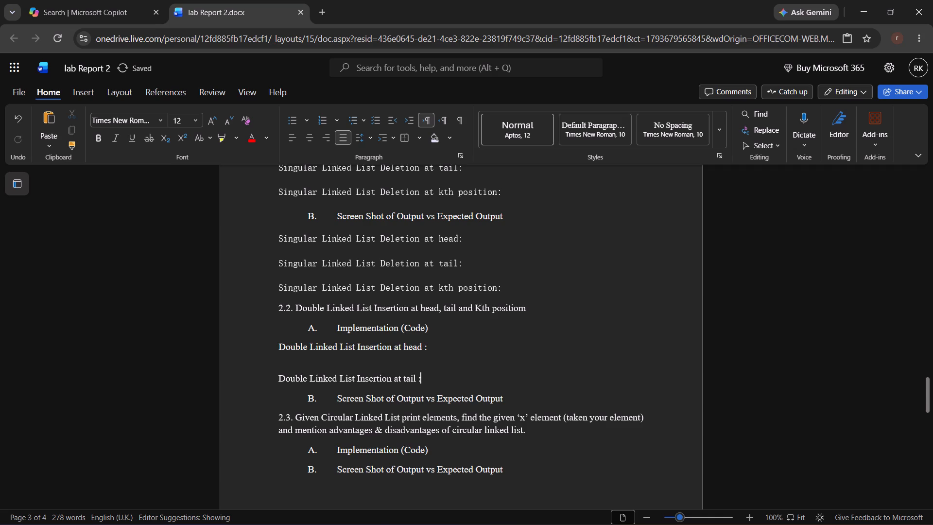
# Duplicate the "Double Linked List Insertion at tail :" line below itself, separated by two line breaks.
pyautogui.moveTo(428, 380); pyautogui.dragTo(414, 380)
pyautogui.moveTo(414, 380); pyautogui.dragTo(282, 376)
pyautogui.hotkey('ctrl', 'c')
pyautogui.keyDown('ctrl'); pyautogui.click(282, 376); pyautogui.keyUp('ctrl')
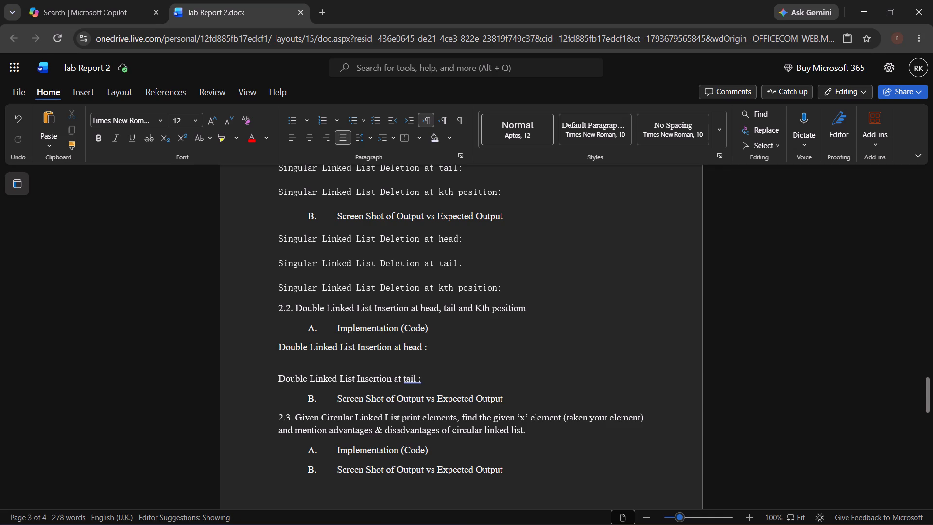
pyautogui.click(419, 375)
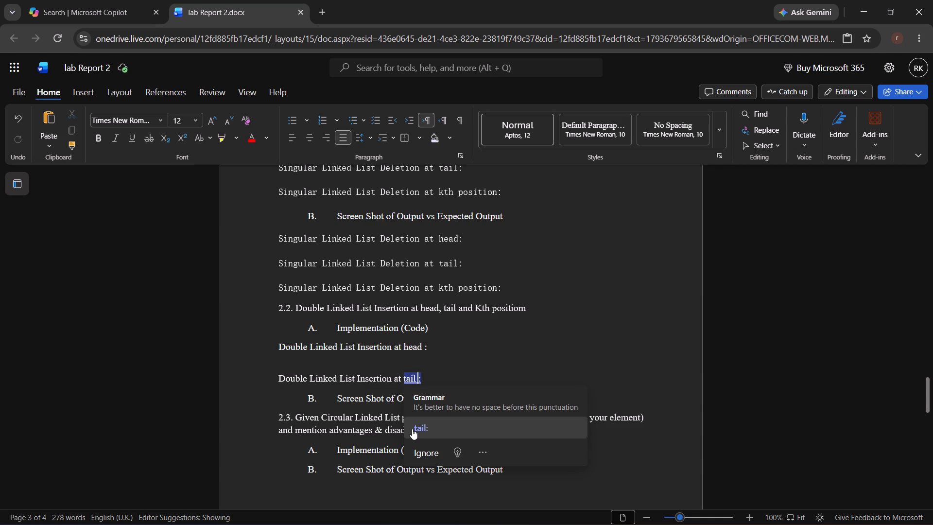
pyautogui.click(431, 383)
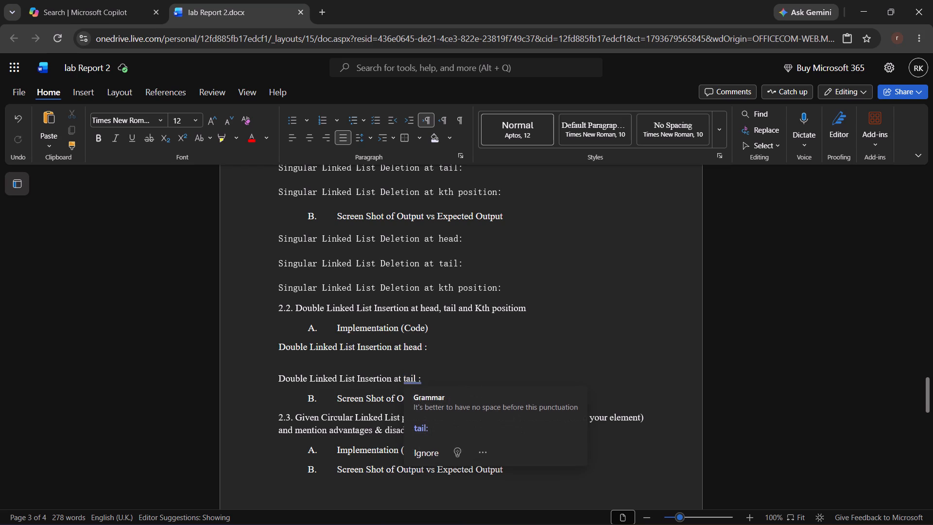
pyautogui.hotkey('shift', 'Return')
pyautogui.hotkey('shift', 'Return')
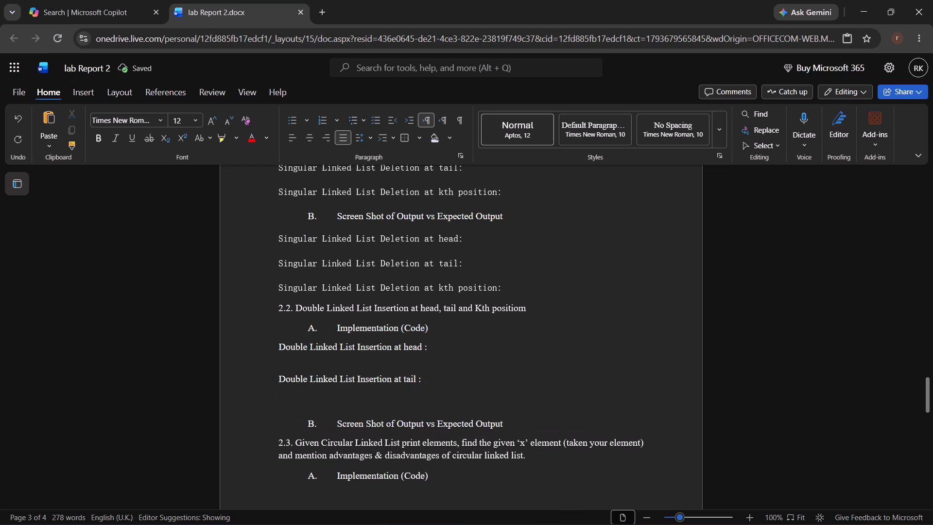
pyautogui.hotkey('ctrl', 'v')
# Replace "tail" with "at" in the duplicated third insertion line of section 2.2.
pyautogui.click(416, 400)
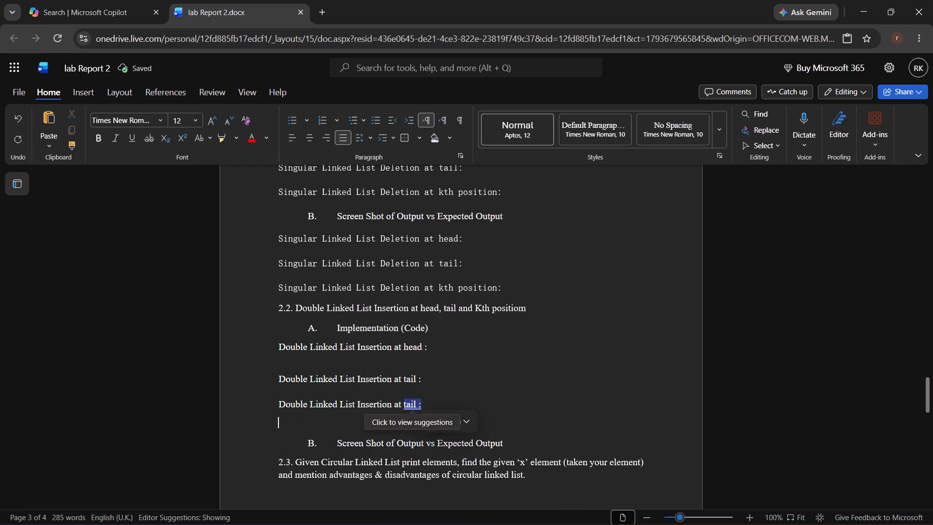
pyautogui.press('BackSpace')
pyautogui.press('BackSpace')
pyautogui.press('BackSpace')
pyautogui.press('BackSpace')
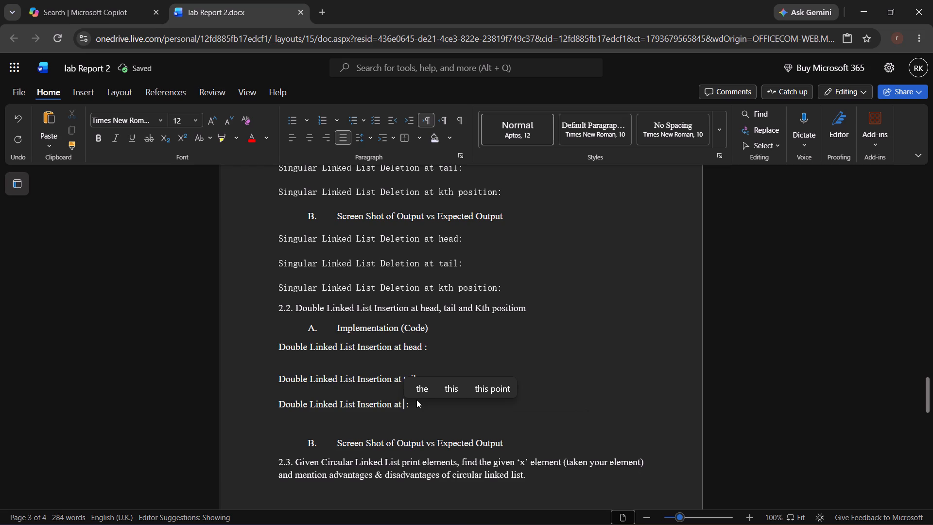
pyautogui.write('at')
pyautogui.press('space')
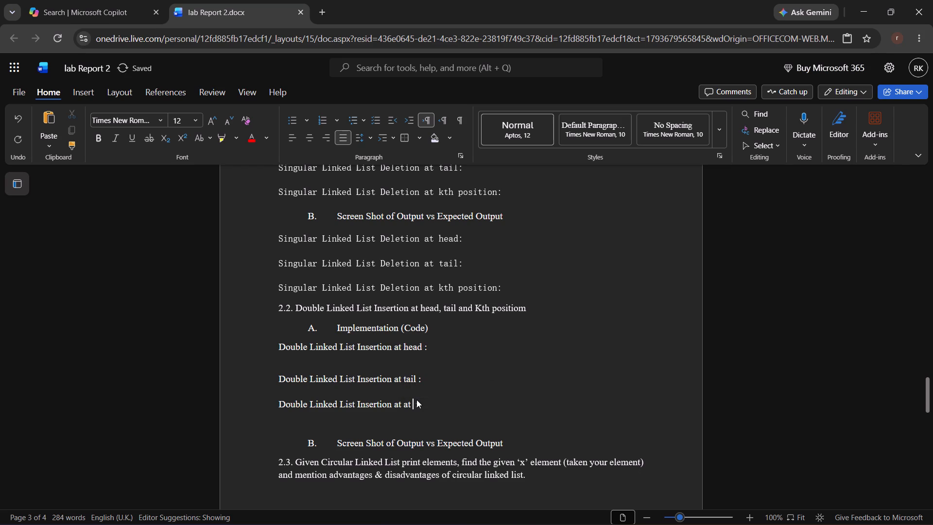
# Capitalise "kth" as "Kth" in the last Singular Linked List Deletion line directly above heading 2.2.
pyautogui.click(443, 288)
pyautogui.press('BackSpace')
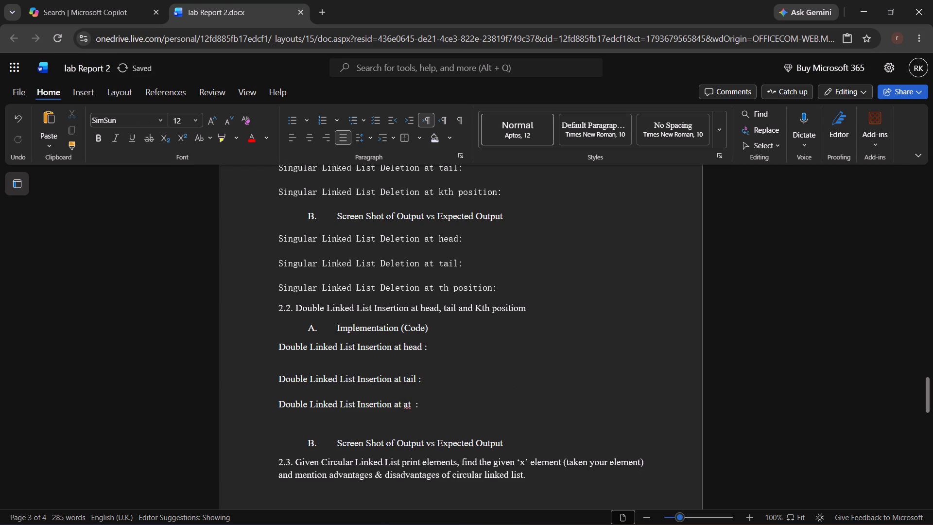
pyautogui.press('k')
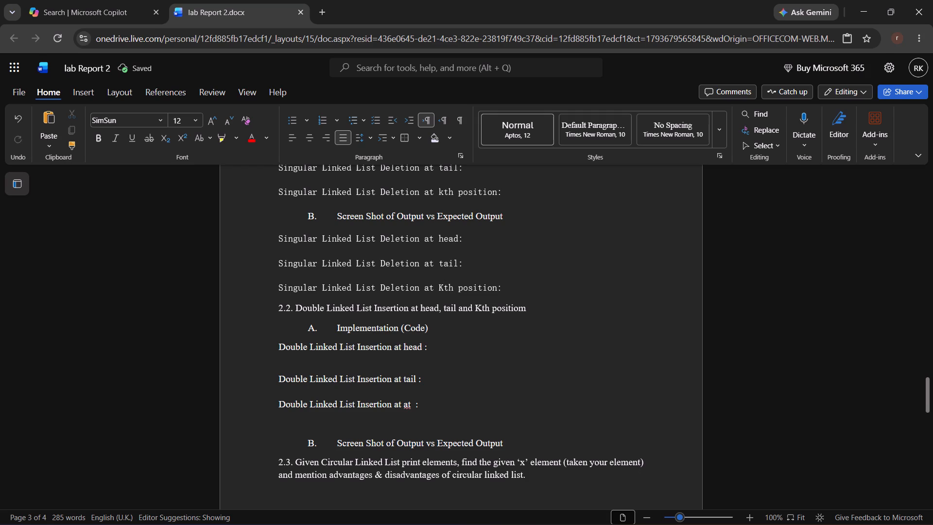
# Complete the third insertion line as "Double Linked List Insertion at Kth position :", removing the duplicated "at".
pyautogui.click(412, 407)
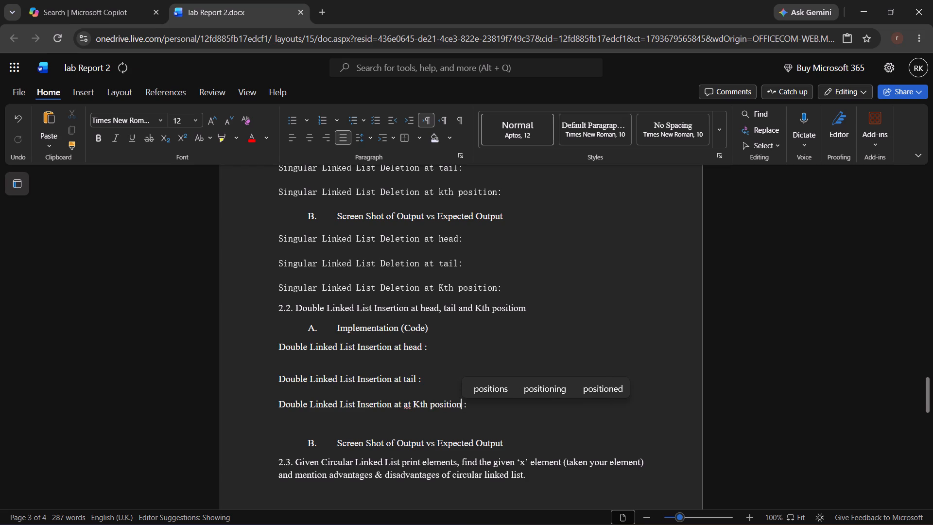
pyautogui.click(408, 407)
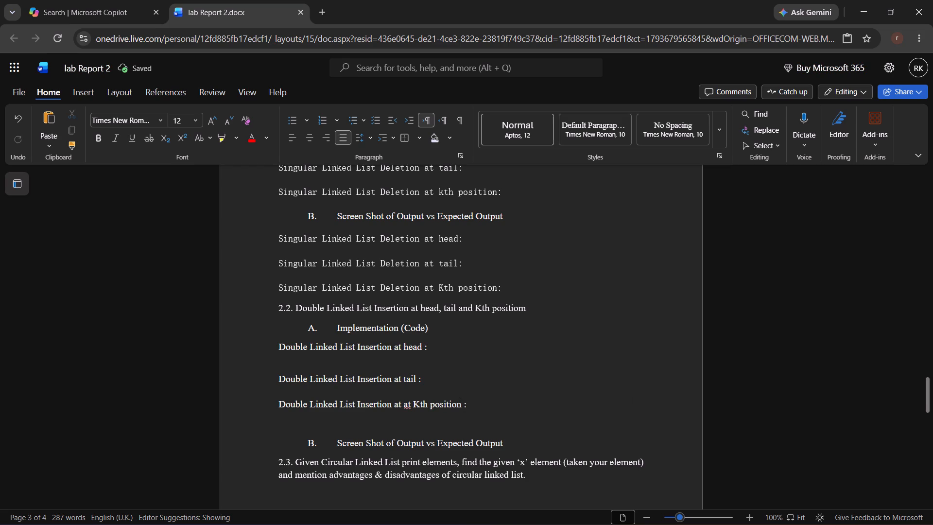
pyautogui.press('BackSpace')
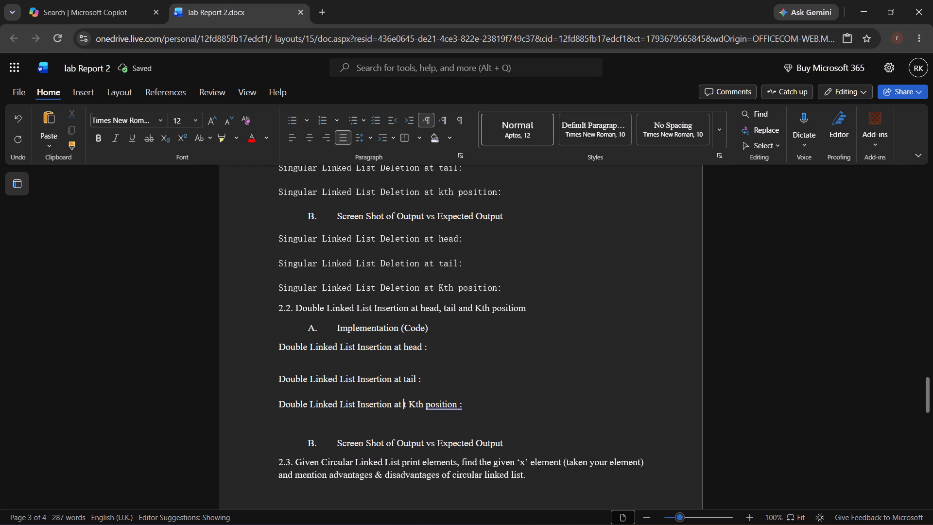
pyautogui.press('a')
pyautogui.click(393, 412)
pyautogui.click(411, 405)
pyautogui.press('BackSpace')
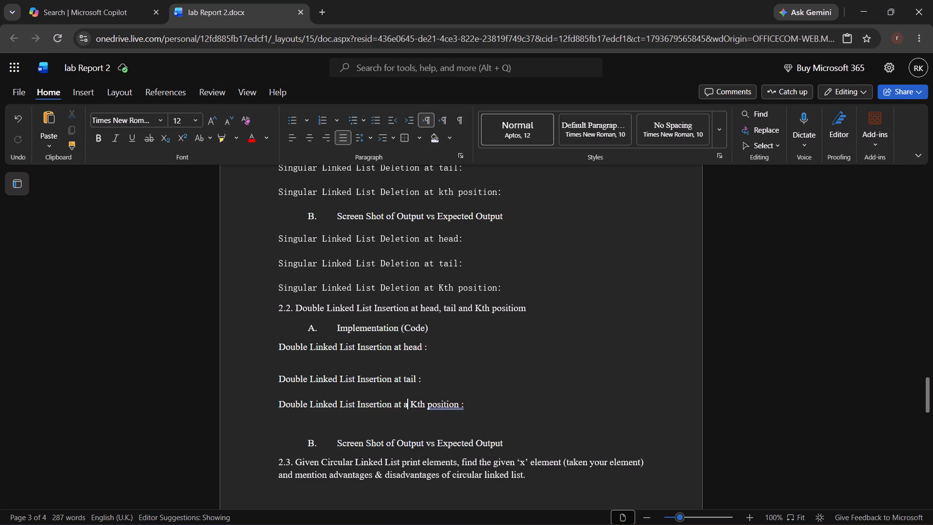
pyautogui.press('BackSpace')
pyautogui.write('at')
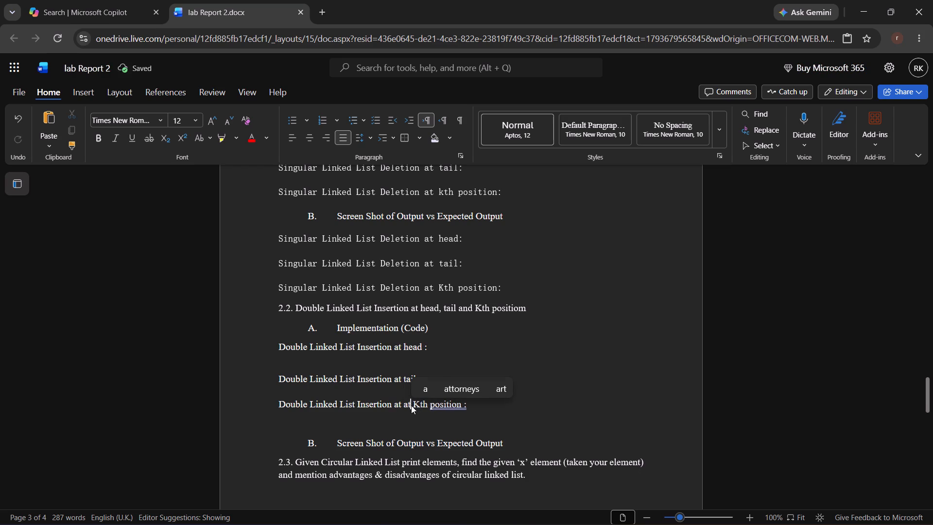
pyautogui.press('BackSpace')
pyautogui.press('BackSpace')
pyautogui.press('BackSpace')
# Apply the grammar suggestion "position:" to the Kth position line in section 2.2.
pyautogui.click(431, 402)
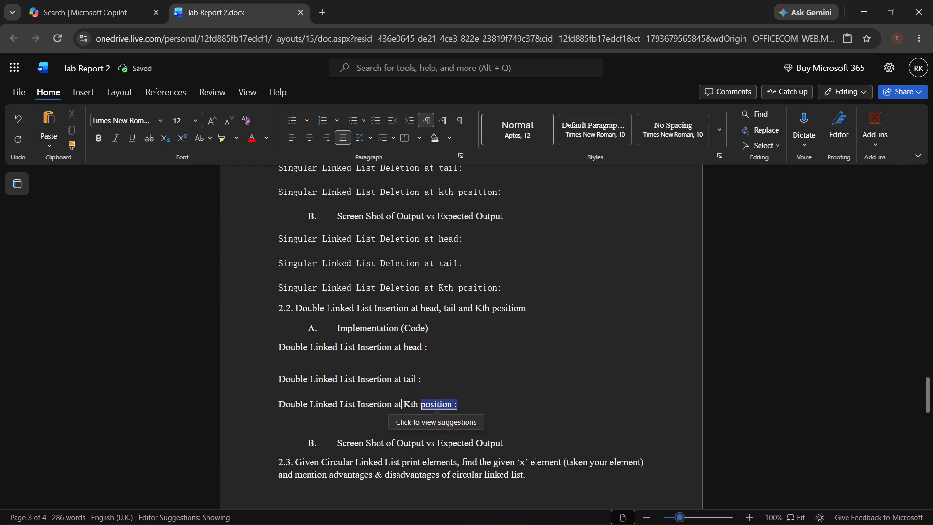
pyautogui.click(433, 455)
pyautogui.click(474, 394)
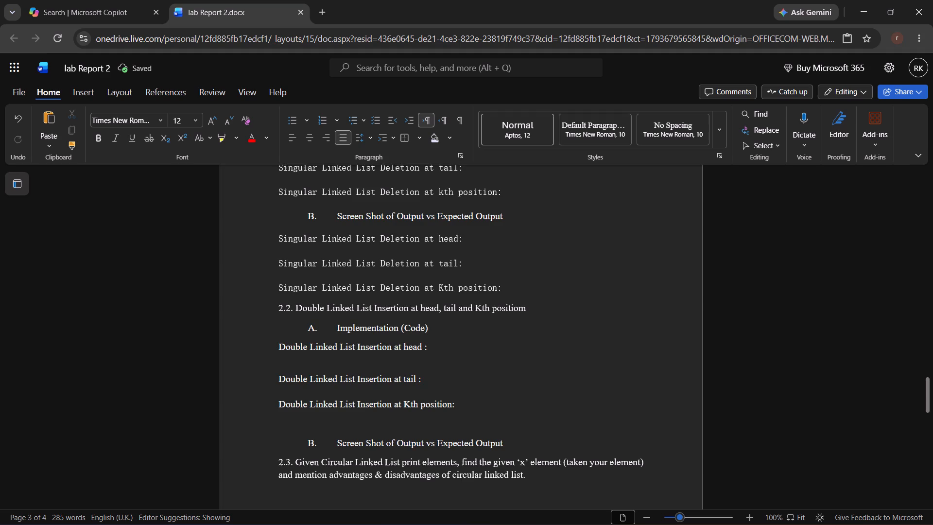
# Insert an unnumbered blank line below Screen Shot of Output vs Expected Output in section 2.2.
pyautogui.scroll(-2, 474, 404)
pyautogui.click(514, 379)
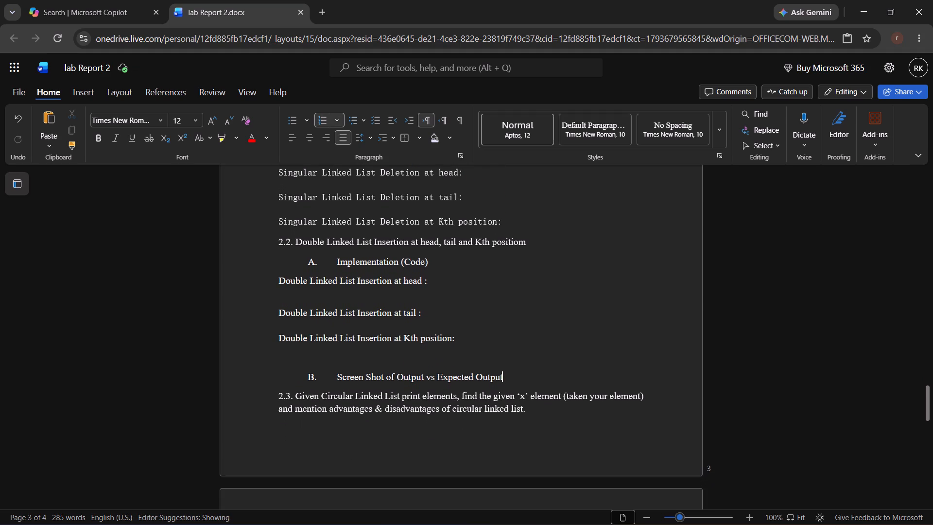
pyautogui.press('Return')
pyautogui.press('BackSpace')
pyautogui.press('BackSpace')
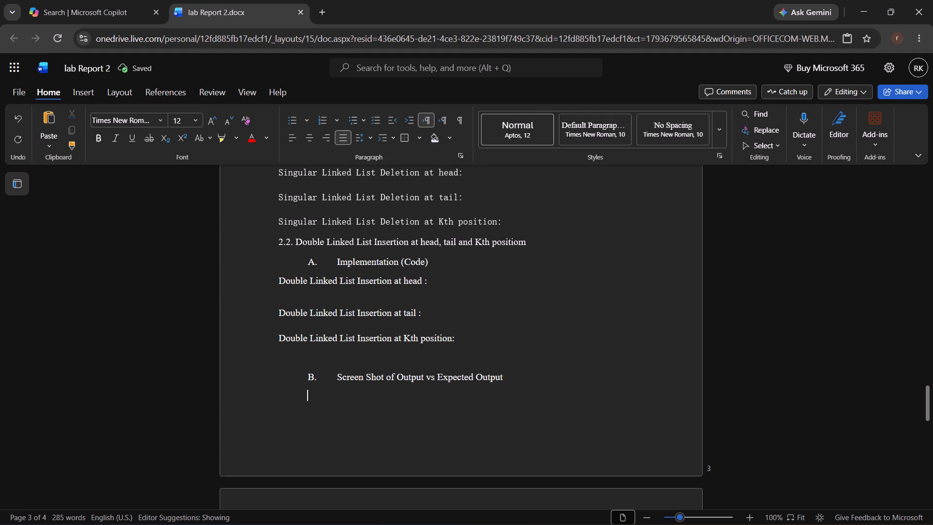
# Copy the three insertion lines for head, tail and Kth position onto the unindented line below 2.2's Screen Shot of Output vs Expected Output.
pyautogui.moveTo(457, 337); pyautogui.dragTo(279, 283)
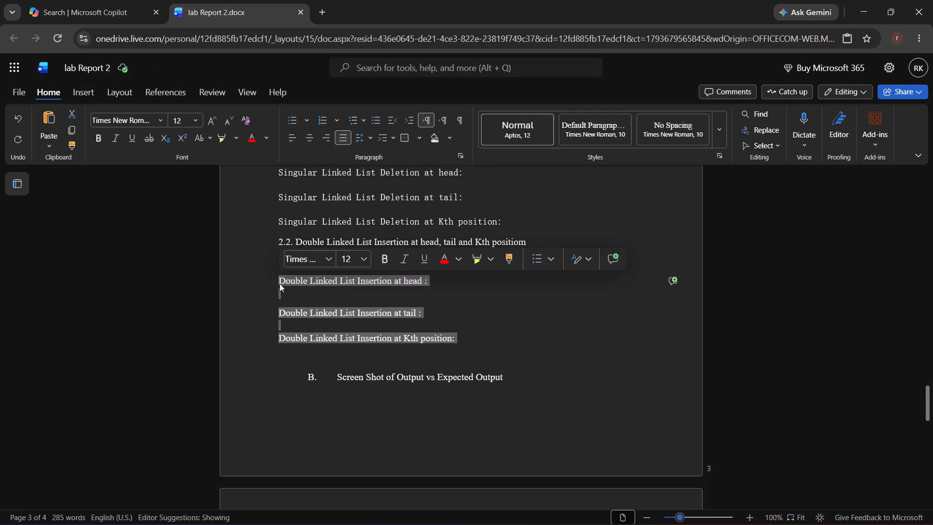
pyautogui.hotkey('ctrl', 'c')
pyautogui.click(321, 400)
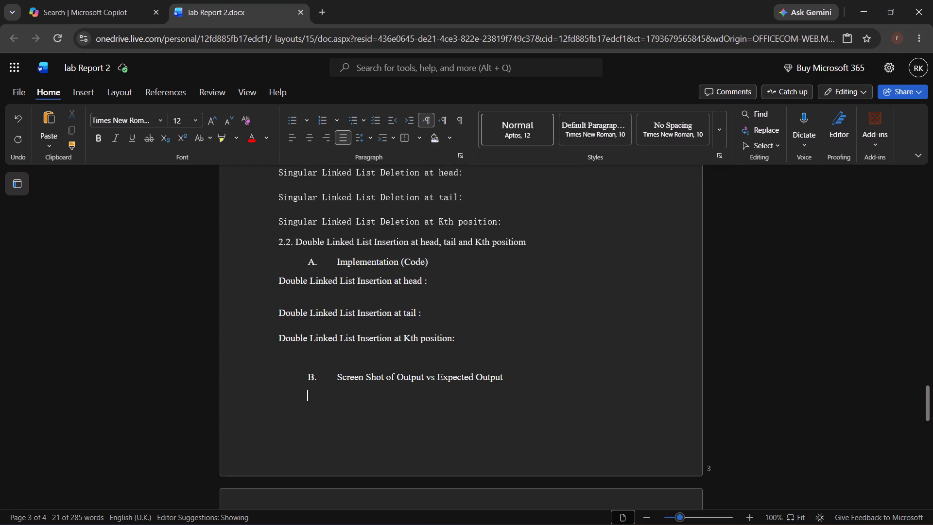
pyautogui.press('BackSpace')
pyautogui.hotkey('ctrl', 'v')
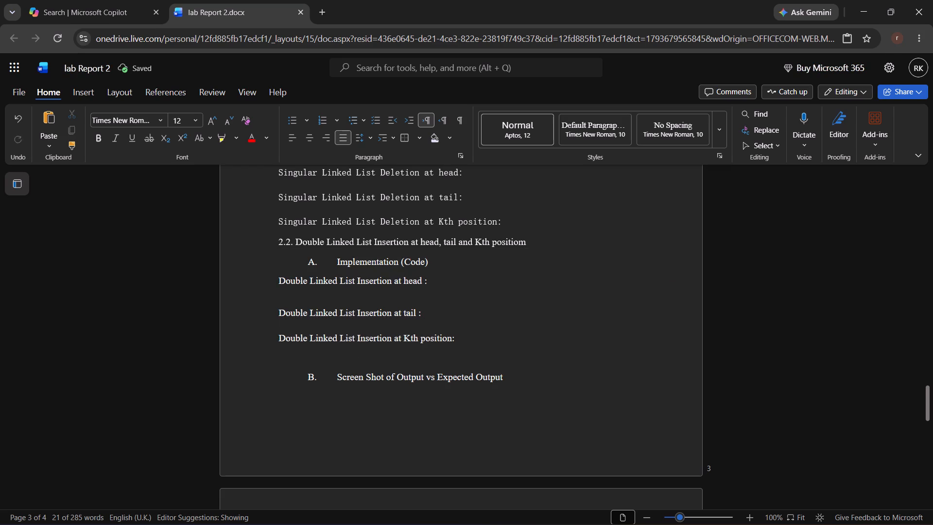
pyautogui.scroll(-4, 487, 376)
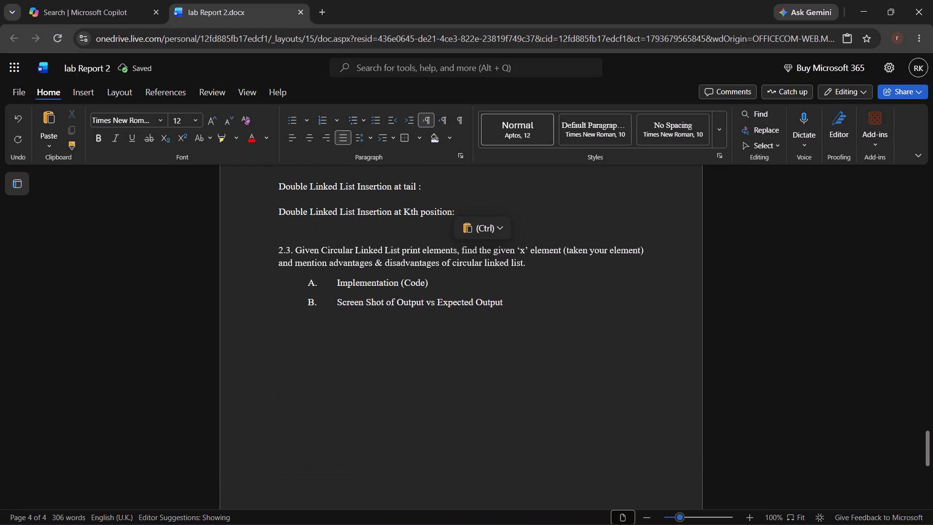
pyautogui.click(438, 383)
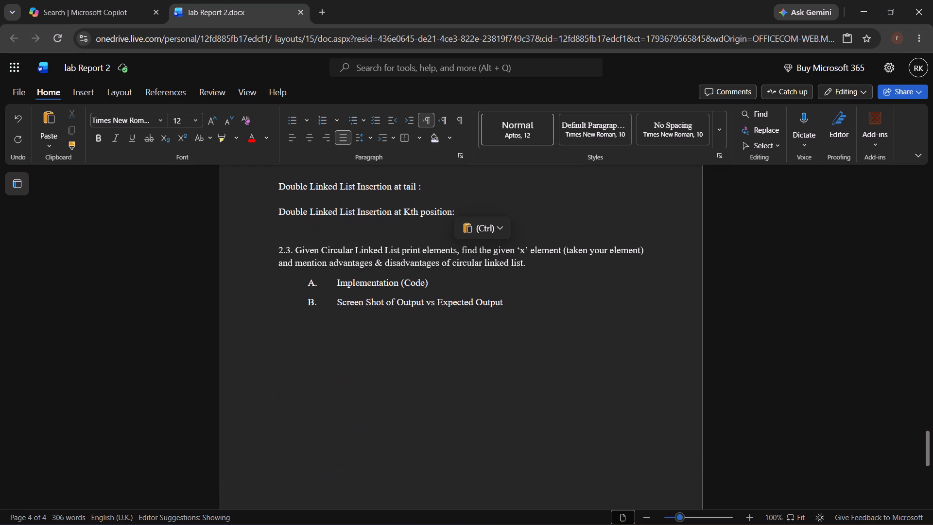
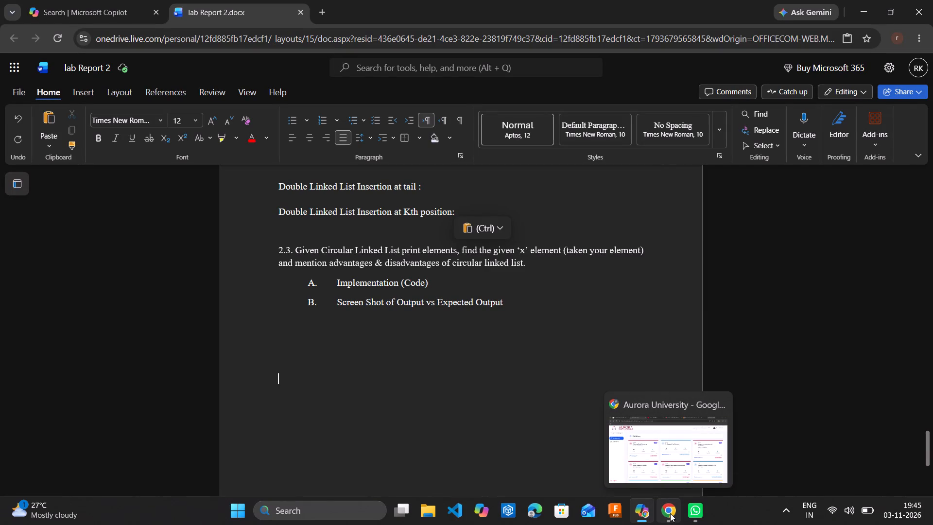
# Switch to the coding platform window and open the Coding Practice set for Circular Linked List in Module II: Linked Lists.
pyautogui.click(670, 513)
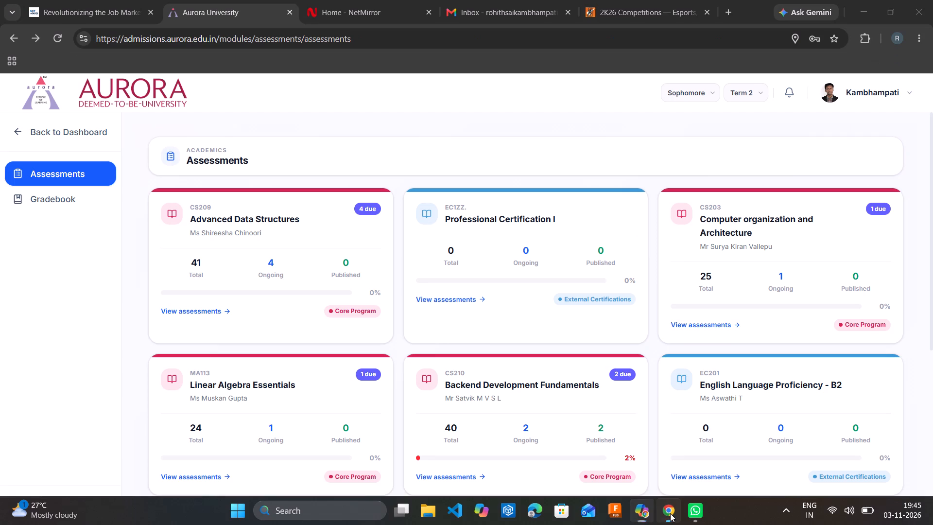
pyautogui.click(129, 0)
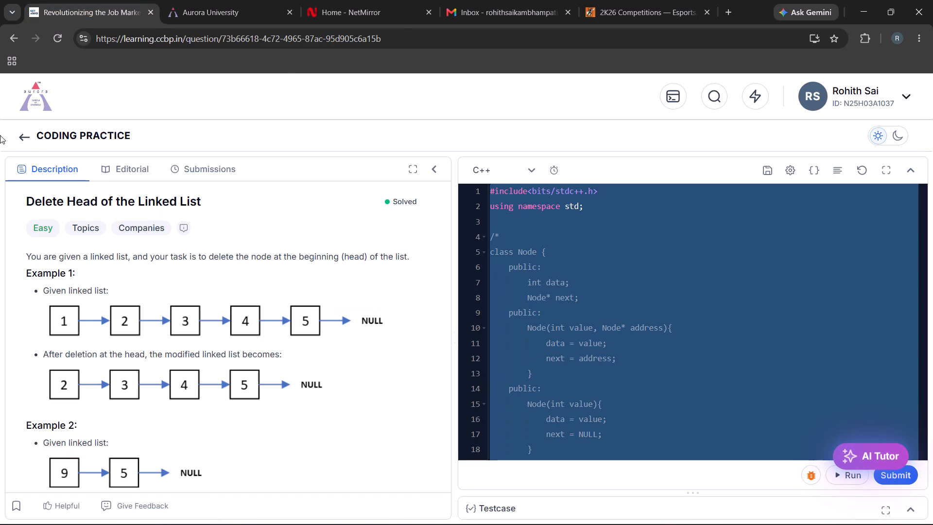
pyautogui.click(27, 136)
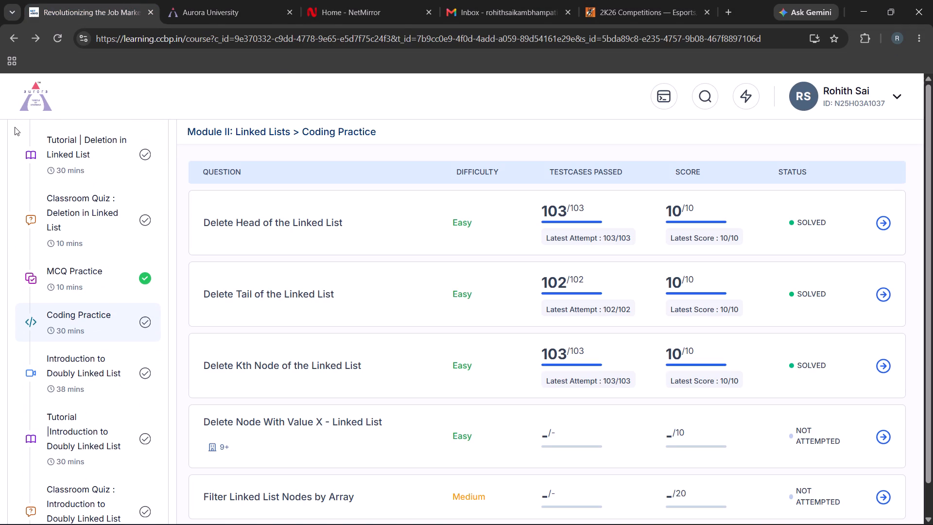
pyautogui.scroll(-5, 88, 280)
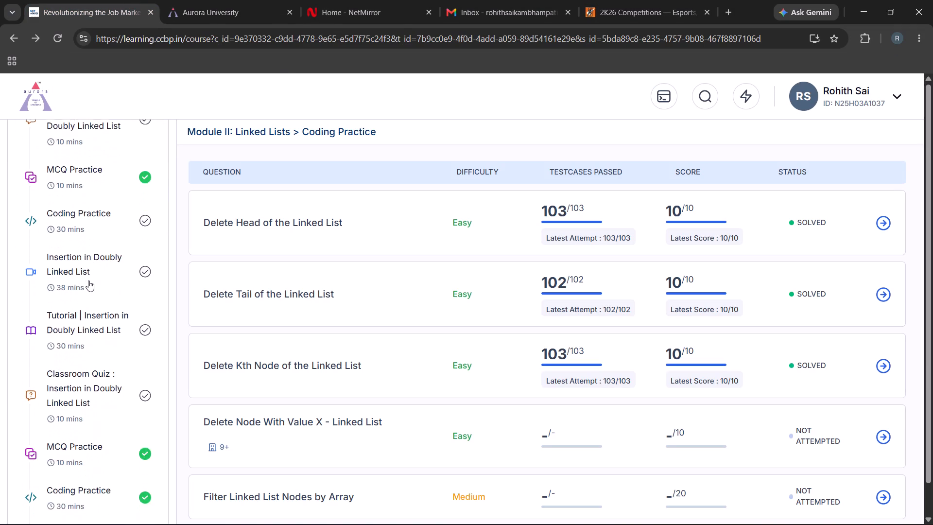
pyautogui.scroll(-6, 88, 280)
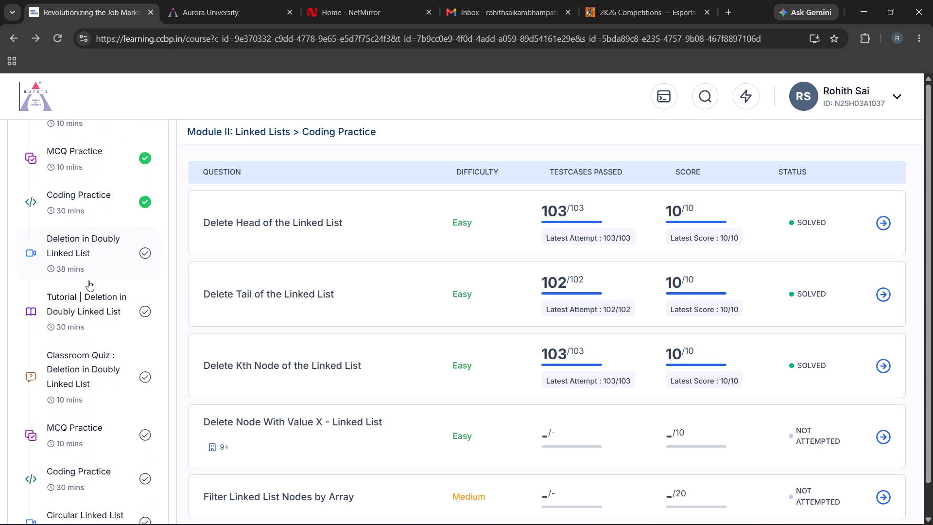
pyautogui.scroll(-4, 88, 280)
pyautogui.scroll(1, 88, 280)
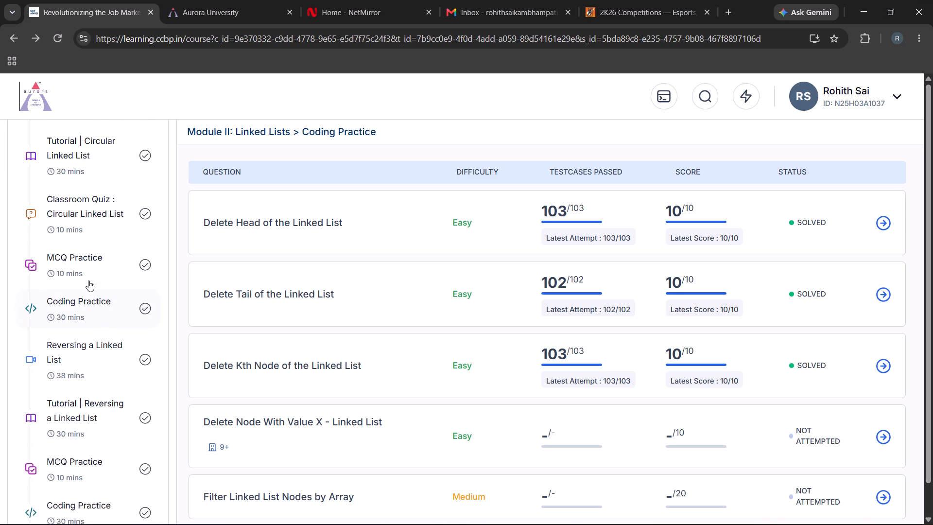
pyautogui.scroll(2, 88, 280)
pyautogui.scroll(-2, 88, 280)
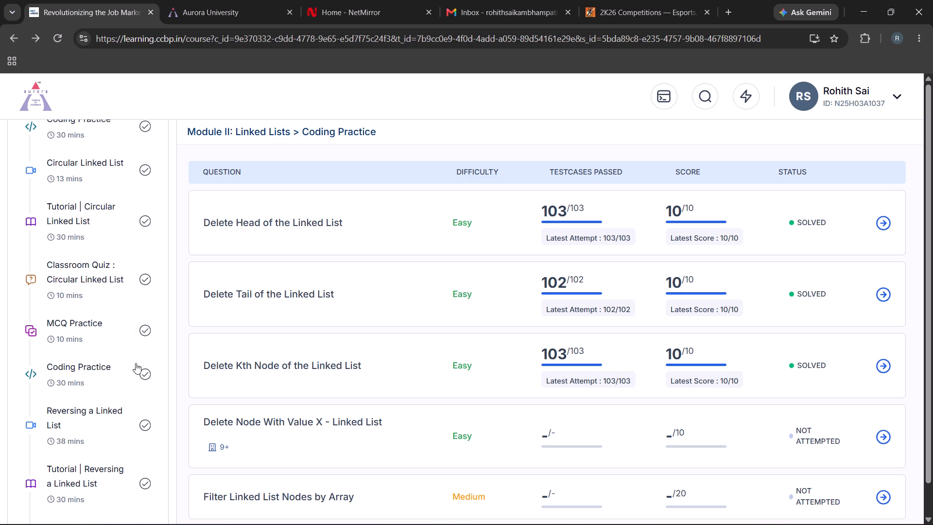
pyautogui.click(136, 363)
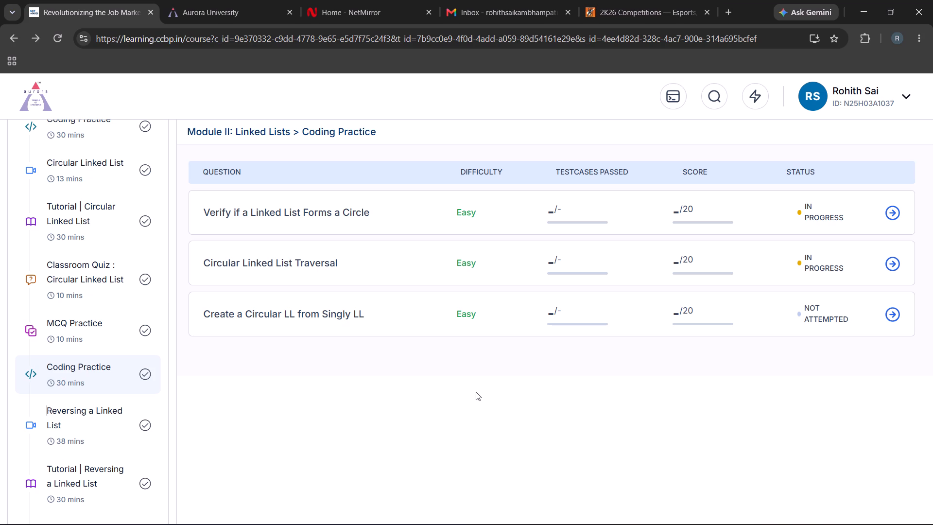
# Open the Circular Linked List Traversal problem and compare its description and examples with section 2.3 of the lab report.
pyautogui.click(397, 264)
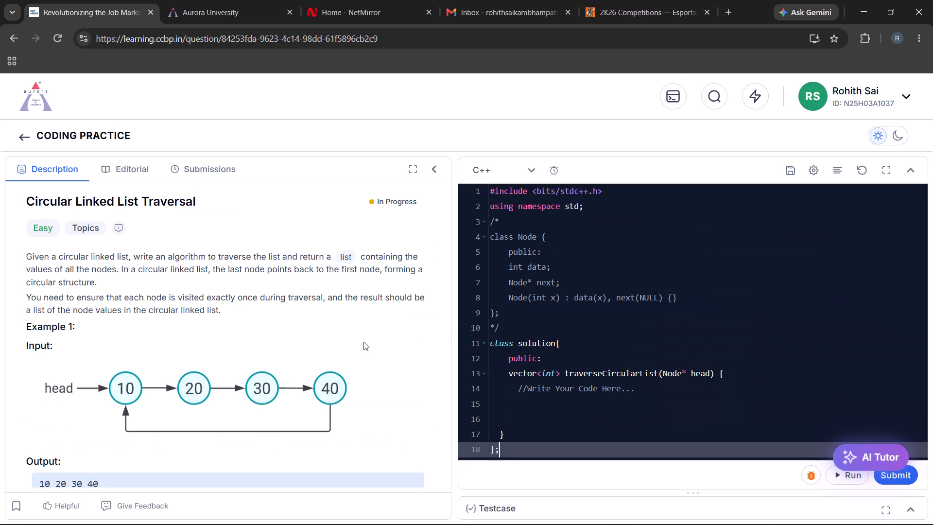
pyautogui.scroll(-1, 363, 342)
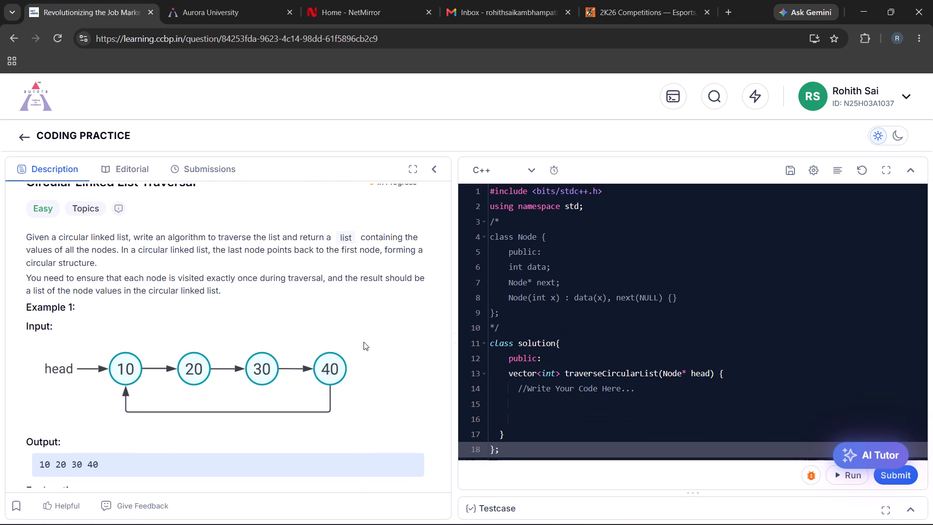
pyautogui.scroll(2, 363, 342)
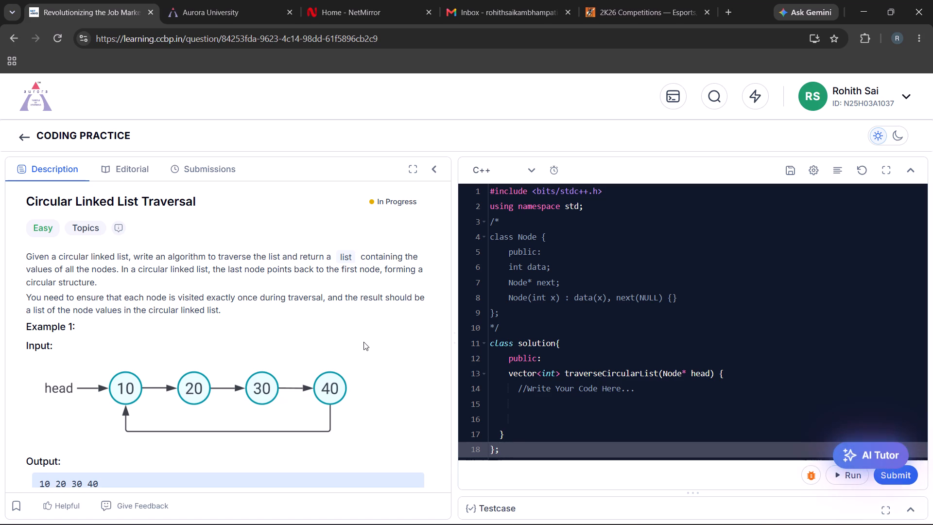
pyautogui.scroll(-6, 363, 342)
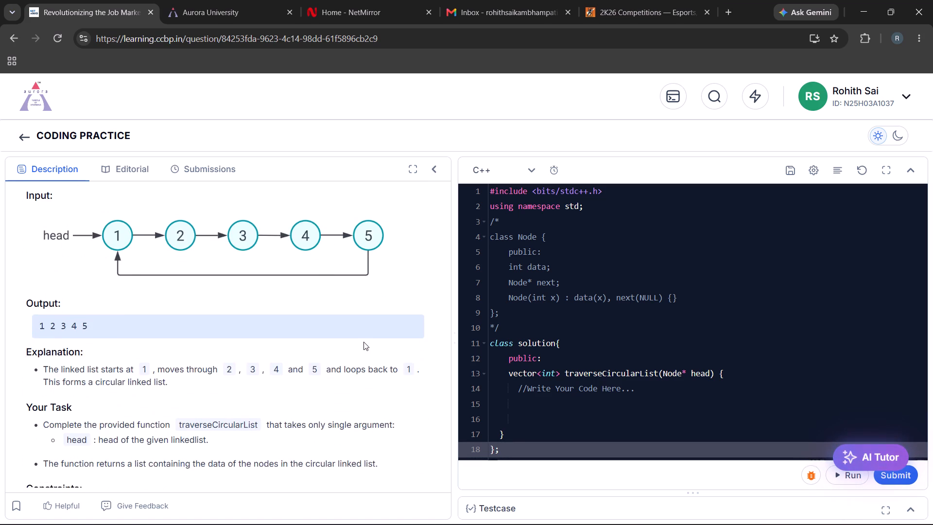
pyautogui.scroll(2, 363, 342)
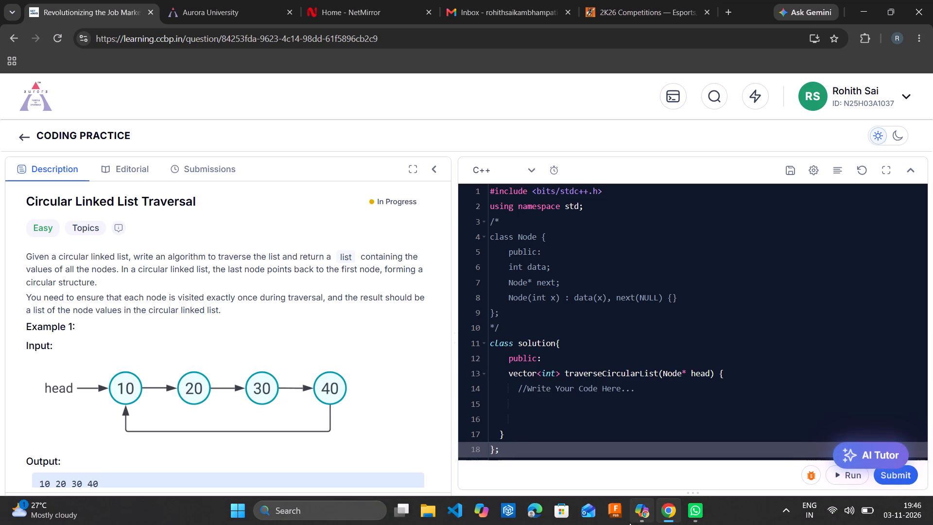
pyautogui.click(639, 523)
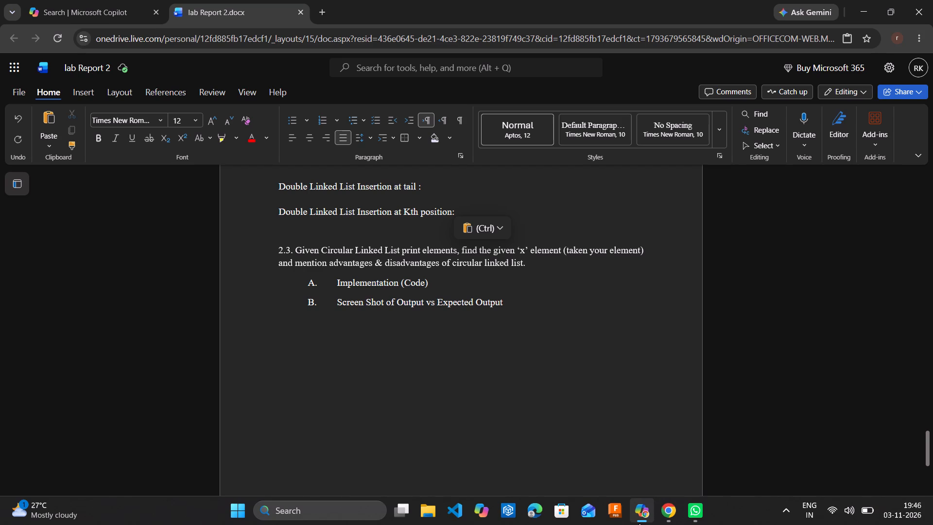
pyautogui.hotkey('alt', 'Tab')
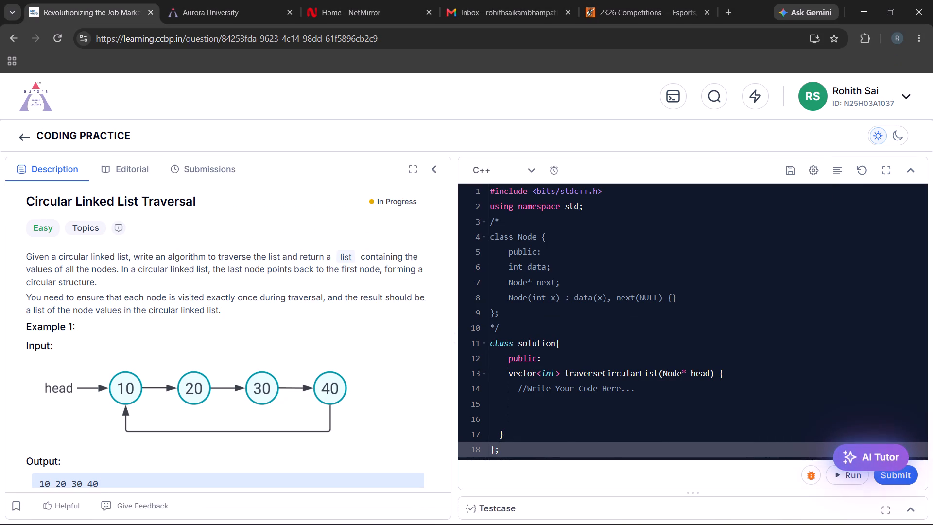
pyautogui.click(638, 520)
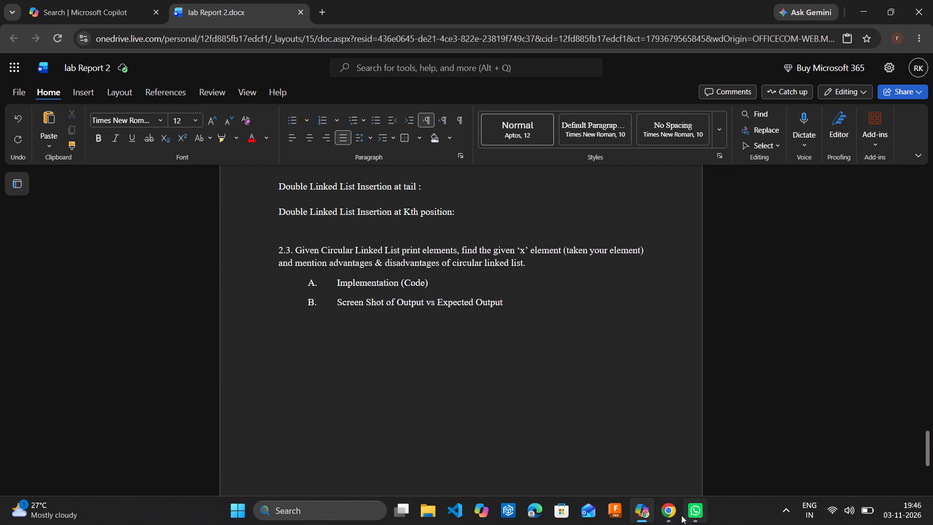
pyautogui.click(669, 510)
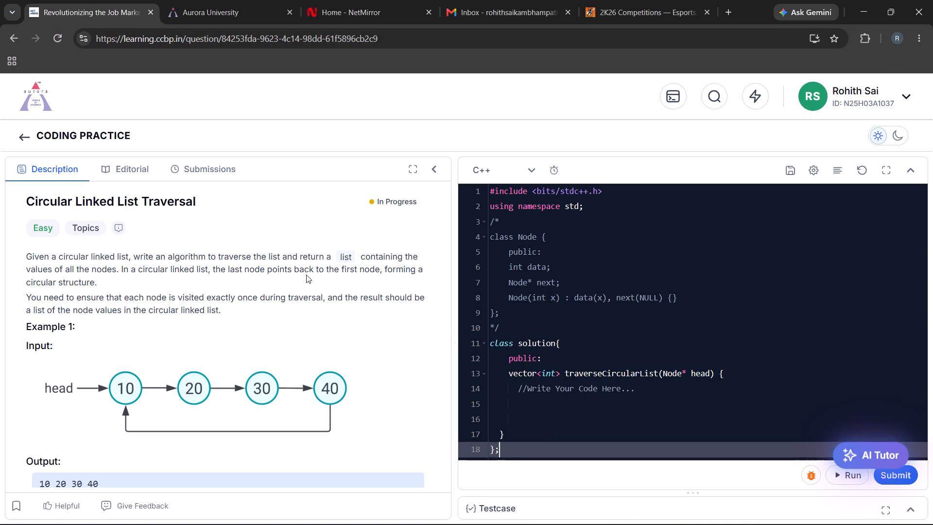
pyautogui.scroll(-3, 266, 323)
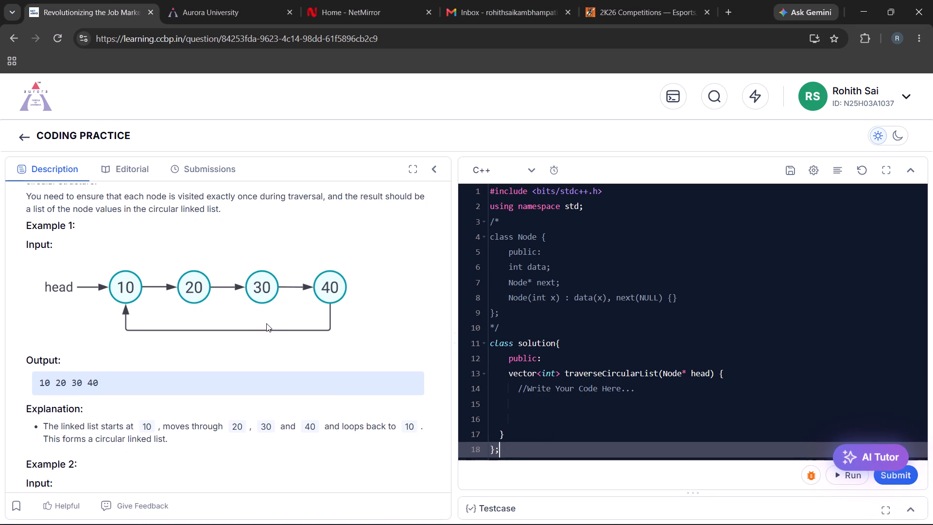
pyautogui.scroll(-1, 266, 323)
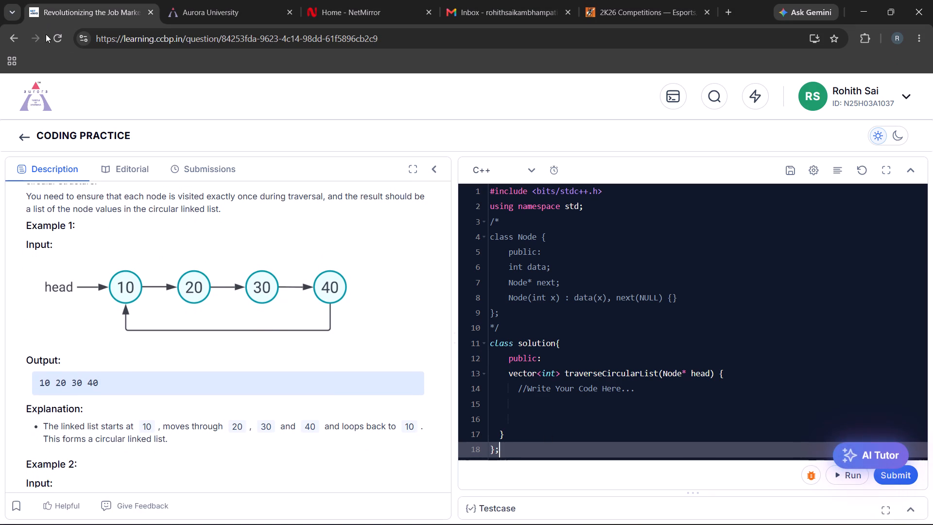
# Return to the question list, reopen Circular Linked List Traversal and open its editorial.
pyautogui.click(29, 136)
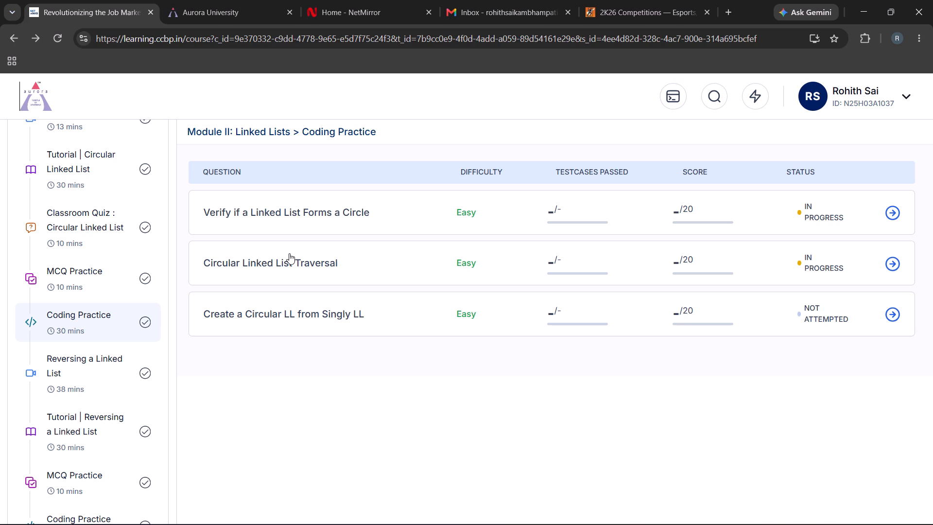
pyautogui.click(289, 253)
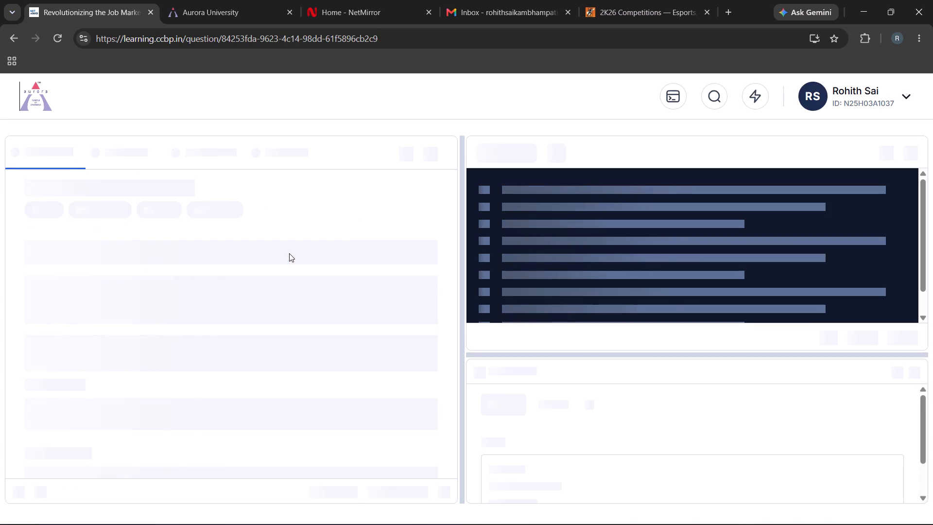
pyautogui.scroll(-4, 610, 293)
pyautogui.scroll(3, 610, 293)
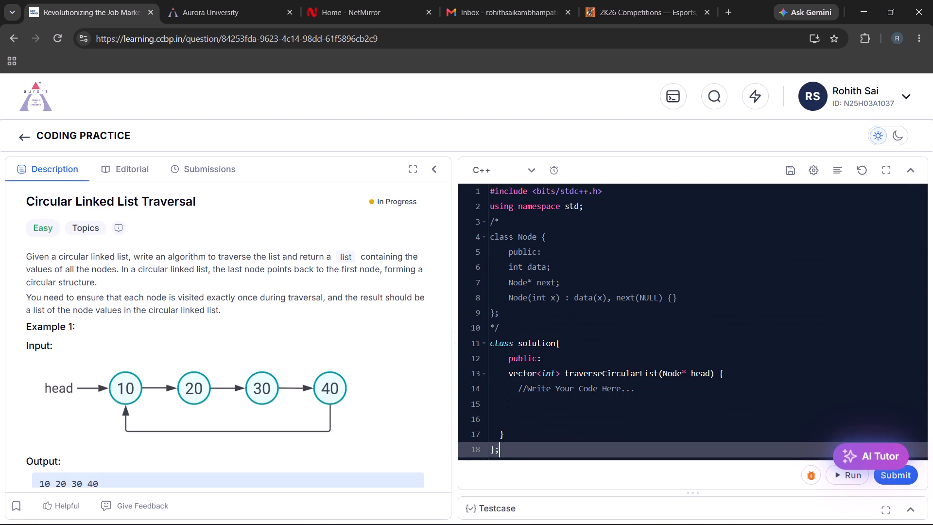
pyautogui.scroll(2, 610, 293)
pyautogui.click(113, 183)
pyautogui.click(106, 170)
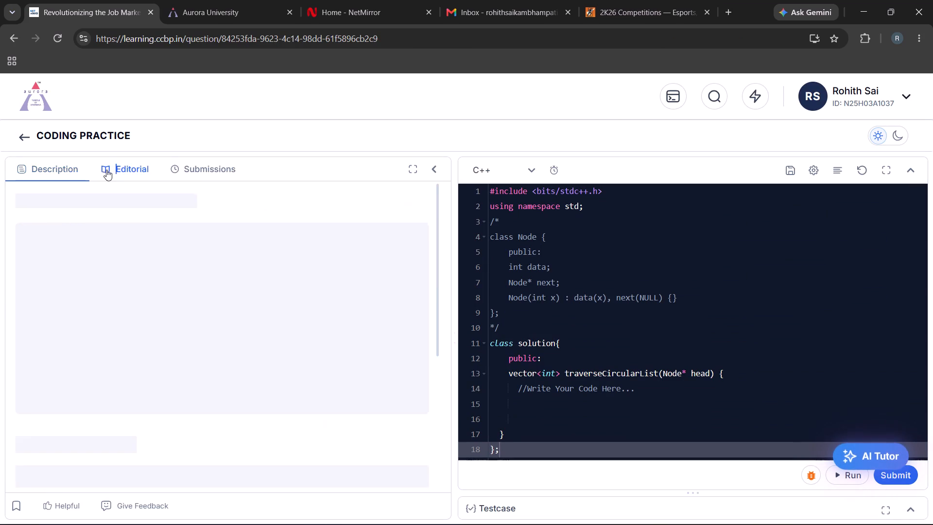
pyautogui.scroll(-3, 273, 304)
pyautogui.scroll(6, 273, 304)
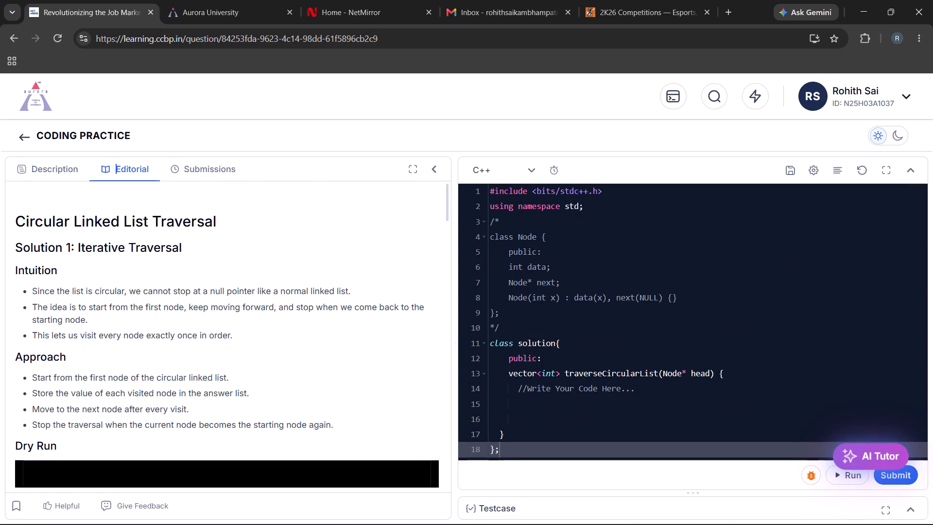
# Examine the editorial's iterative and recursive traversal solutions, including their approach, pseudocode and complexity analysis.
pyautogui.scroll(-12, 273, 304)
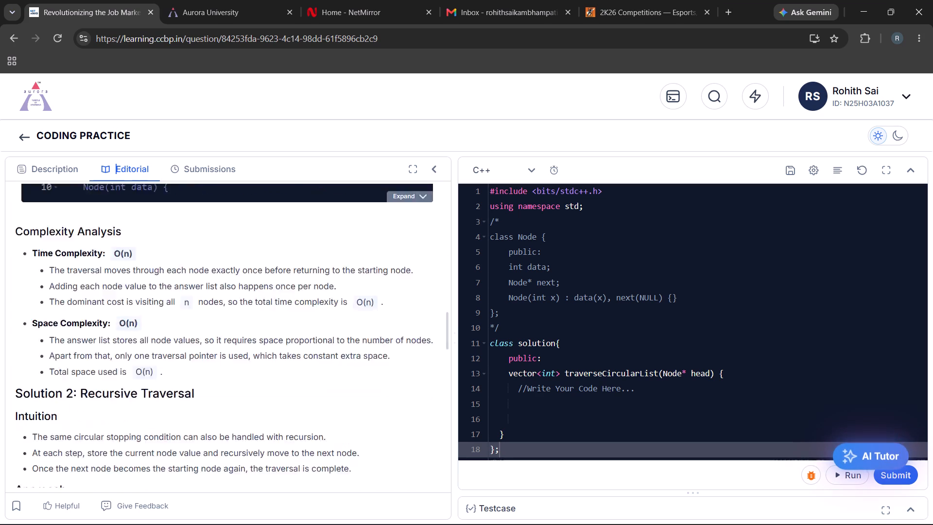
pyautogui.scroll(-6, 273, 304)
pyautogui.scroll(4, 273, 304)
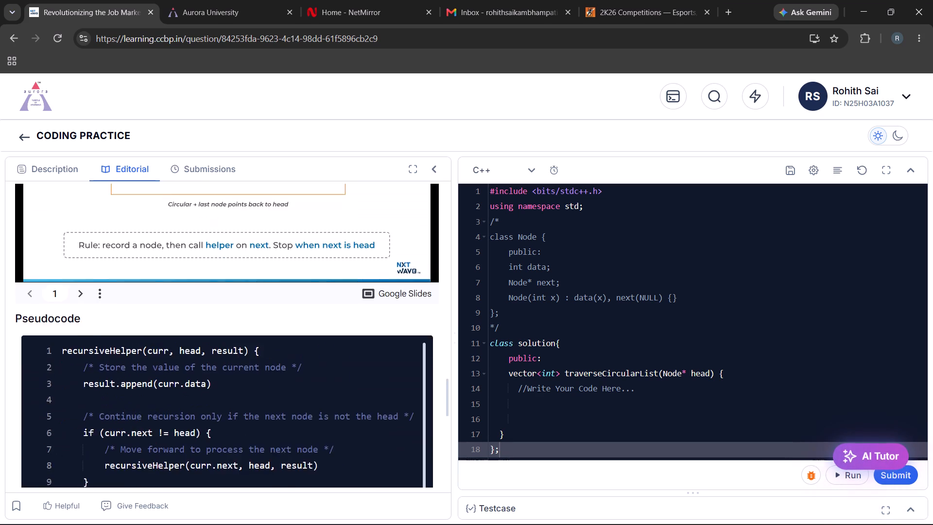
pyautogui.scroll(7, 273, 304)
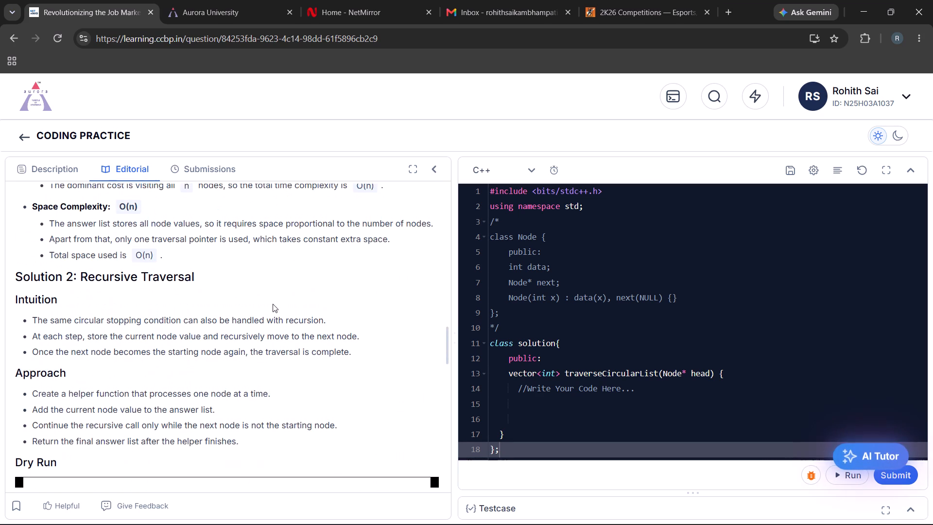
pyautogui.scroll(4, 273, 304)
pyautogui.scroll(-1, 273, 304)
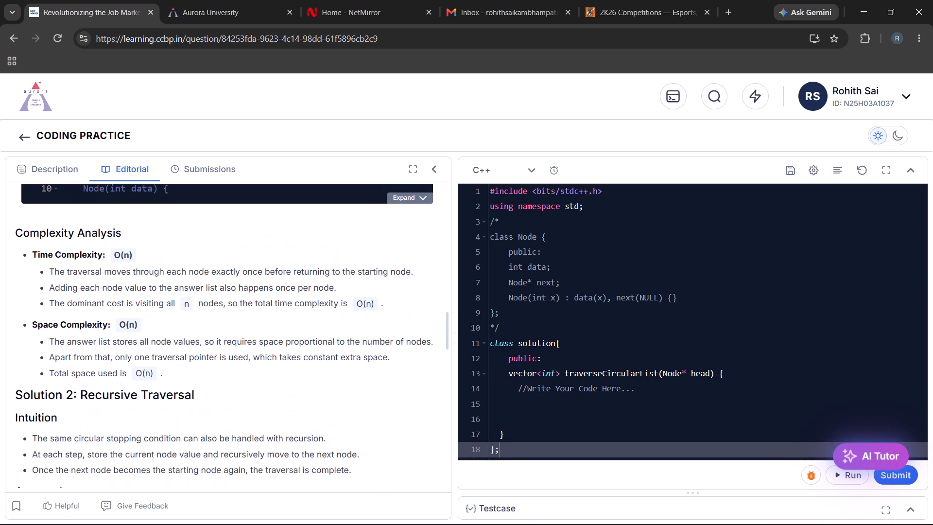
pyautogui.scroll(-10, 273, 304)
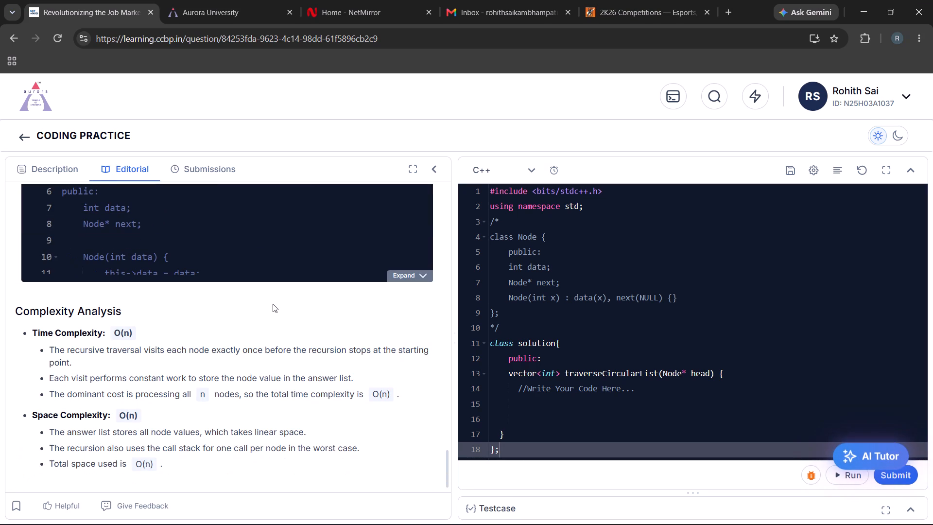
pyautogui.scroll(7, 273, 304)
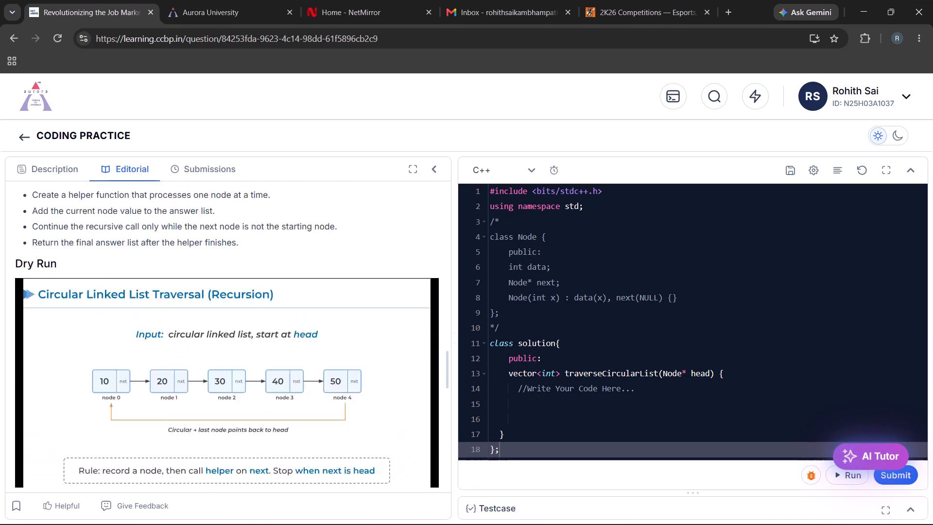
pyautogui.scroll(4, 273, 304)
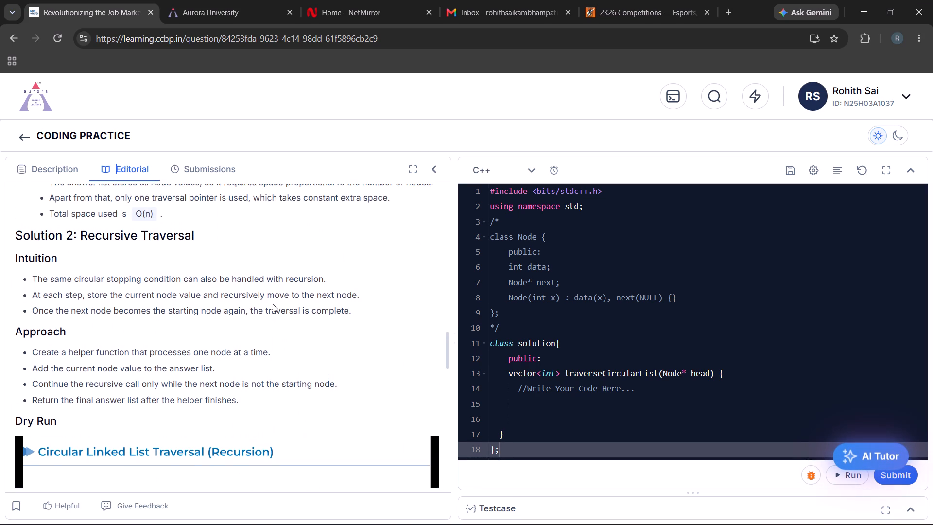
pyautogui.scroll(7, 273, 304)
# Expand the CPP code implementation of Solution 1: Iterative Traversal in the editorial and look through the code.
pyautogui.scroll(-3, 273, 304)
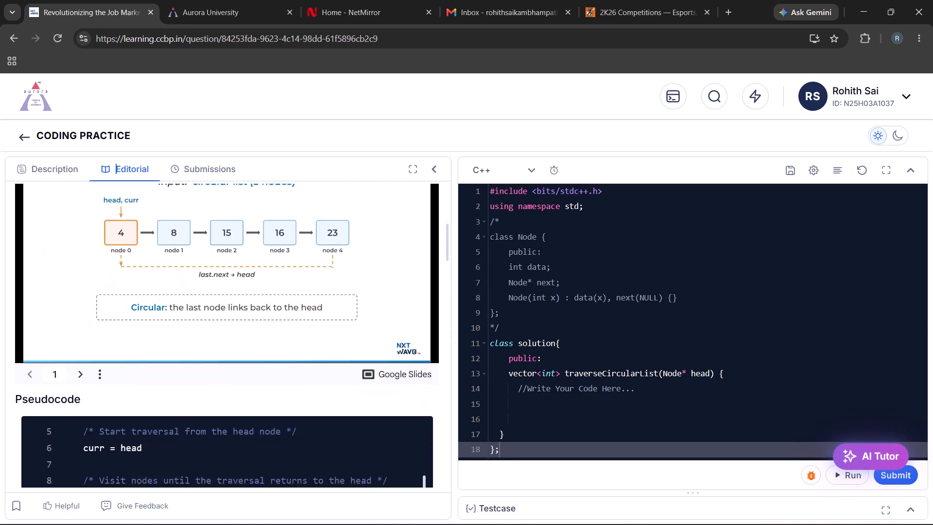
pyautogui.scroll(-3, 273, 304)
pyautogui.scroll(3, 273, 304)
pyautogui.scroll(-1, 273, 304)
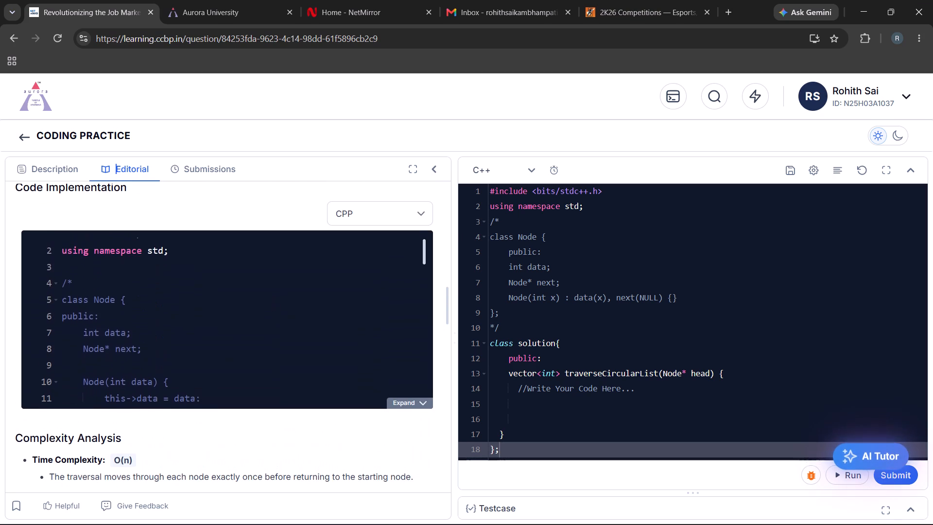
pyautogui.scroll(-1, 273, 304)
pyautogui.click(405, 403)
pyautogui.scroll(-3, 314, 444)
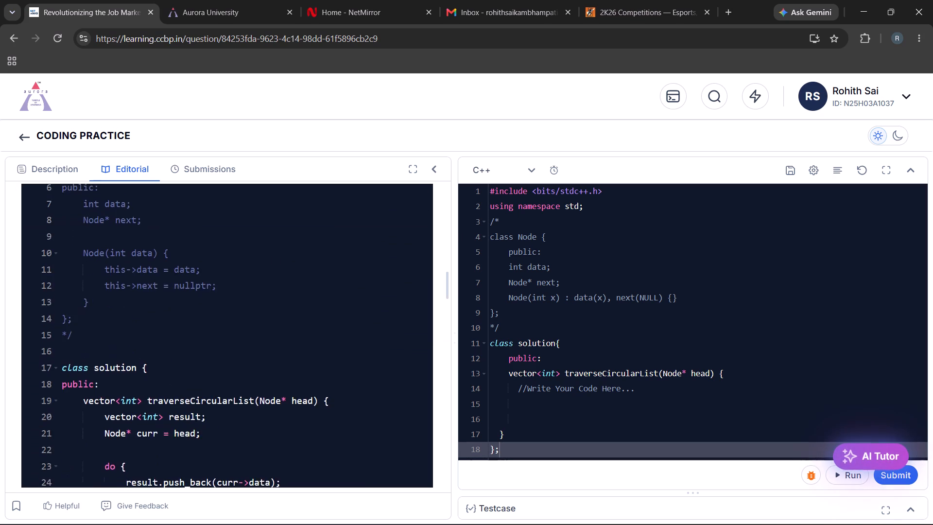
pyautogui.scroll(-8, 314, 444)
pyautogui.scroll(2, 314, 444)
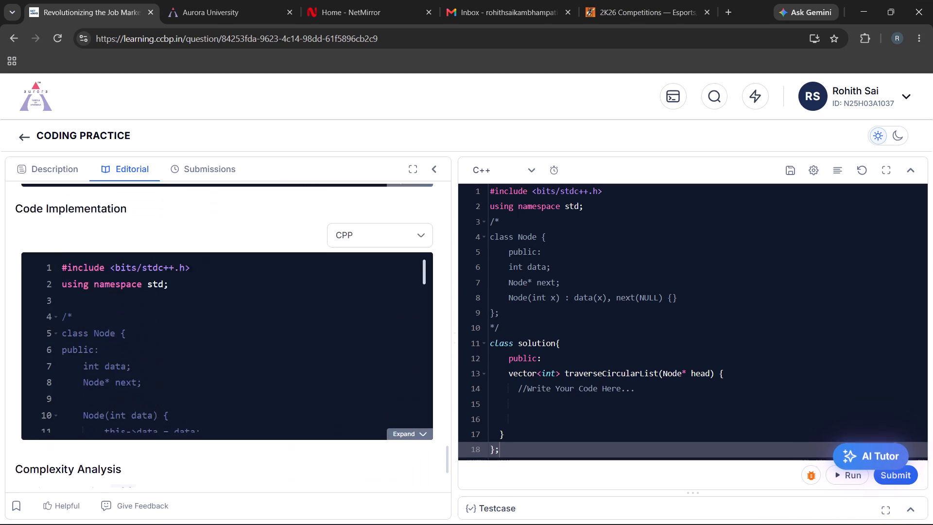
# Expand the CPP code implementation of the recursive traversal solution in the editorial and look through it.
pyautogui.scroll(2, 314, 444)
pyautogui.scroll(-5, 320, 443)
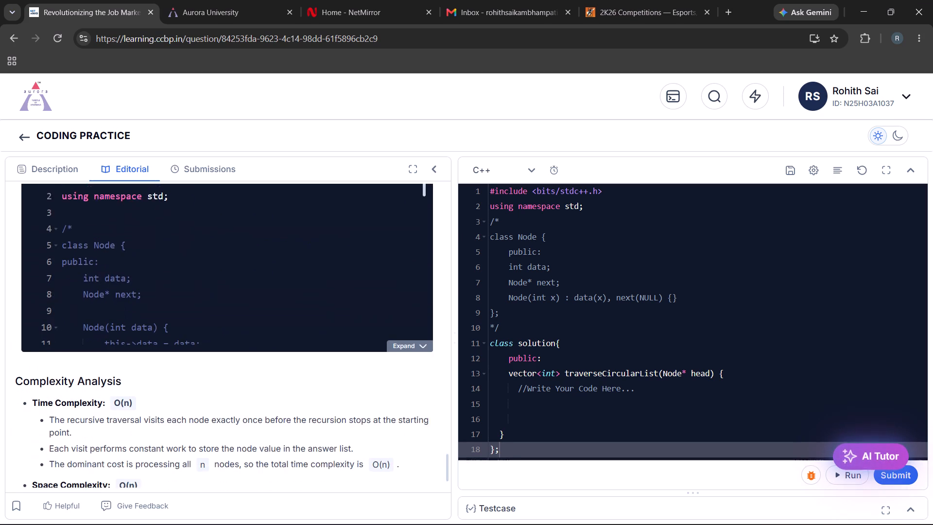
pyautogui.scroll(1, 320, 443)
pyautogui.click(421, 345)
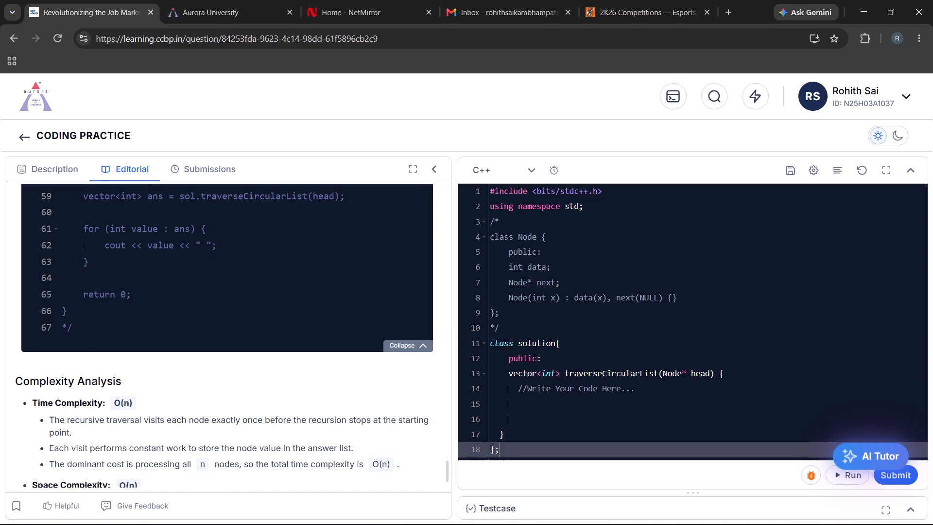
pyautogui.scroll(8, 299, 415)
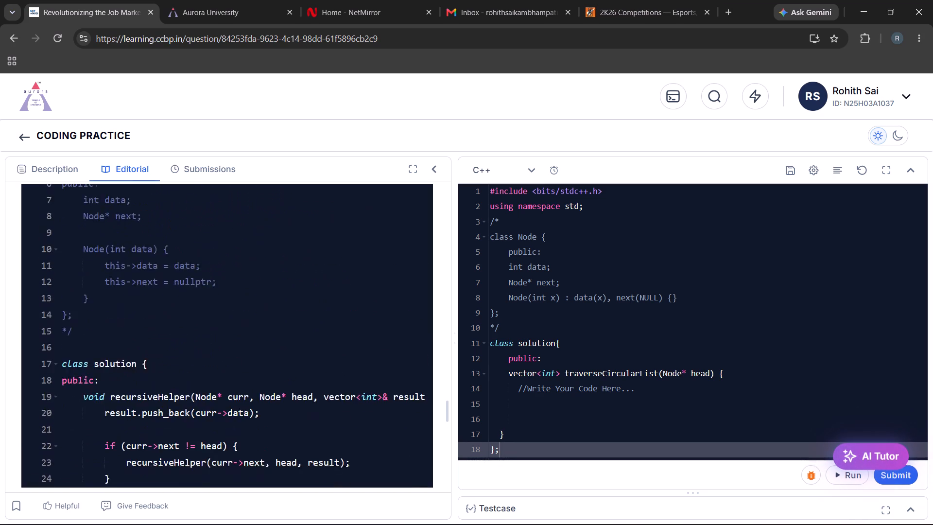
# Copy the traverseCircularList function body from the editorial's iterative C++ code into the solution editor below the "Write Your Code Here" comment.
pyautogui.scroll(3, 299, 415)
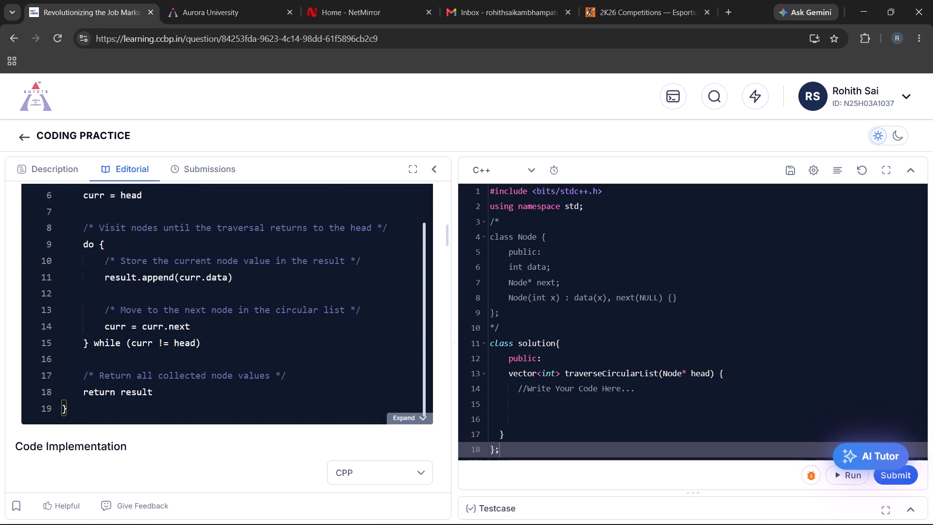
pyautogui.scroll(1, 299, 415)
pyautogui.scroll(-4, 299, 415)
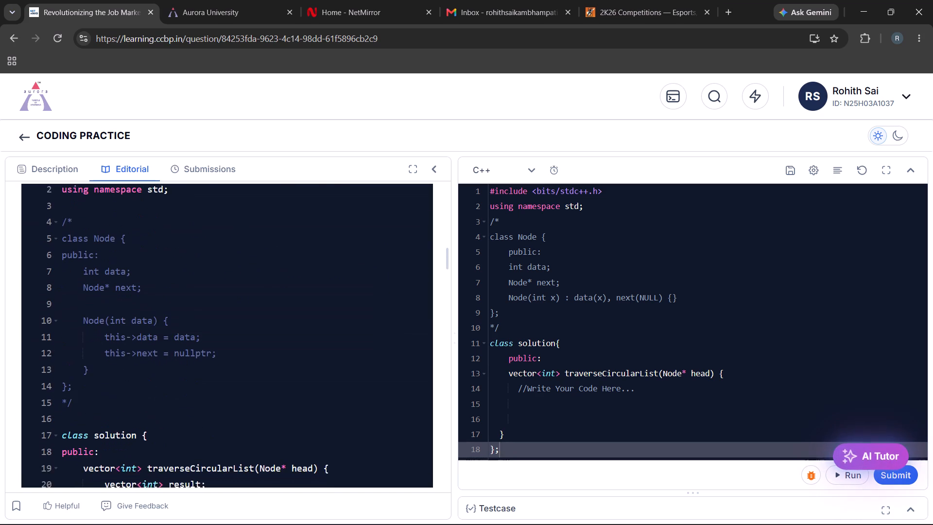
pyautogui.scroll(-2, 299, 415)
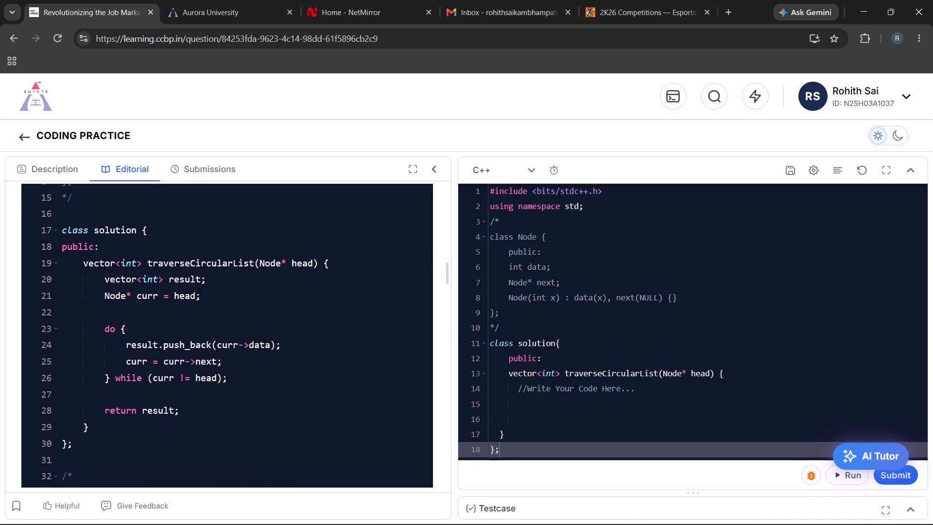
pyautogui.scroll(-1, 299, 415)
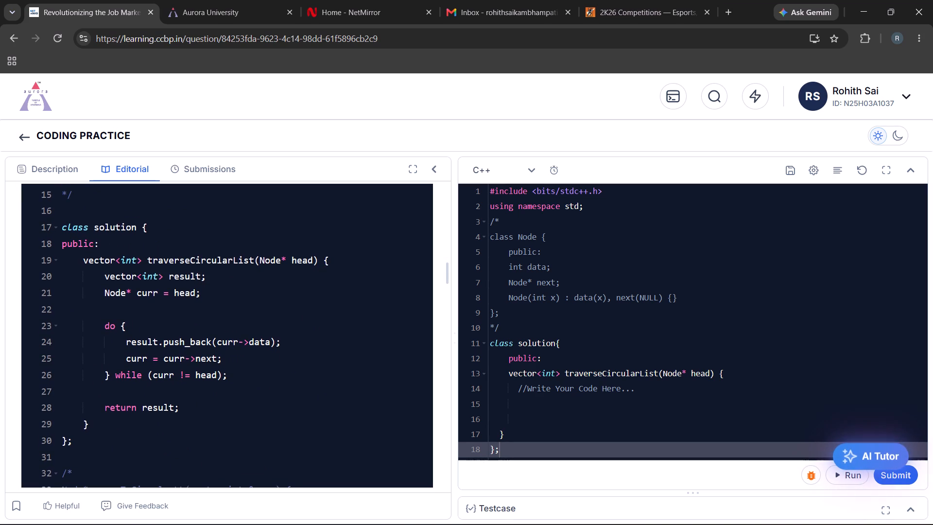
pyautogui.moveTo(179, 409); pyautogui.dragTo(105, 280)
pyautogui.hotkey('ctrl', 'c')
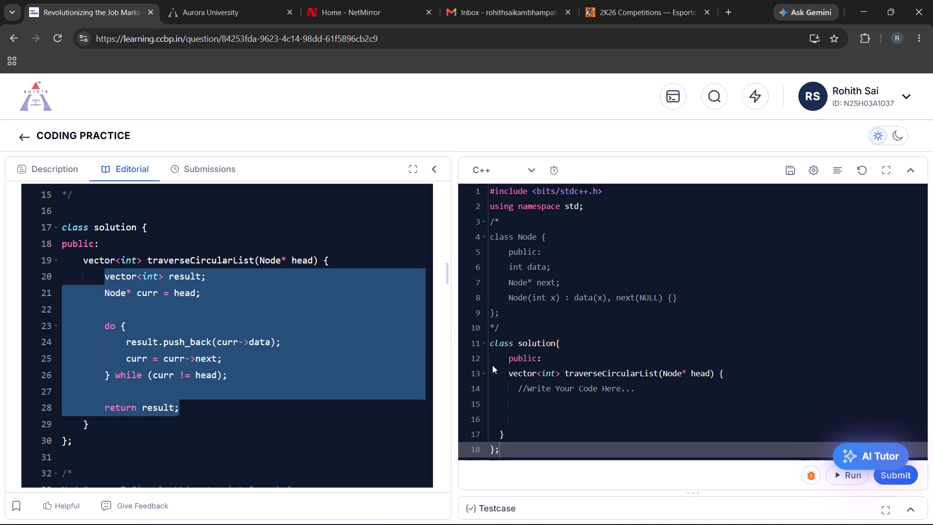
pyautogui.click(641, 385)
pyautogui.press('Return')
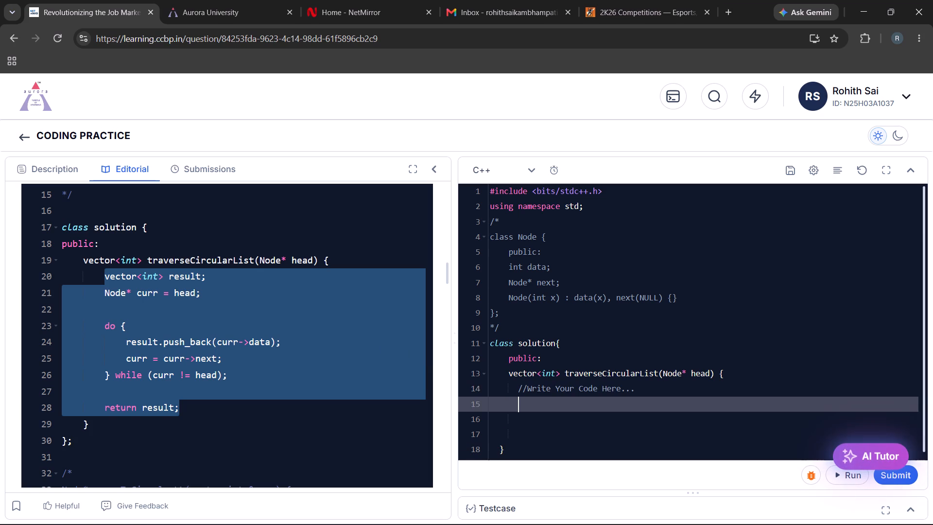
pyautogui.hotkey('ctrl', 'v')
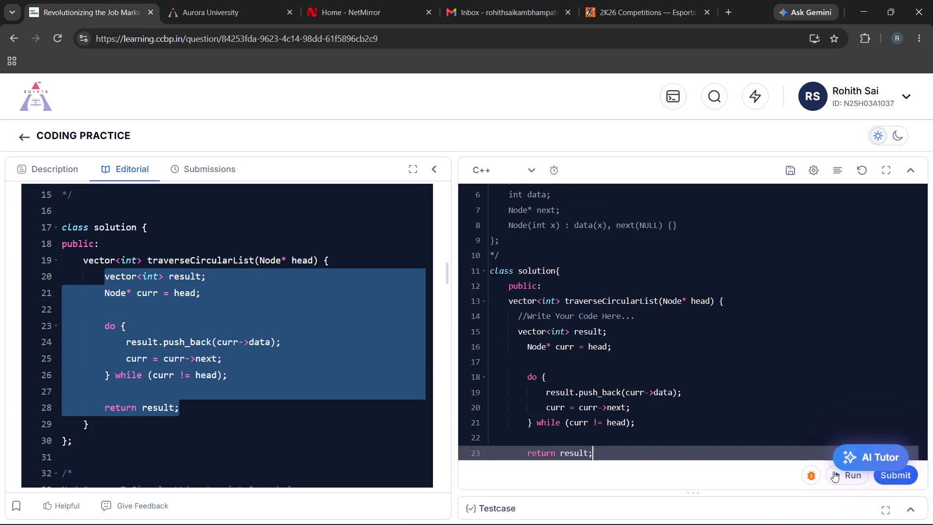
# Run the Circular Linked List Traversal solution against the test cases and submit it.
pyautogui.click(833, 472)
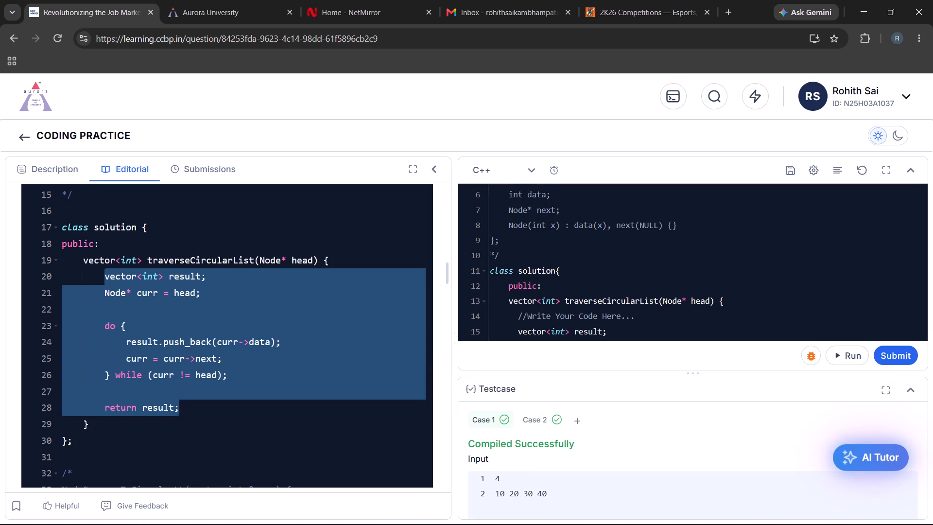
pyautogui.click(900, 346)
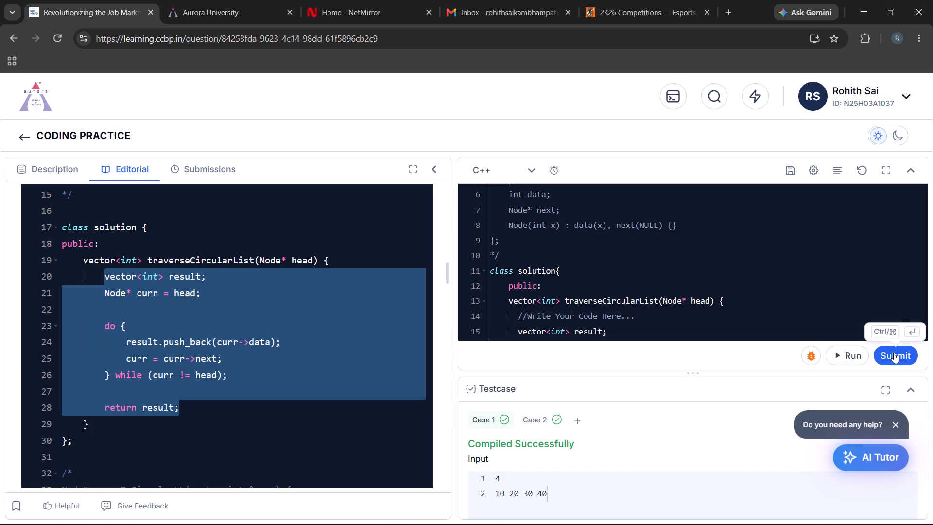
# Switch to the Aurora University assessments page and force a full reload.
pyautogui.click(214, 0)
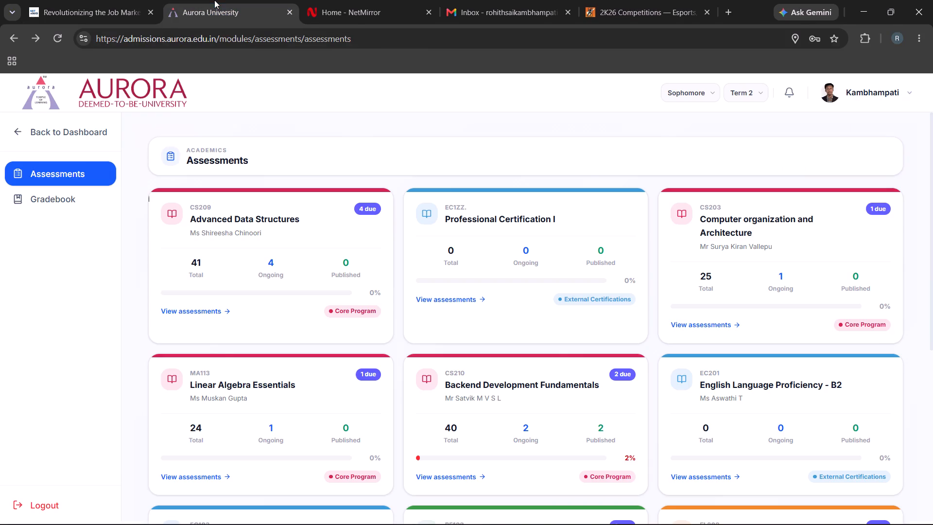
pyautogui.hotkey('ctrl', 'shift', 'r')
pyautogui.hotkey('ctrl', 'shift', 'r')
pyautogui.hotkey('ctrl', 'shift', 'r')
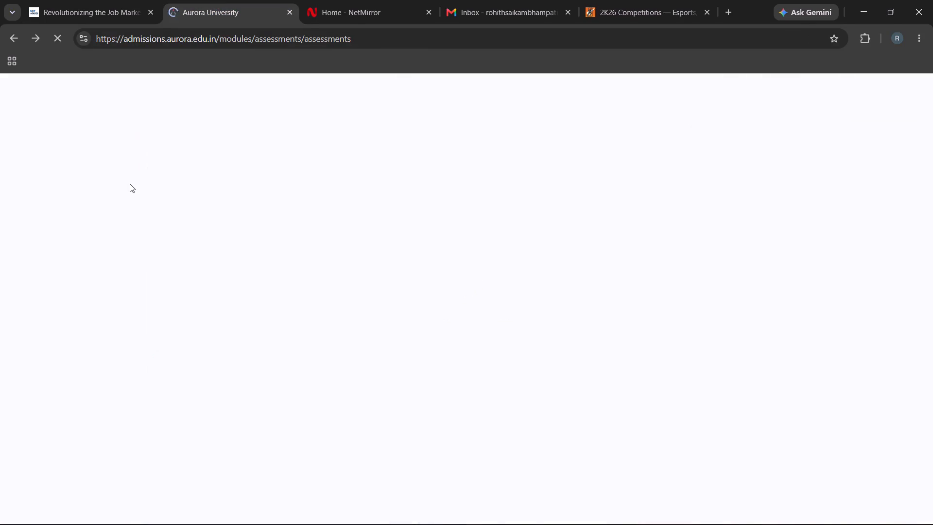
pyautogui.hotkey('ctrl', 'shift', 'r')
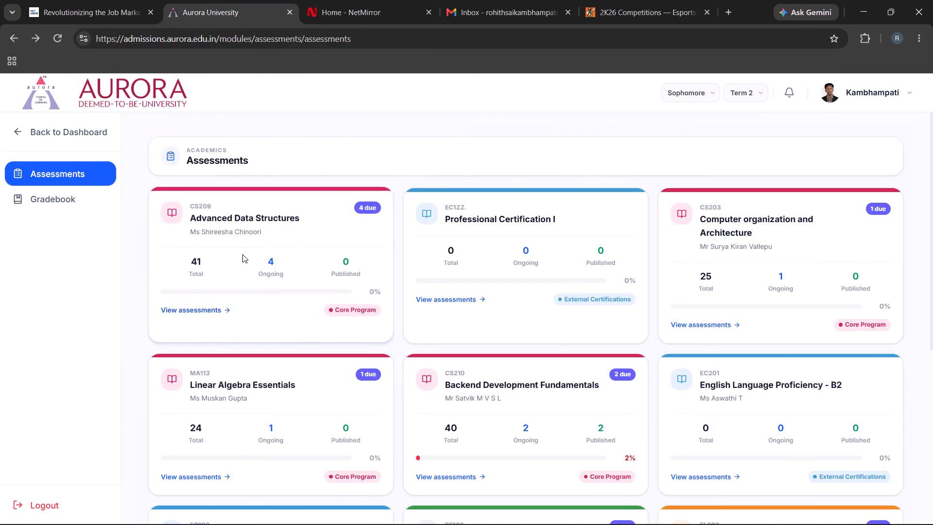
# Check the statuses and due dates in the Advanced Data Structures assessment list and return to the course overview.
pyautogui.click(250, 289)
pyautogui.scroll(-1, 420, 353)
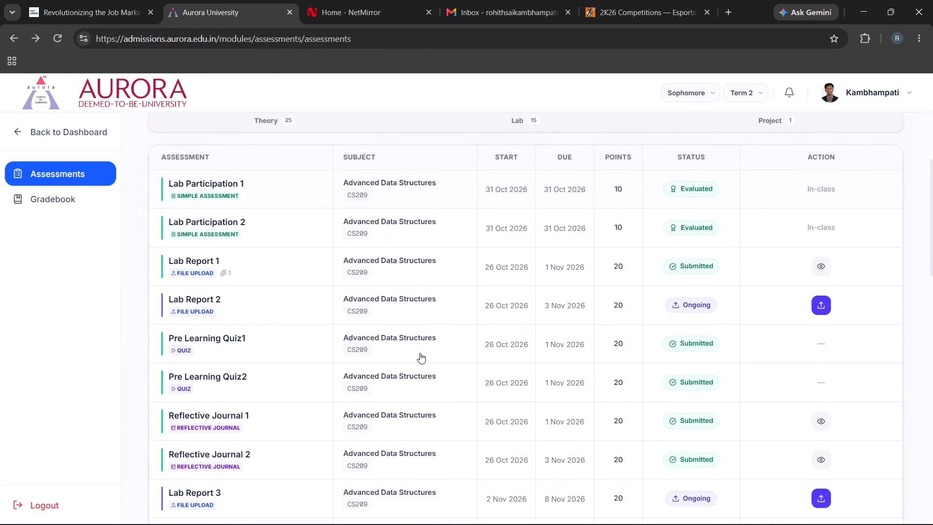
pyautogui.scroll(-4, 420, 353)
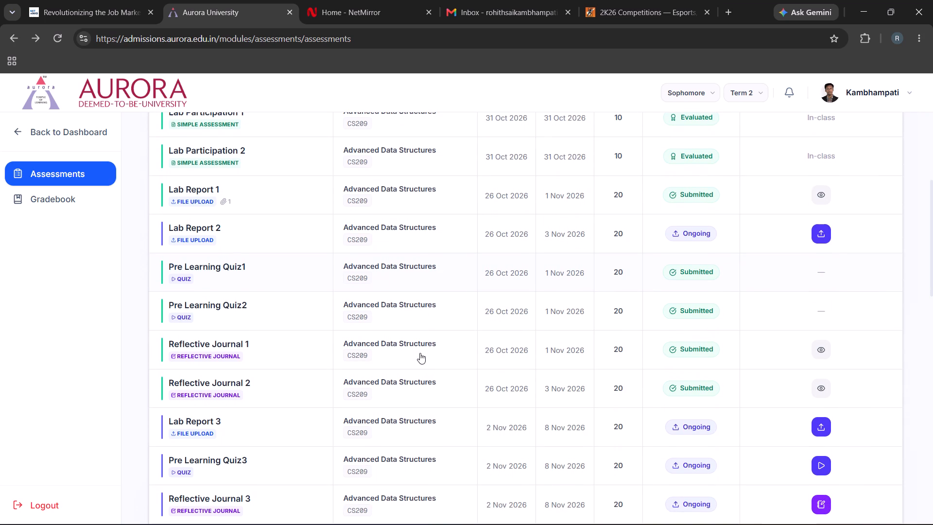
pyautogui.scroll(-2, 420, 353)
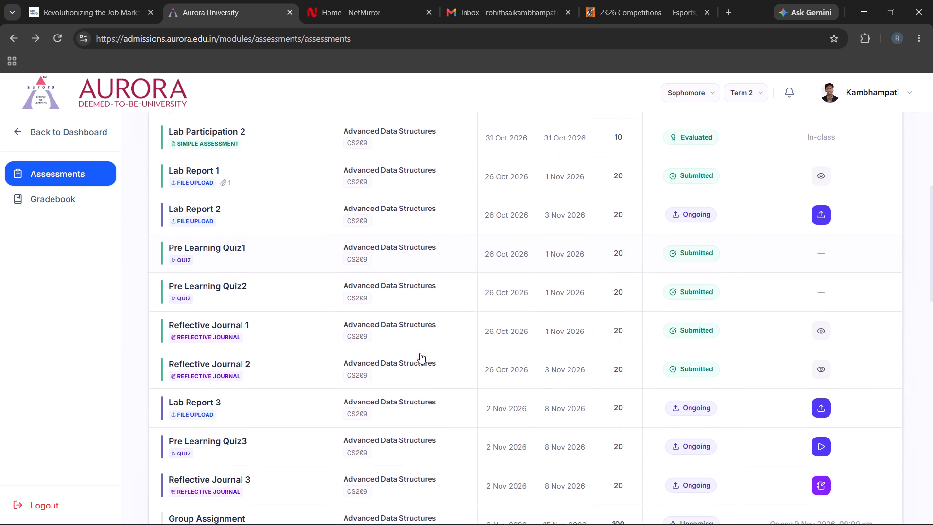
pyautogui.scroll(-2, 420, 353)
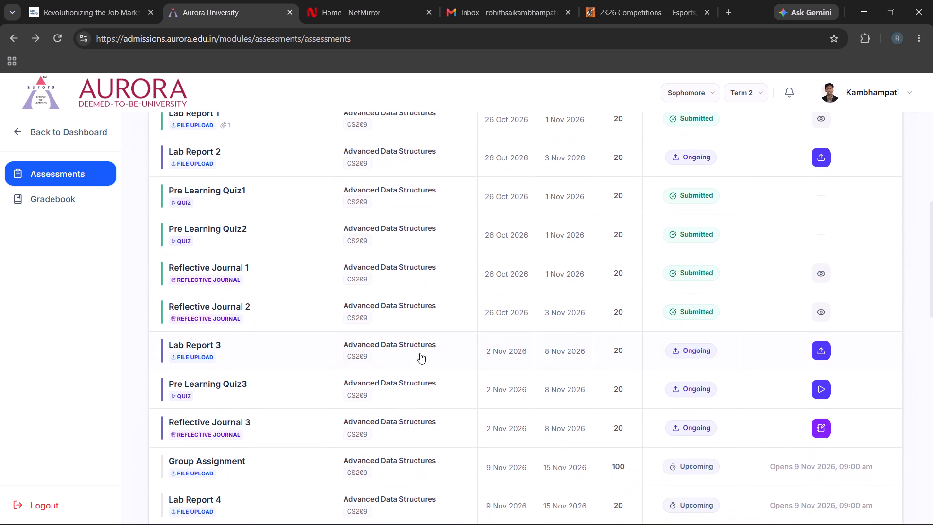
pyautogui.scroll(5, 420, 353)
pyautogui.click(163, 210)
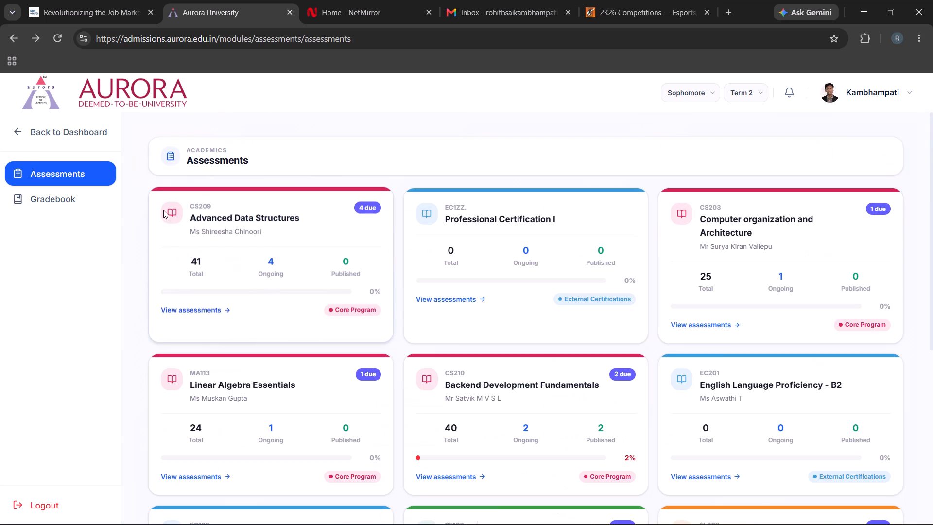
# Check the assessment list of Computer organization and Architecture and return to the course overview.
pyautogui.click(758, 244)
pyautogui.scroll(-2, 574, 426)
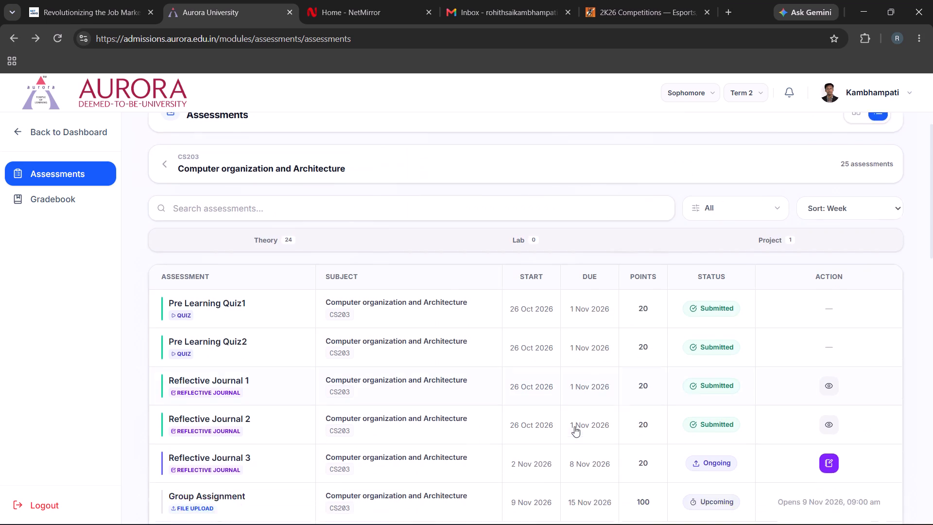
pyautogui.scroll(-2, 574, 426)
pyautogui.scroll(1, 574, 426)
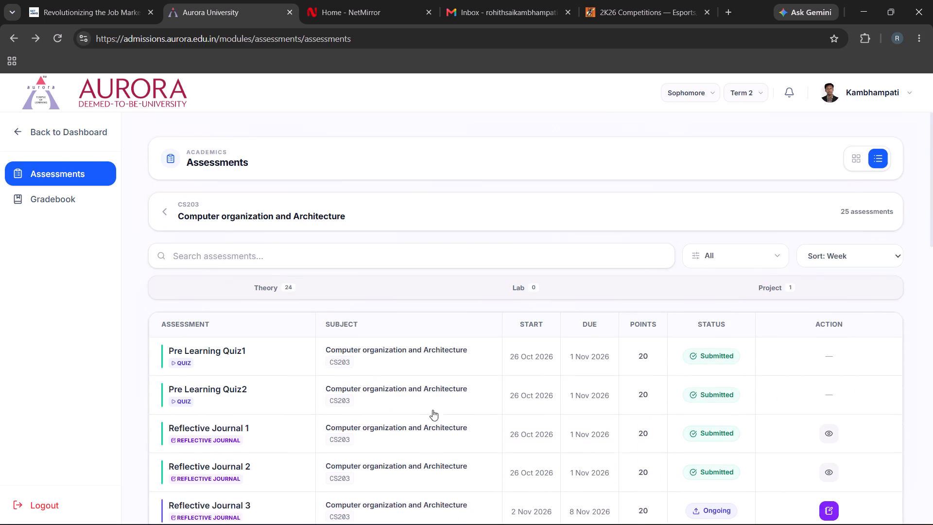
pyautogui.click(164, 213)
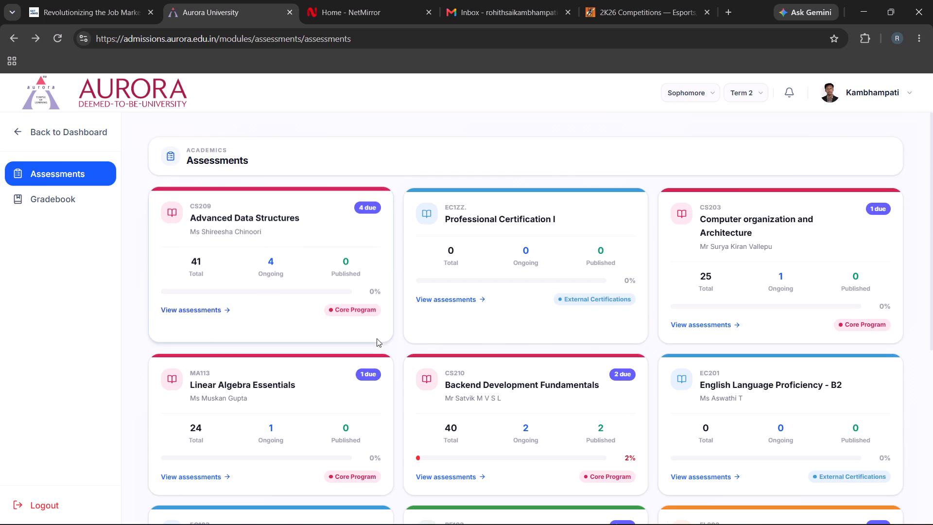
# Check the assessment list of Linear Algebra Essentials and return to the course overview.
pyautogui.scroll(-2, 377, 338)
pyautogui.click(292, 321)
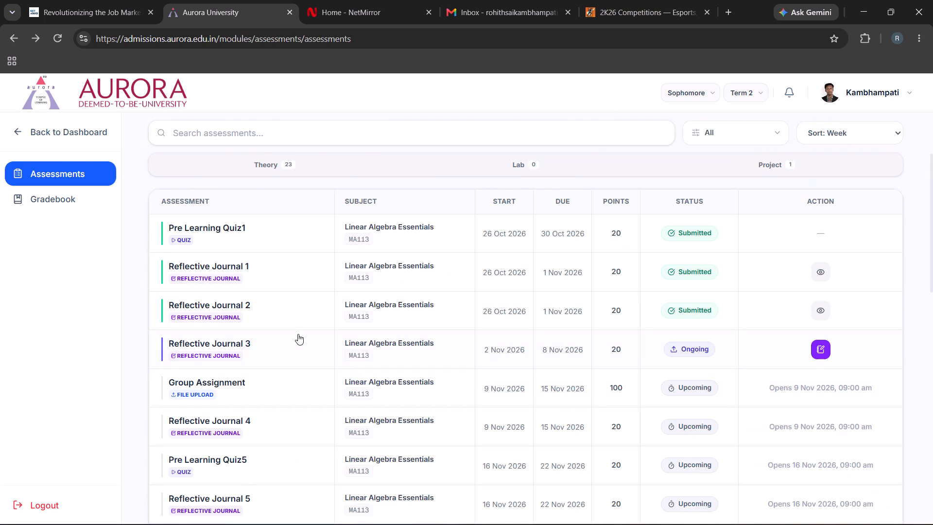
pyautogui.scroll(2, 298, 334)
pyautogui.click(170, 211)
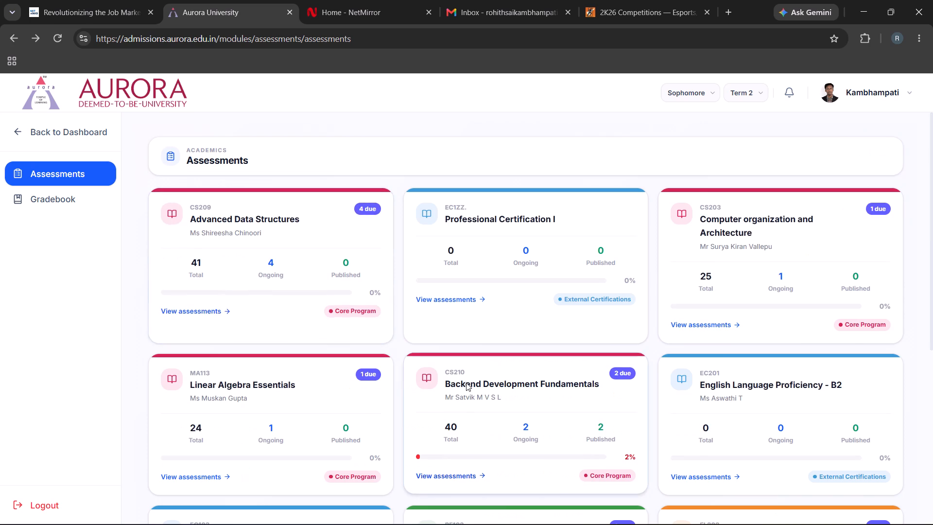
# Open the Backend Development Fundamentals assessments, view the published result of Pre Learning Quiz1 and return to the list.
pyautogui.scroll(-1, 466, 383)
pyautogui.click(524, 328)
pyautogui.scroll(-3, 524, 328)
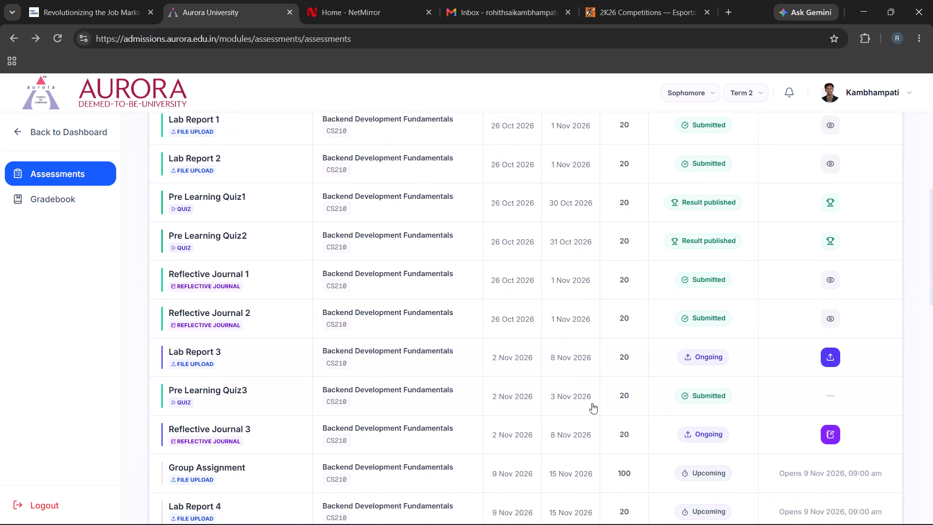
pyautogui.scroll(2, 576, 442)
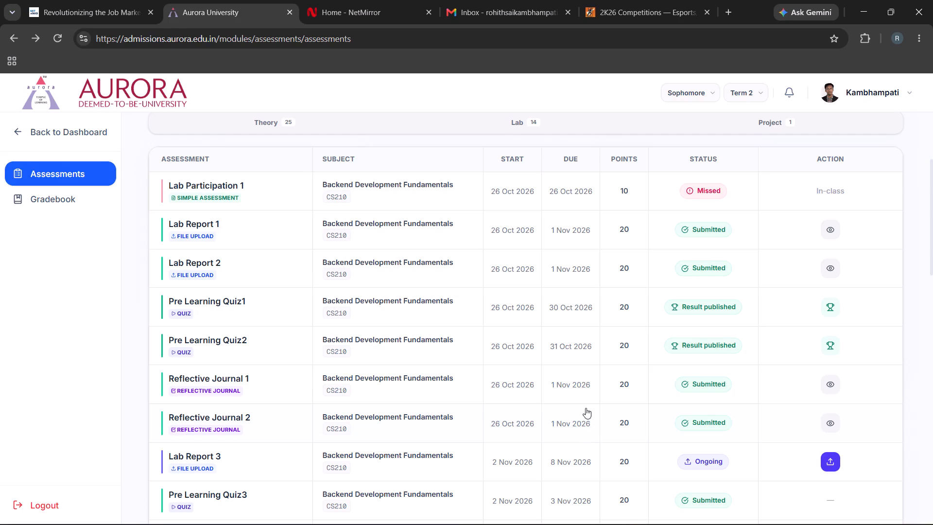
pyautogui.click(825, 328)
pyautogui.click(825, 313)
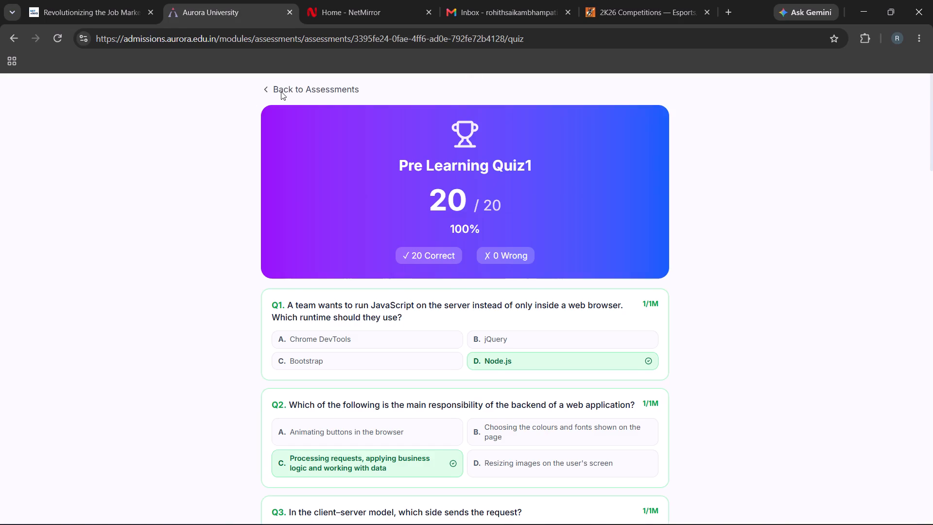
pyautogui.click(274, 91)
# View the details and score of Pre Learning Quiz2 in Backend Development Fundamentals, and close them.
pyautogui.scroll(-1, 540, 288)
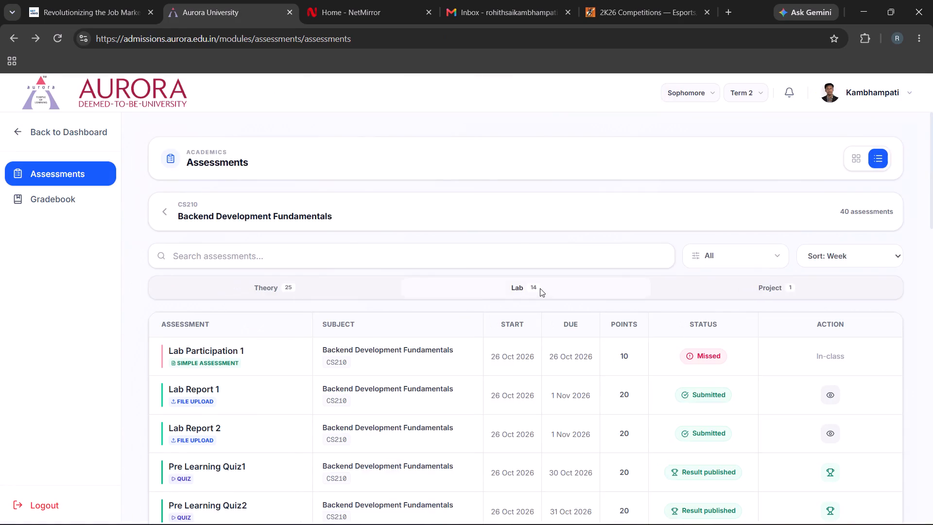
pyautogui.scroll(-2, 540, 288)
pyautogui.click(722, 311)
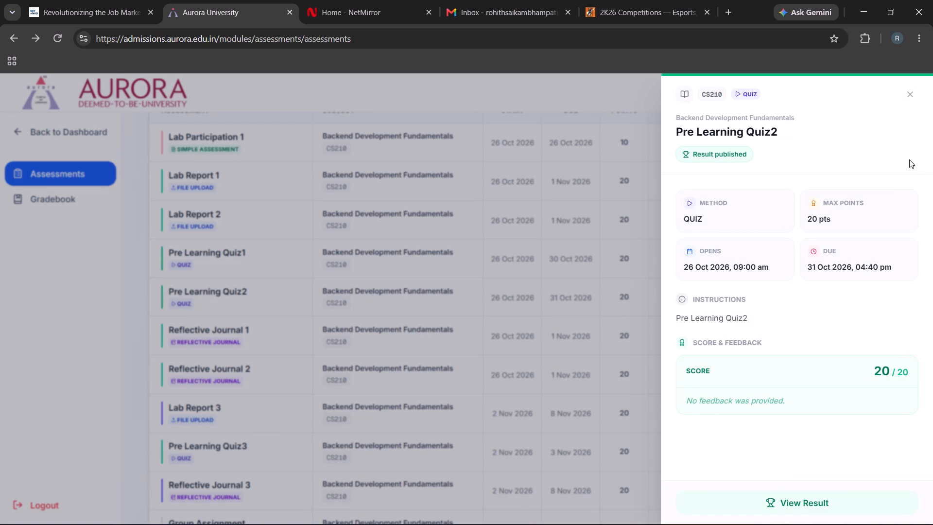
pyautogui.click(910, 95)
# Look through the remaining Backend Development Fundamentals assessments and return to the course overview.
pyautogui.scroll(-1, 650, 297)
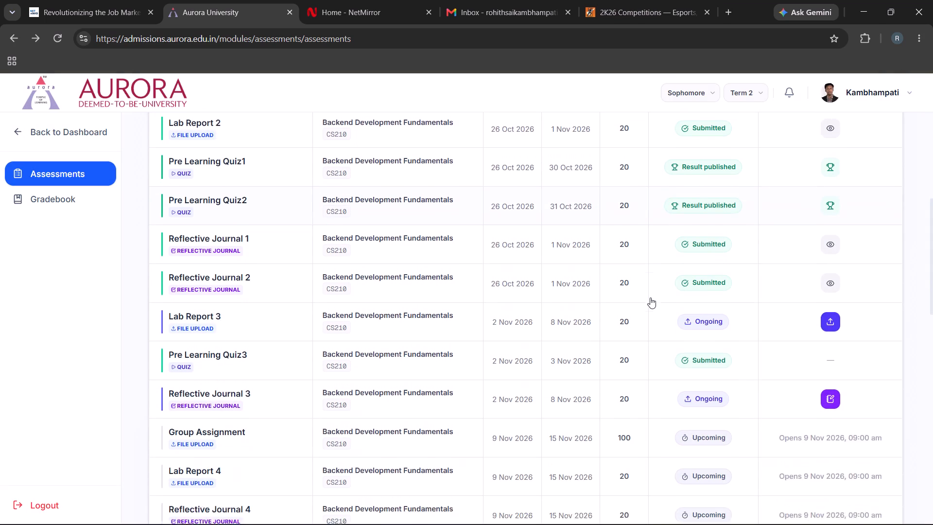
pyautogui.scroll(-1, 650, 297)
pyautogui.scroll(6, 650, 297)
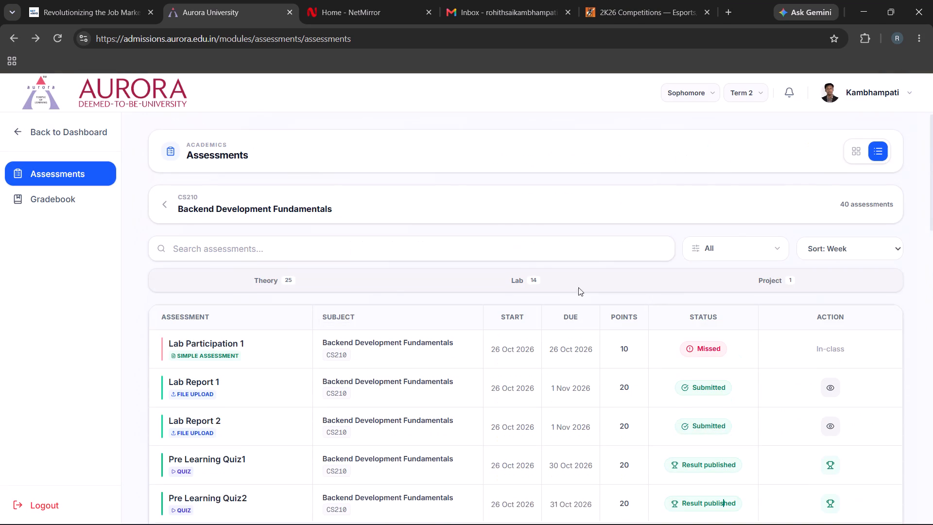
pyautogui.click(169, 215)
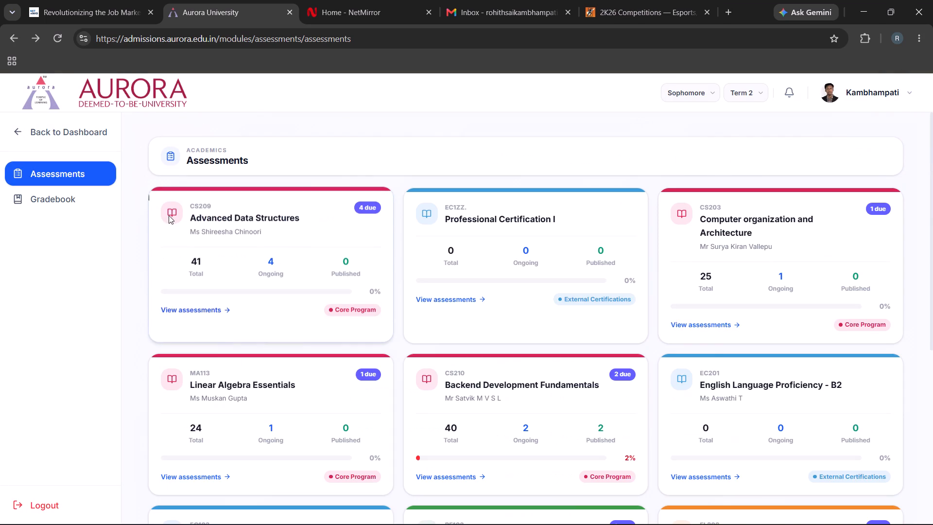
# Look through the course cards on the Assessments overview, down to Sports and Quantative Aptitude, for due and published assessments.
pyautogui.click(87, 251)
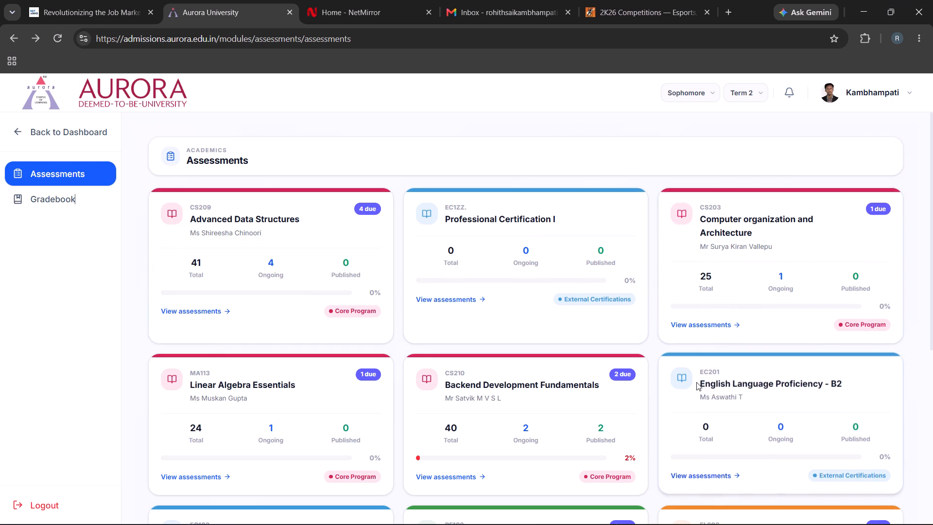
pyautogui.scroll(-2, 220, 472)
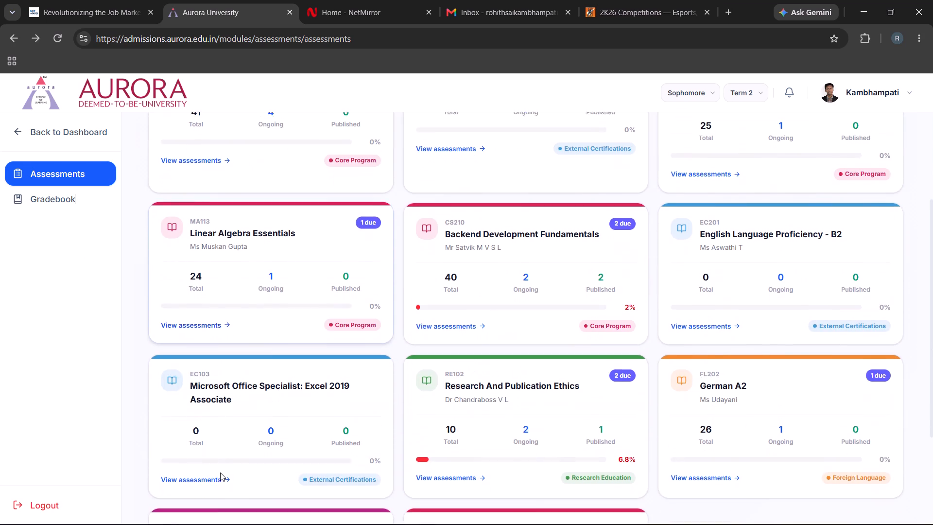
pyautogui.scroll(-3, 676, 471)
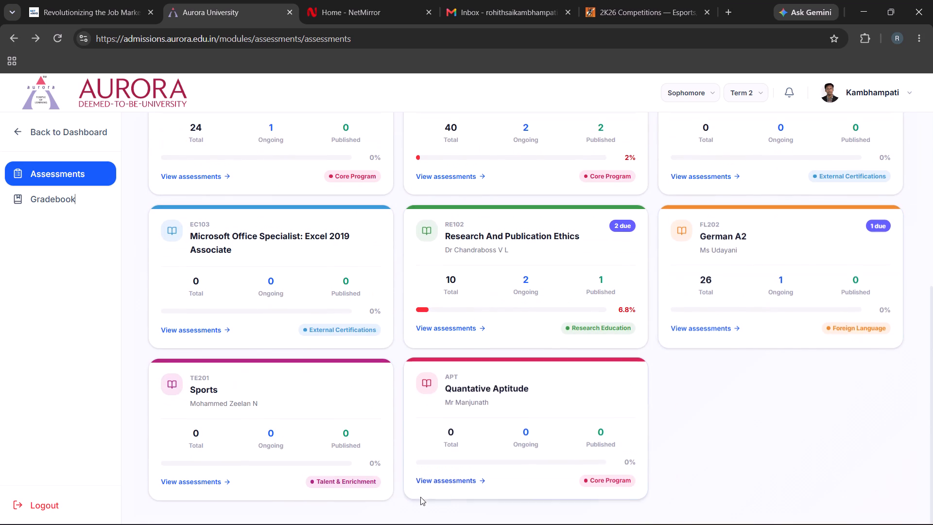
pyautogui.scroll(6, 814, 471)
pyautogui.scroll(-1, 814, 471)
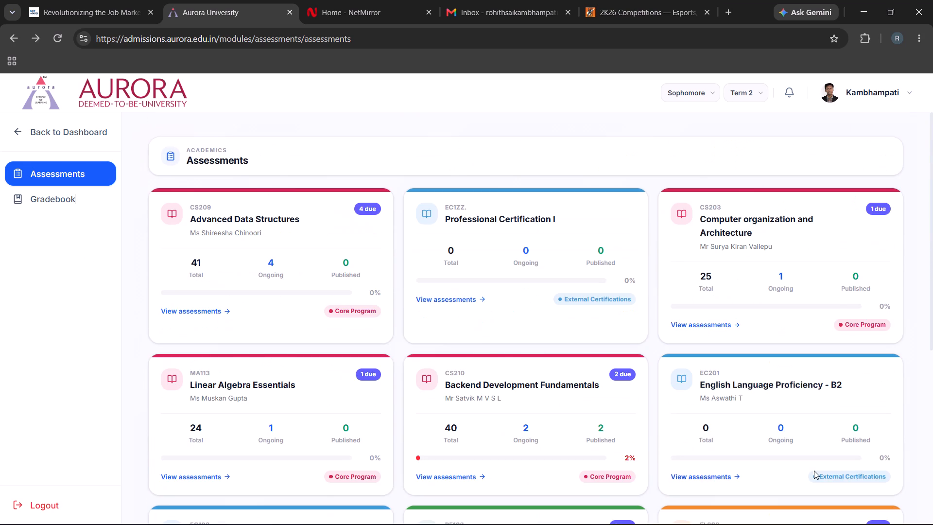
pyautogui.scroll(-3, 814, 471)
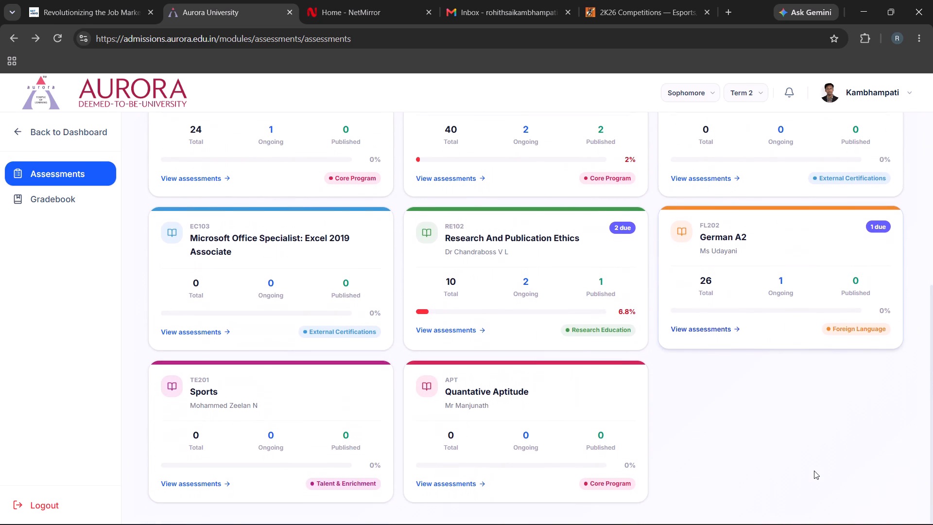
pyautogui.scroll(1, 814, 471)
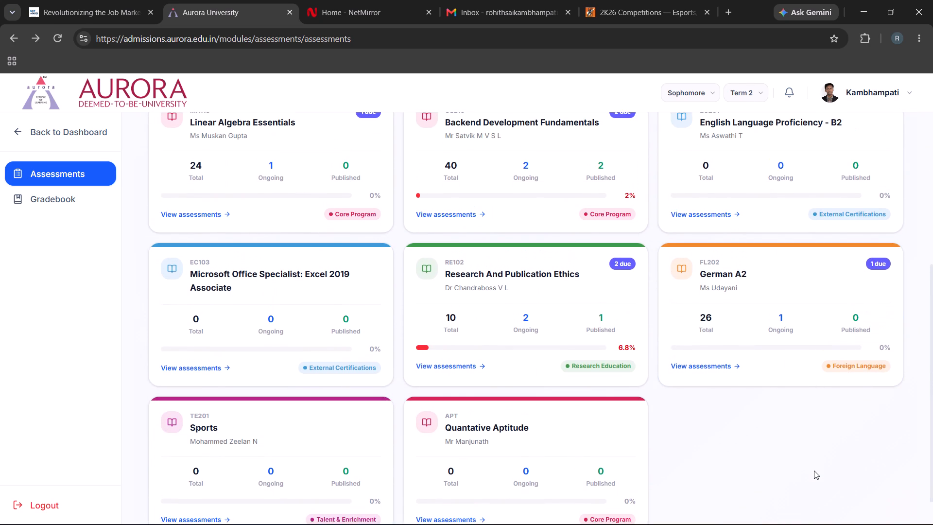
pyautogui.scroll(1, 814, 471)
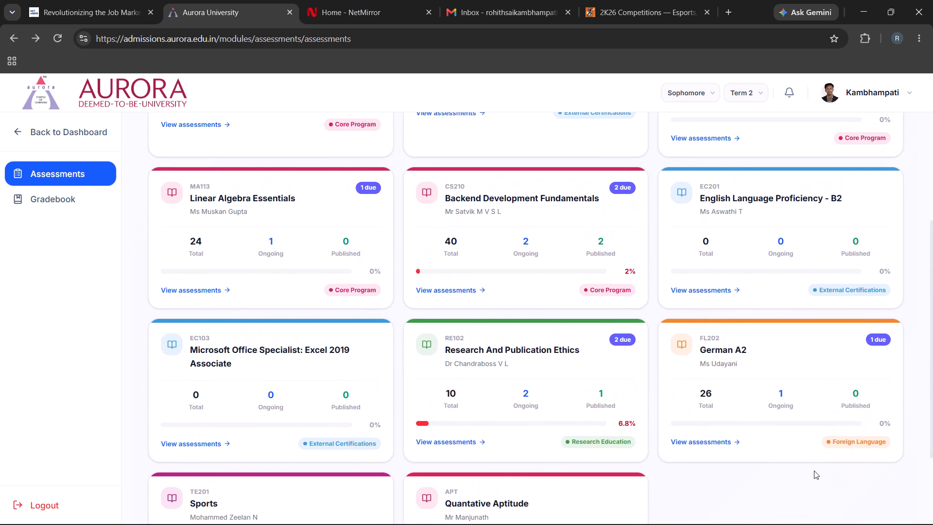
pyautogui.scroll(5, 814, 471)
# Submit the C++ Circular Linked List Traversal solution on the coding platform, dismiss the layout tour and return to the question list.
pyautogui.click(84, 0)
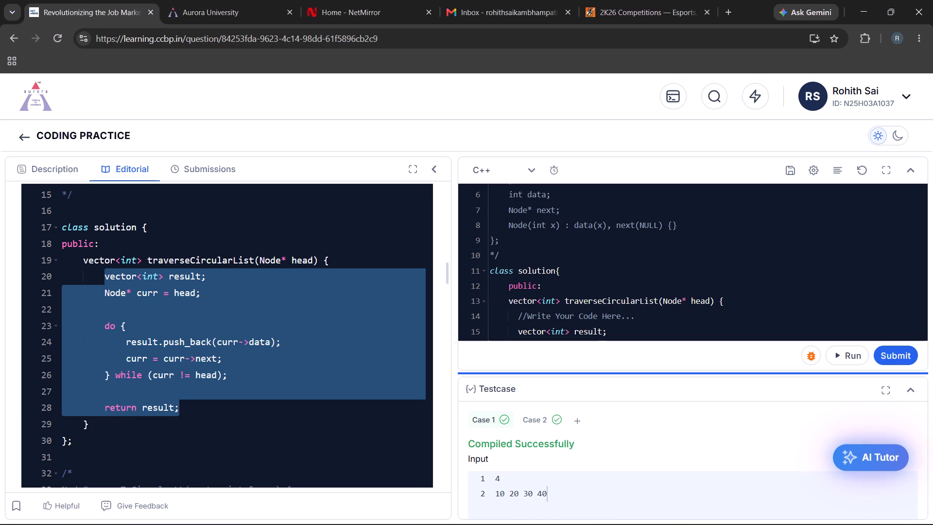
pyautogui.click(899, 362)
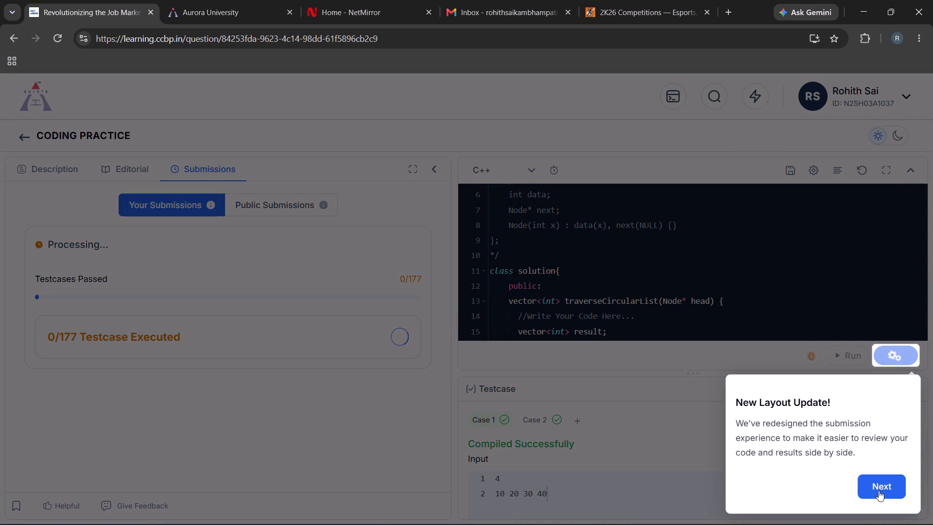
pyautogui.click(879, 490)
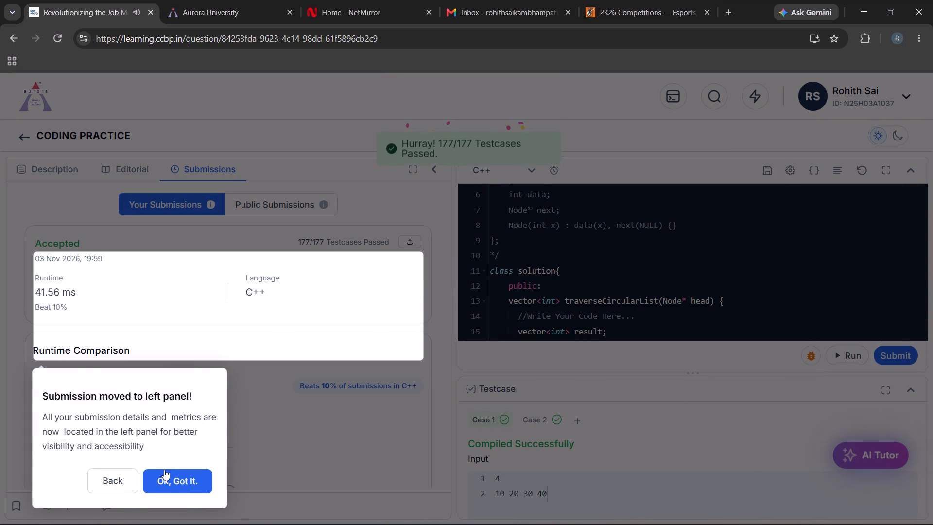
pyautogui.click(164, 470)
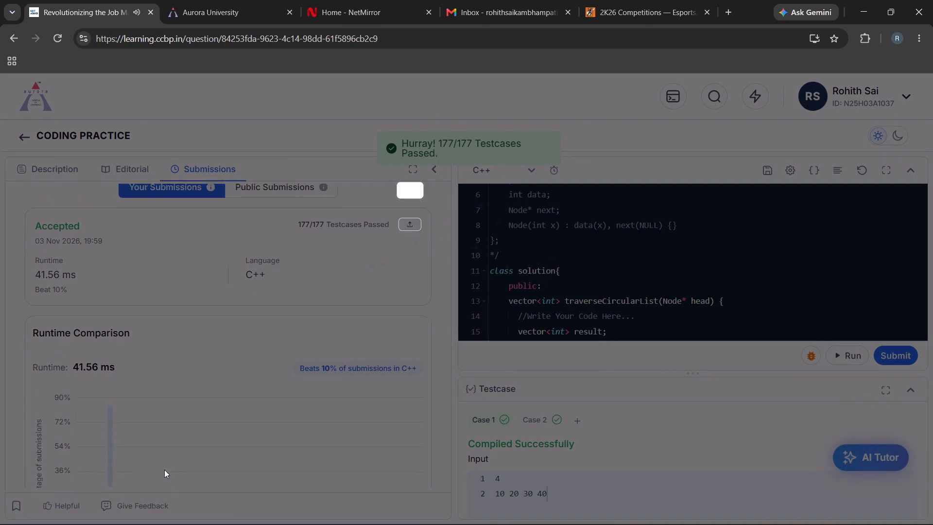
pyautogui.click(573, 380)
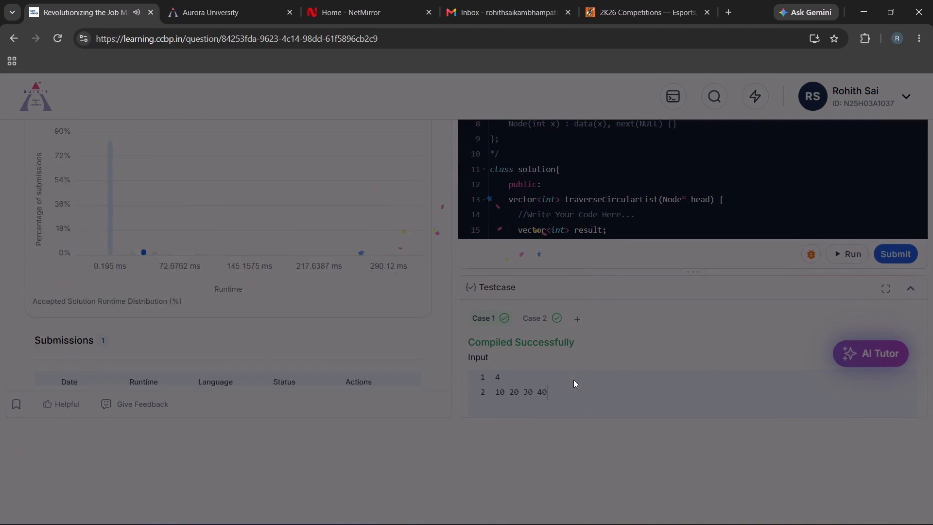
pyautogui.click(477, 367)
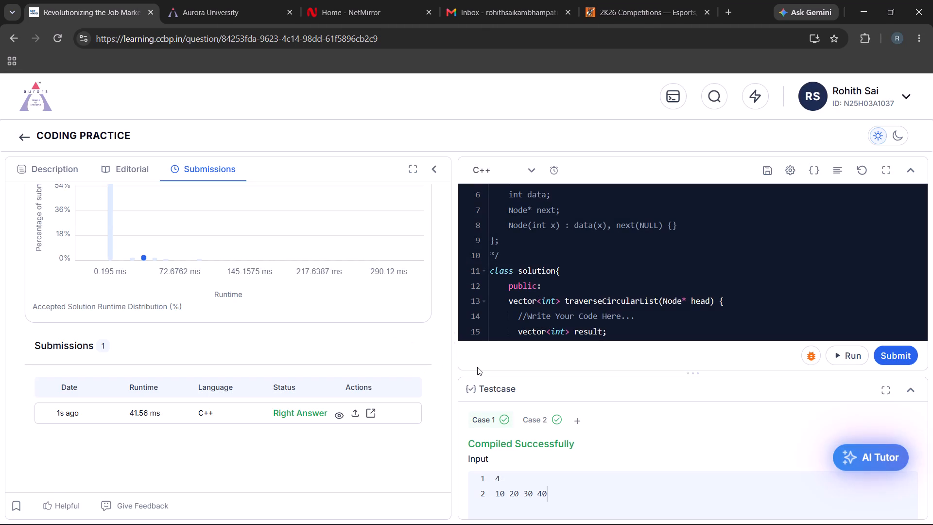
pyautogui.scroll(8, 223, 317)
pyautogui.moveTo(28, 144); pyautogui.dragTo(22, 134)
pyautogui.click(22, 134)
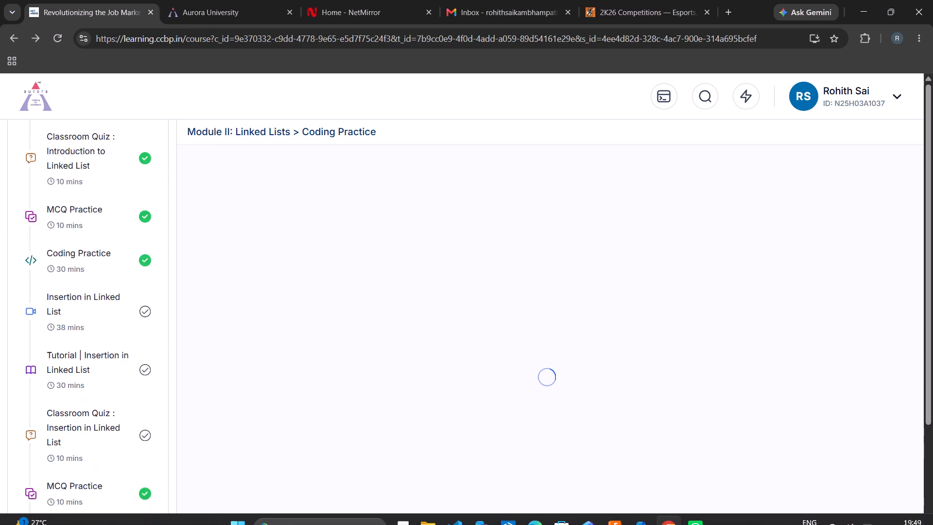
# In the lab Report 2 document, add a blank unnumbered line below "Implementation (Code)" in question 2.3.
pyautogui.click(641, 512)
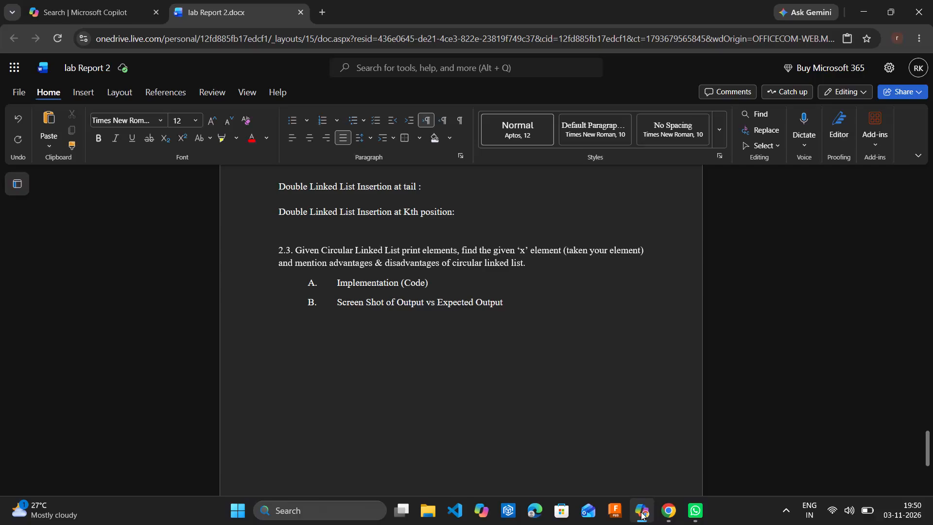
pyautogui.scroll(2, 708, 492)
pyautogui.scroll(-2, 621, 431)
pyautogui.scroll(1, 511, 372)
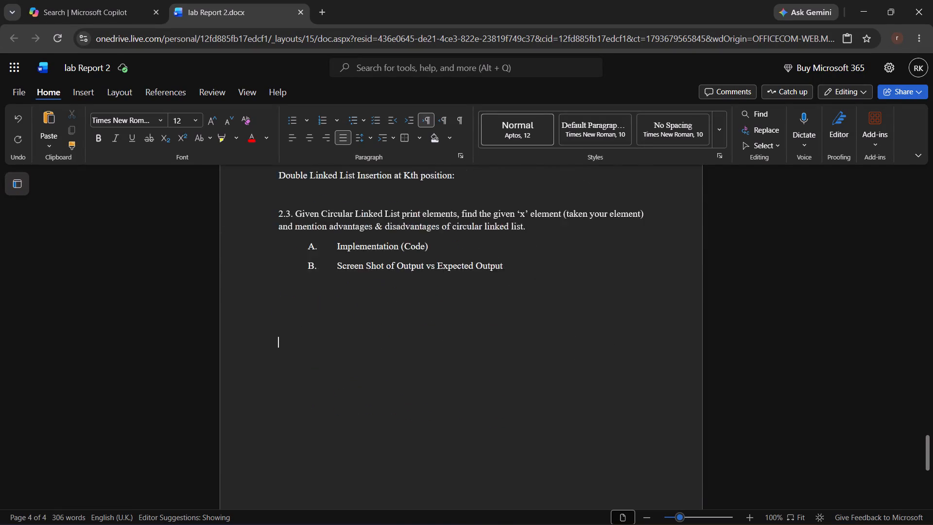
pyautogui.scroll(1, 511, 372)
pyautogui.click(460, 360)
pyautogui.press('Return')
pyautogui.press('BackSpace')
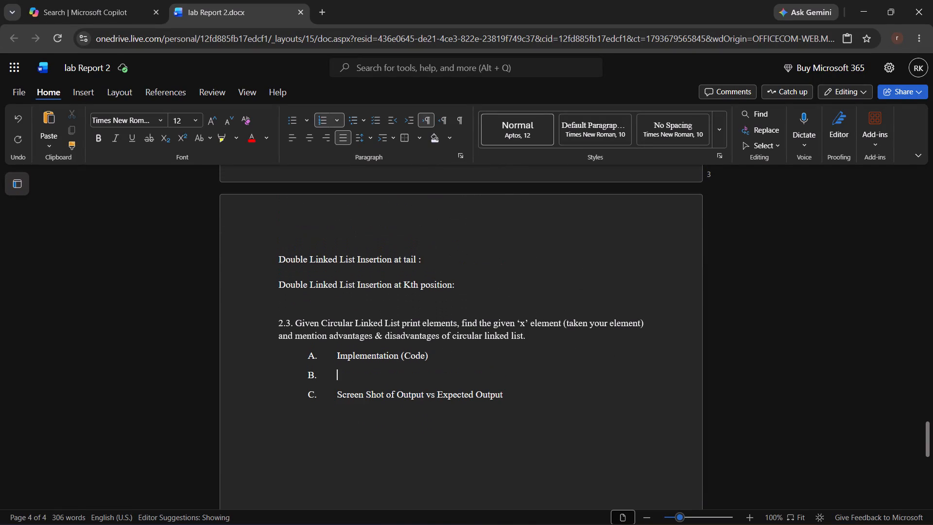
pyautogui.press('BackSpace')
pyautogui.press('BackSpace')
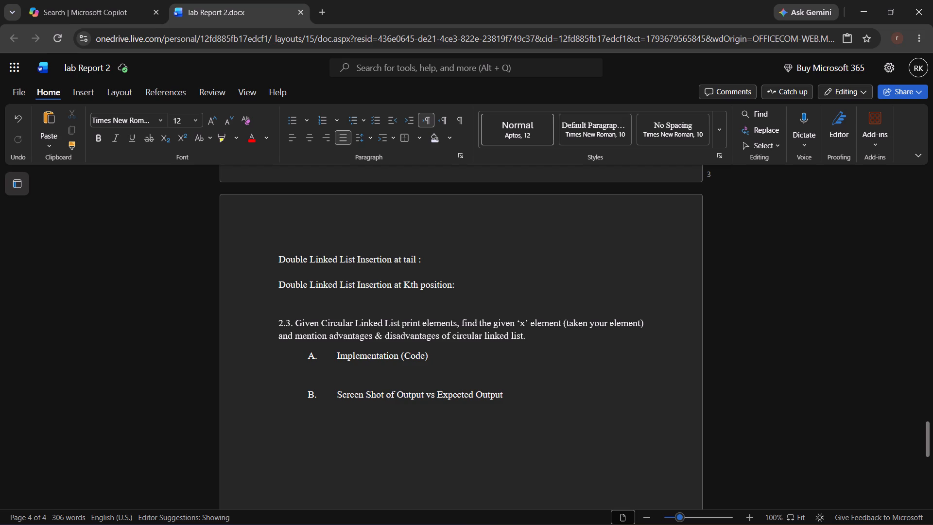
pyautogui.press('Tab')
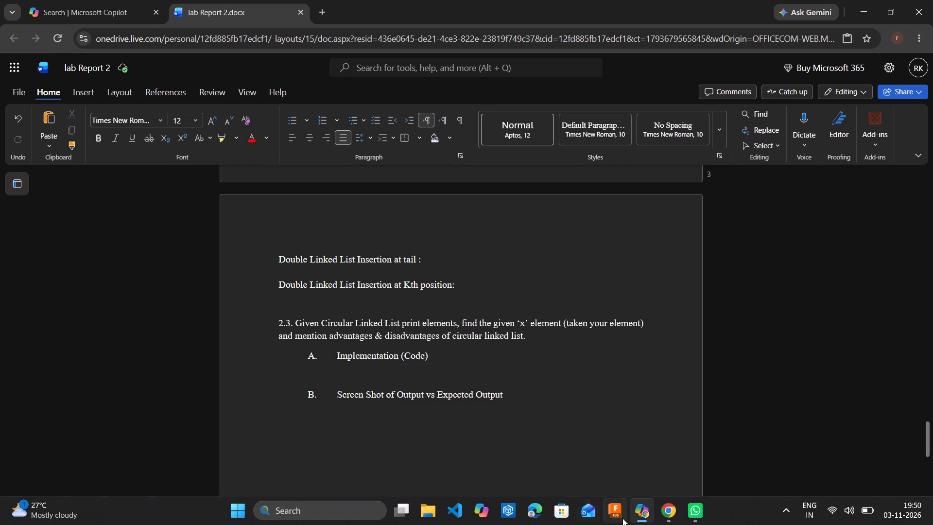
# Switch to the coding platform, reopen Circular Linked List Traversal, submit the solution again and run it on the sample test cases.
pyautogui.click(663, 510)
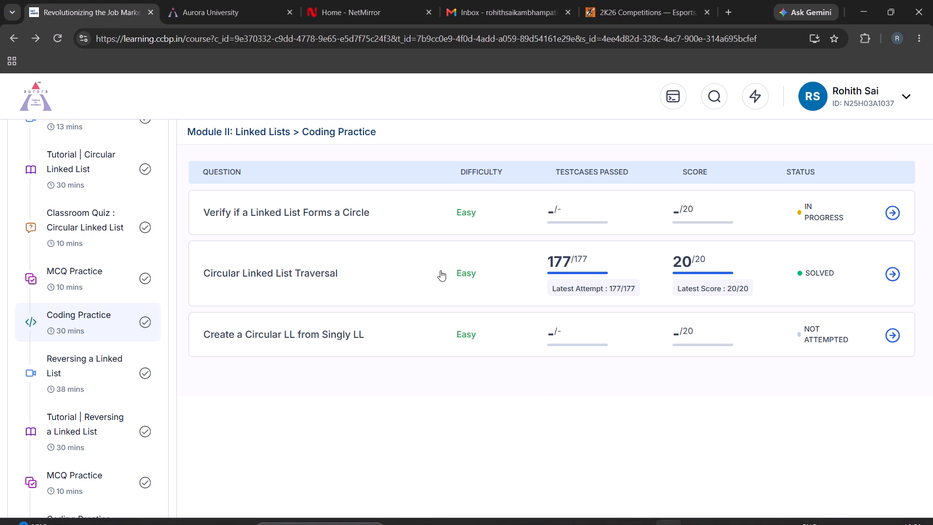
pyautogui.click(444, 258)
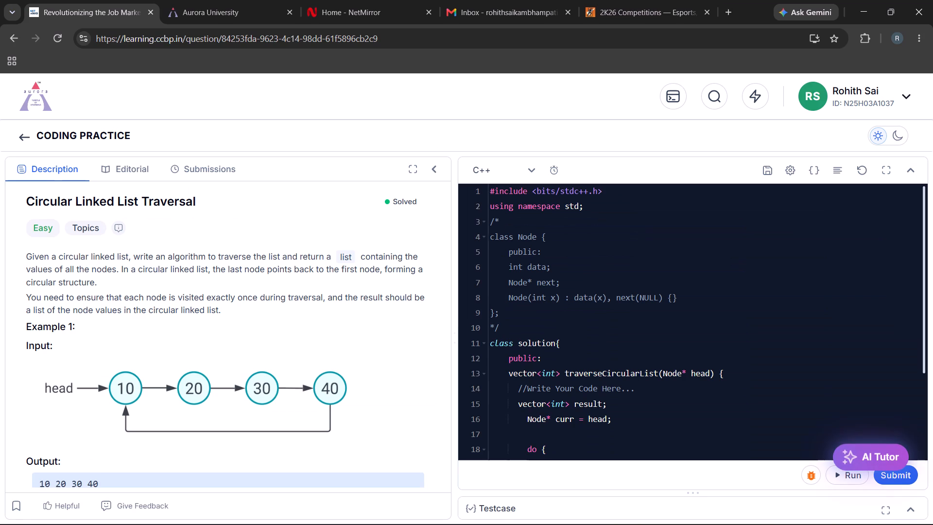
pyautogui.click(913, 478)
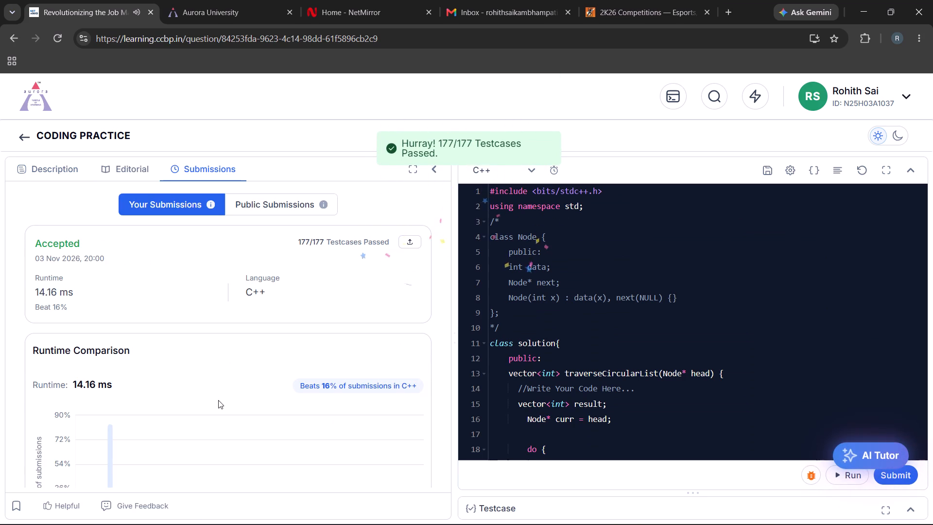
pyautogui.click(839, 481)
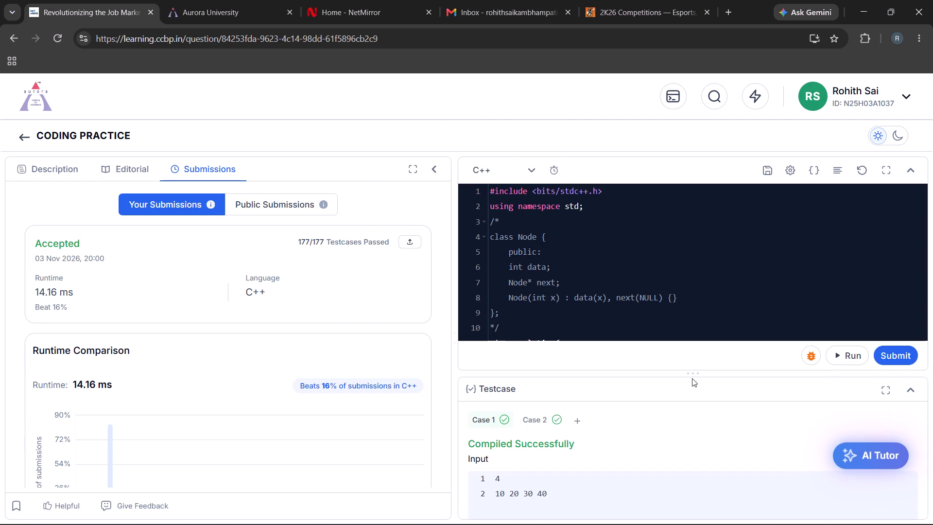
# Enlarge the Testcase area and capture a screenshot of Case 1 with its input, Your Output and Expected output.
pyautogui.moveTo(692, 373); pyautogui.dragTo(682, 197)
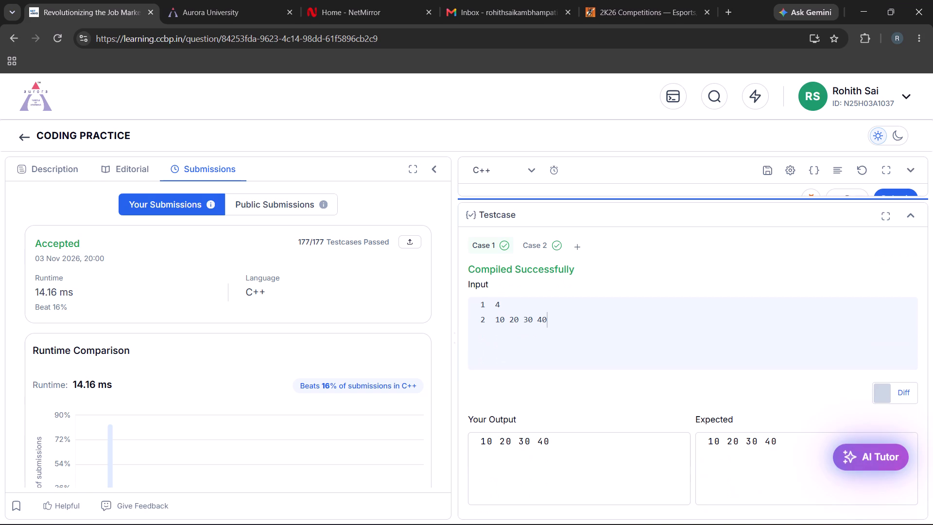
pyautogui.click(881, 388)
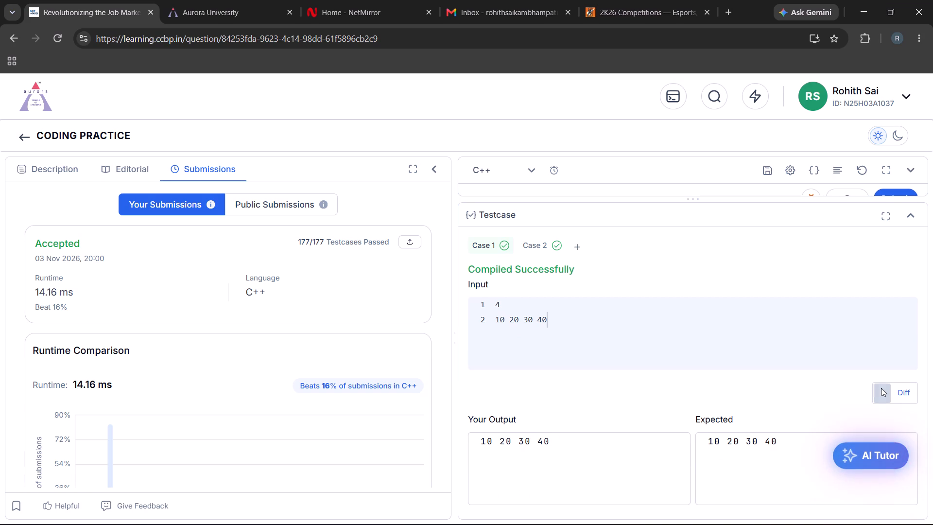
pyautogui.click(881, 388)
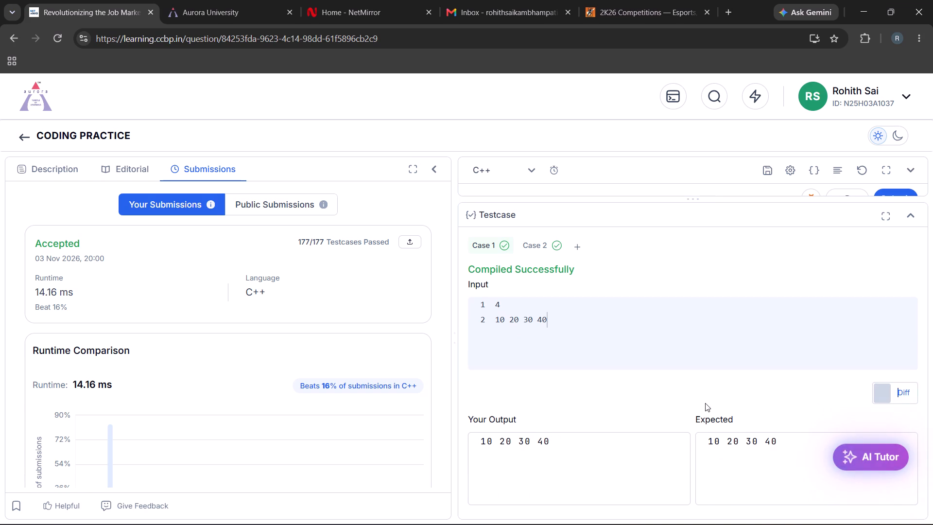
pyautogui.press('Print')
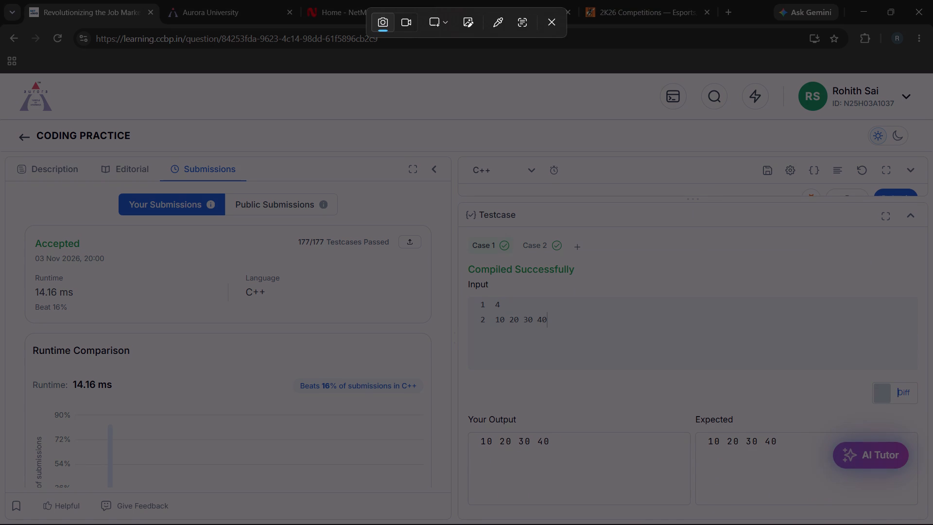
pyautogui.moveTo(445, 74); pyautogui.dragTo(883, 409)
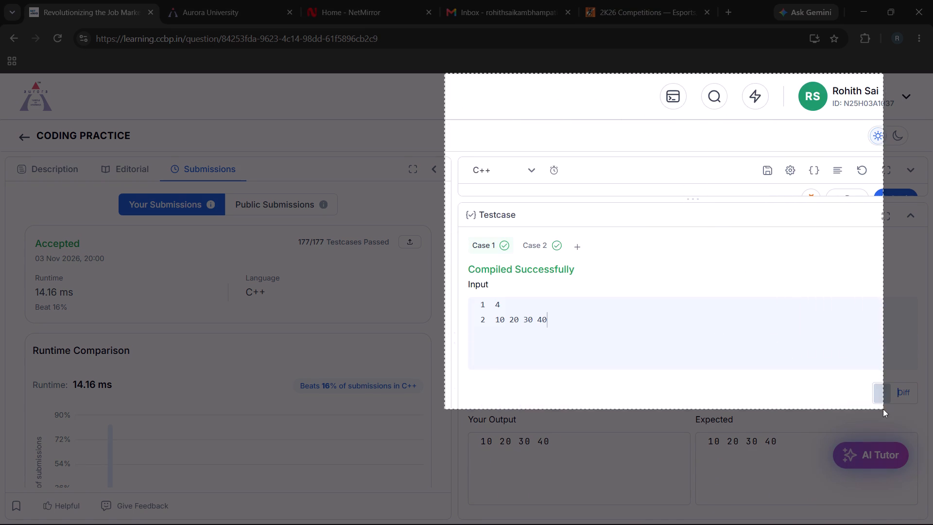
pyautogui.moveTo(883, 409); pyautogui.dragTo(932, 524)
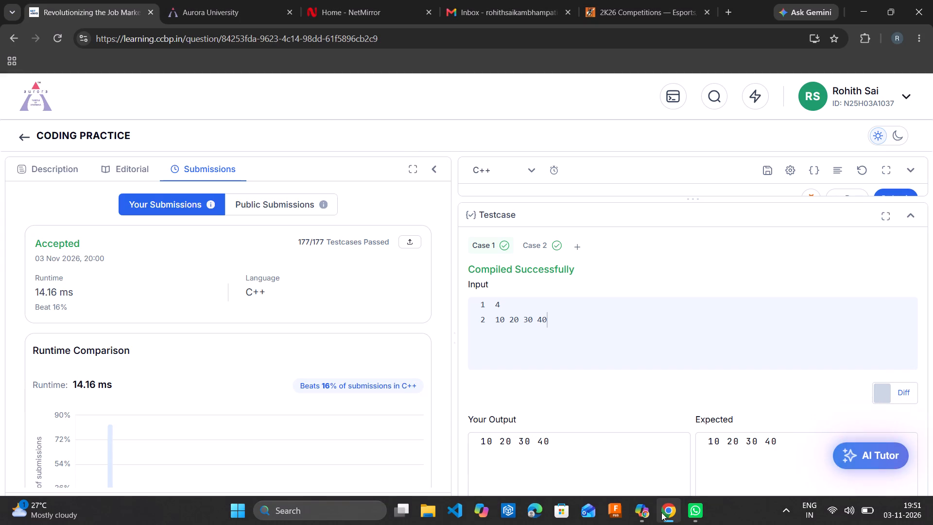
# In lab Report 2, paste the captured screenshot on a new unnumbered line below "Screen Shot of Output vs Expected Output" in question 2.3.
pyautogui.click(642, 509)
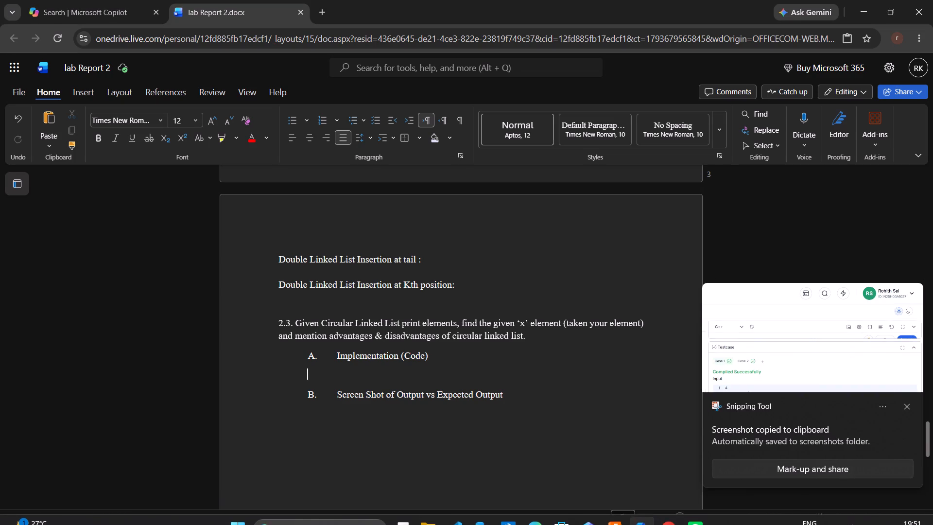
pyautogui.click(387, 427)
pyautogui.press('space')
pyautogui.press('space')
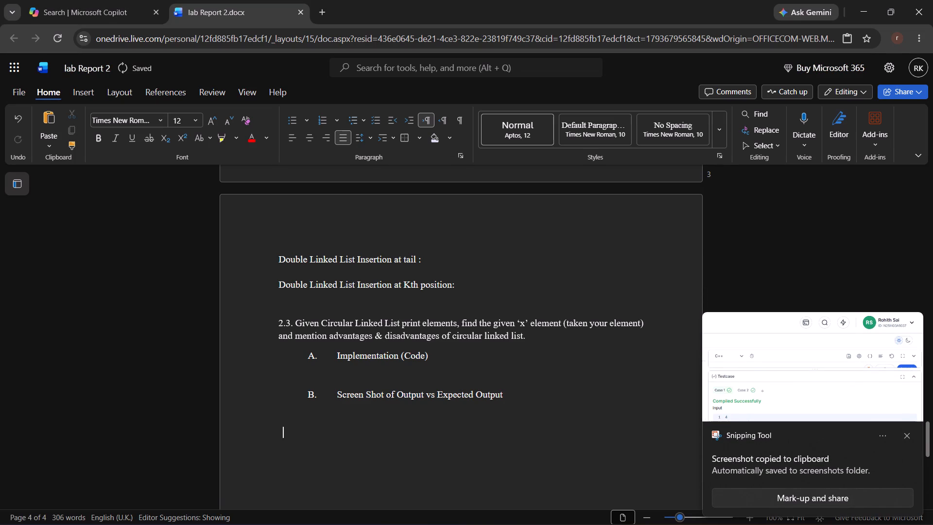
pyautogui.click(514, 396)
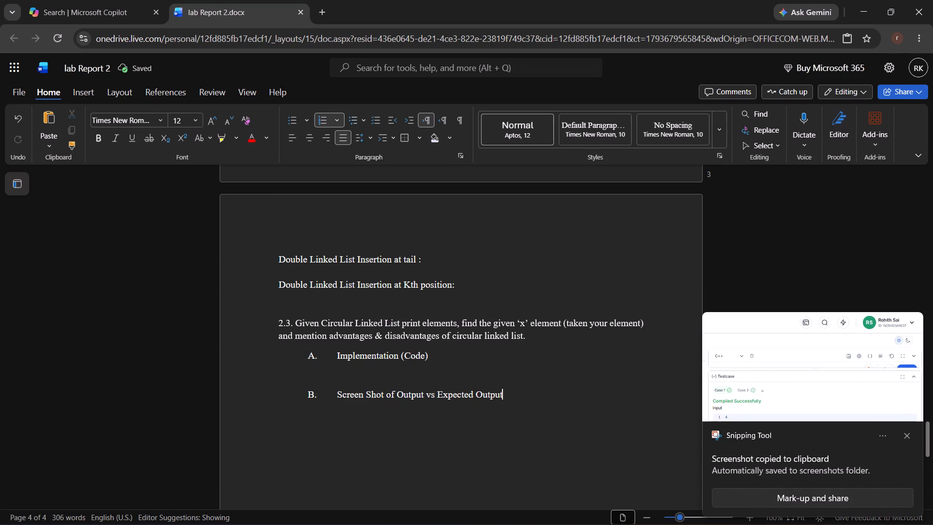
pyautogui.press('Return')
pyautogui.press('BackSpace')
pyautogui.press('BackSpace')
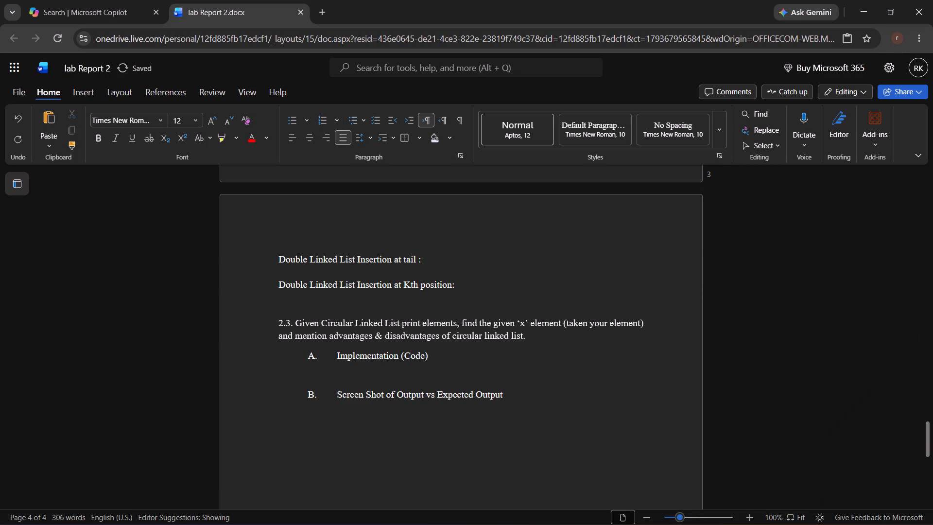
pyautogui.press('Return')
pyautogui.hotkey('ctrl', 'v')
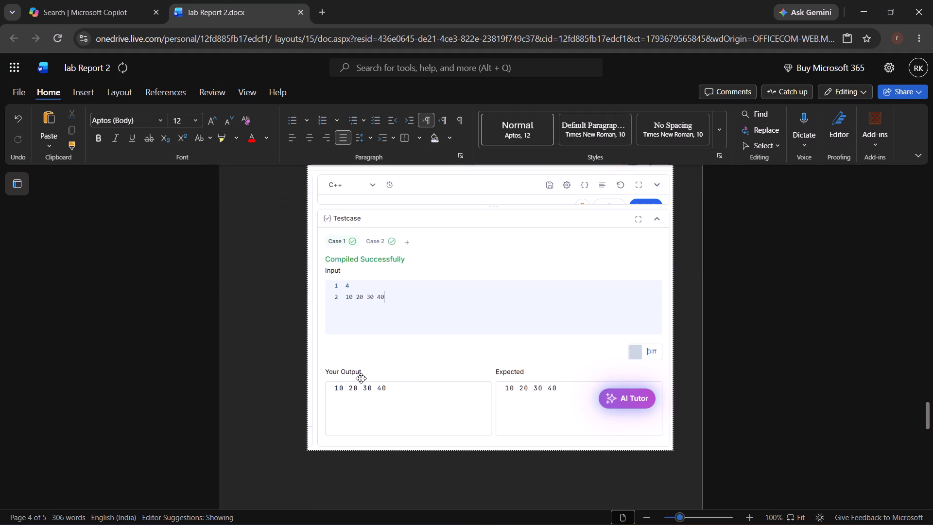
pyautogui.scroll(2, 361, 378)
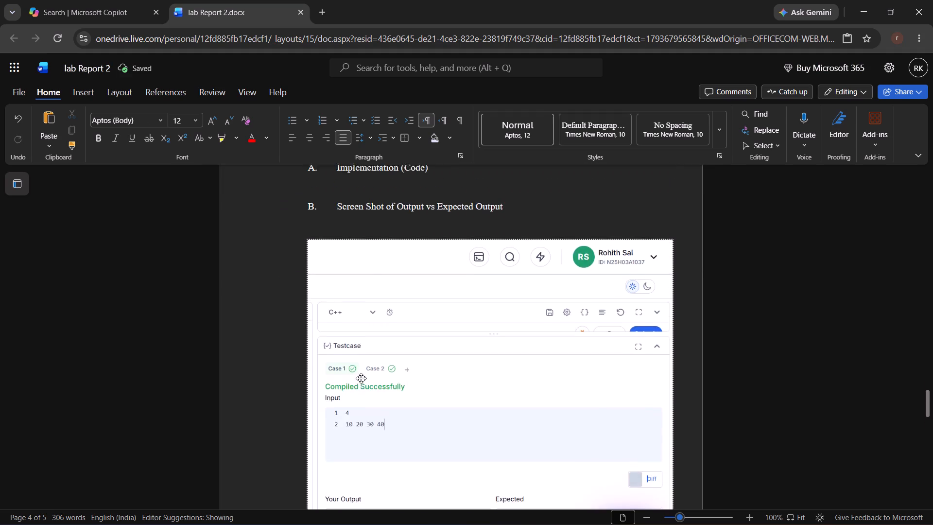
# Look through lab Report 2 to question 2.1 and examine which linked list deletion entries need code and output screenshots.
pyautogui.scroll(6, 361, 378)
pyautogui.scroll(-2, 361, 378)
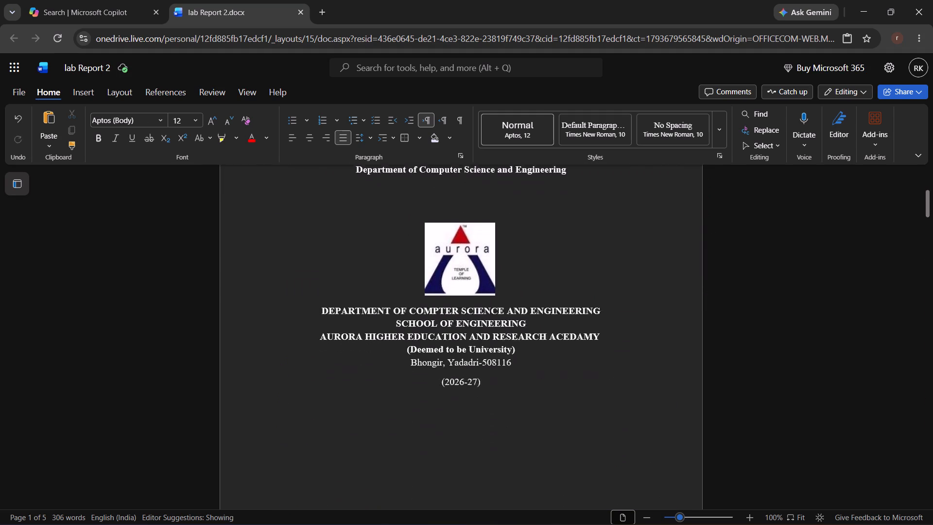
pyautogui.scroll(-3, 361, 378)
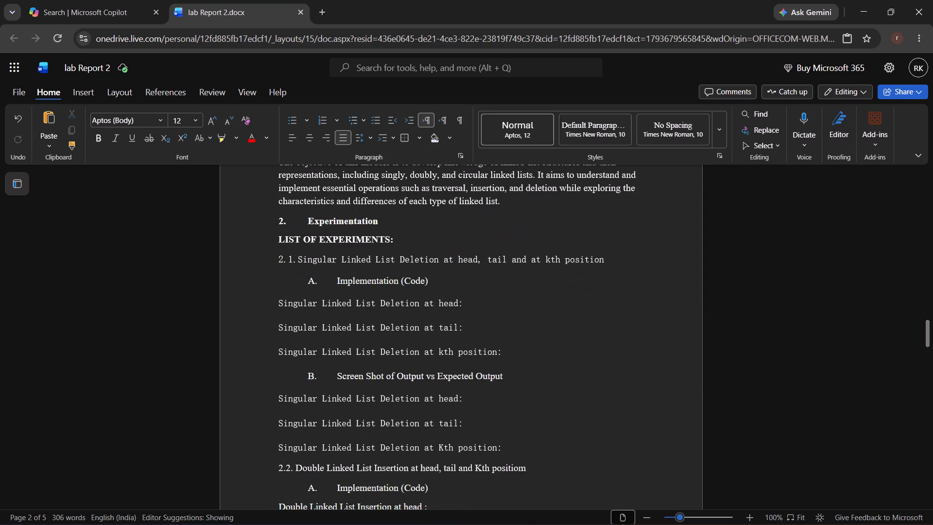
pyautogui.scroll(-1, 361, 378)
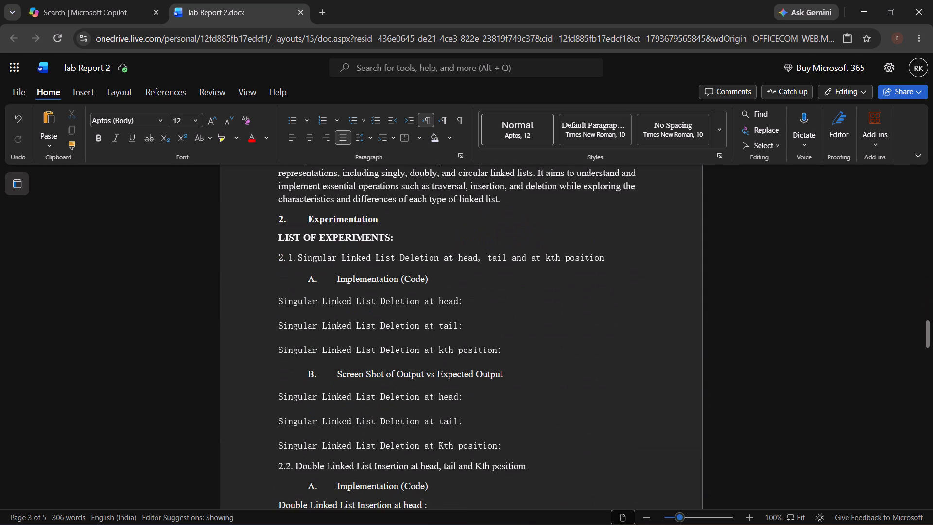
pyautogui.scroll(-1, 361, 378)
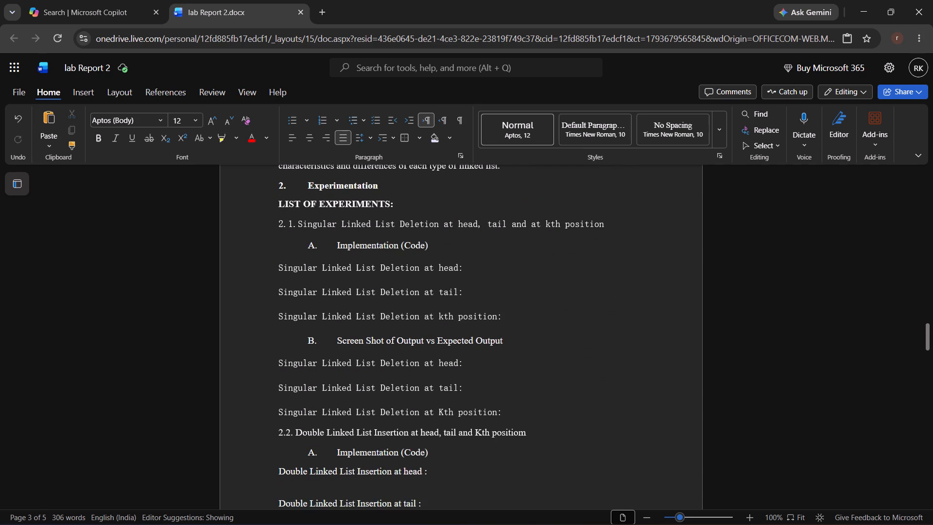
pyautogui.scroll(-2, 361, 378)
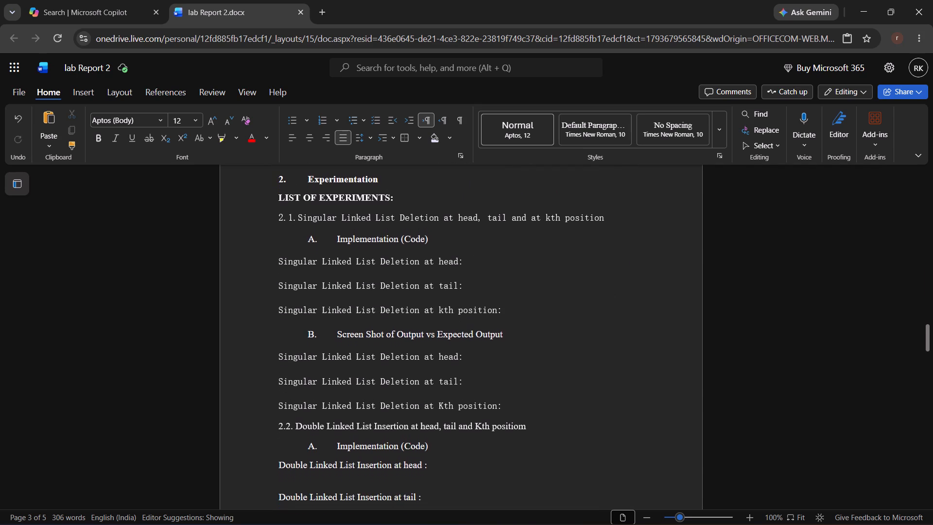
pyautogui.scroll(-1, 361, 378)
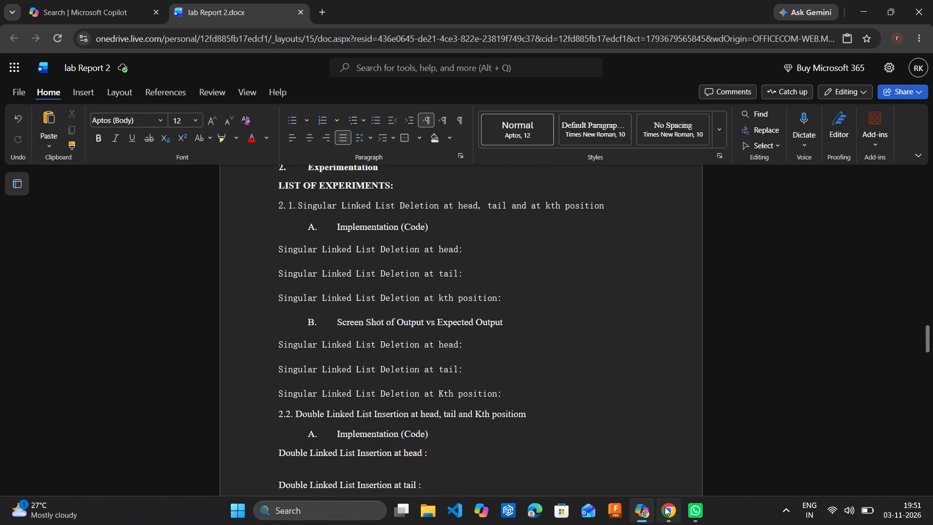
# Switch to the coding platform, leave the current problem and open the Coding Practice set for Deletion in Linked List in Module II.
pyautogui.click(665, 507)
pyautogui.click(26, 141)
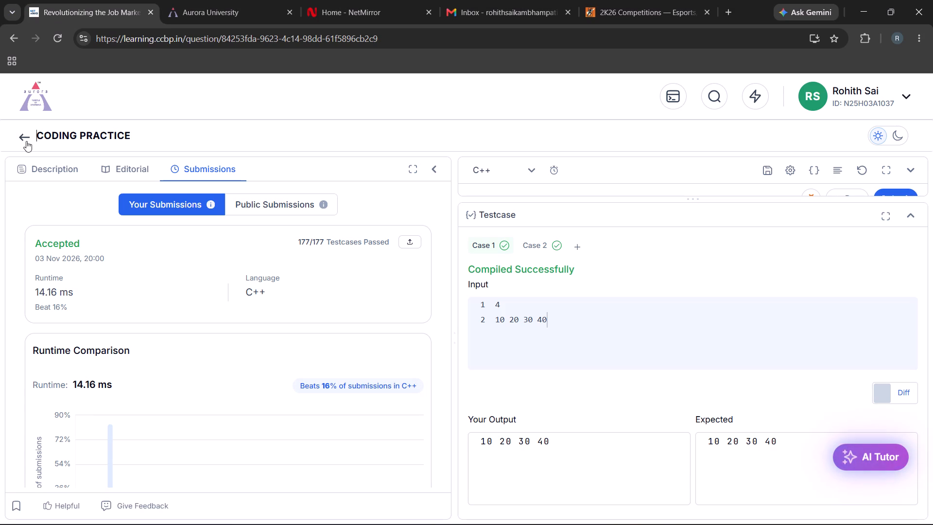
pyautogui.scroll(2, 37, 231)
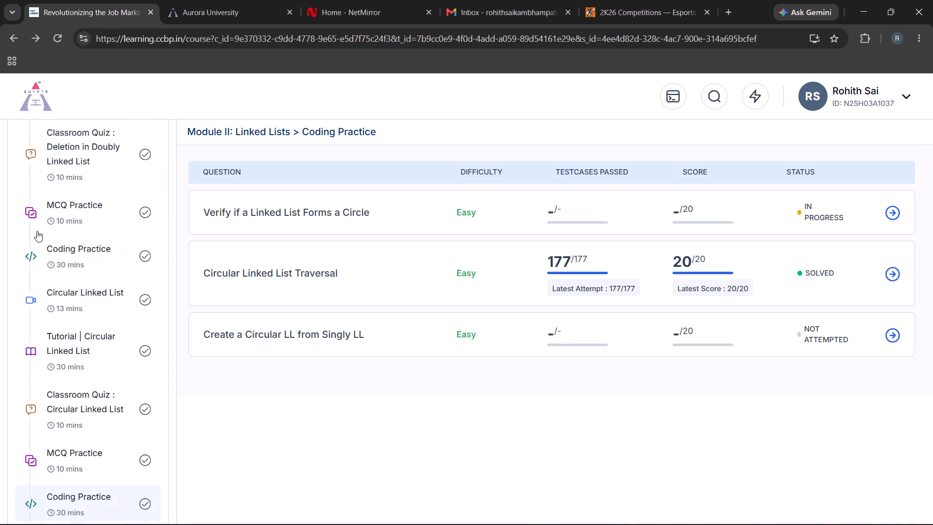
pyautogui.scroll(8, 37, 231)
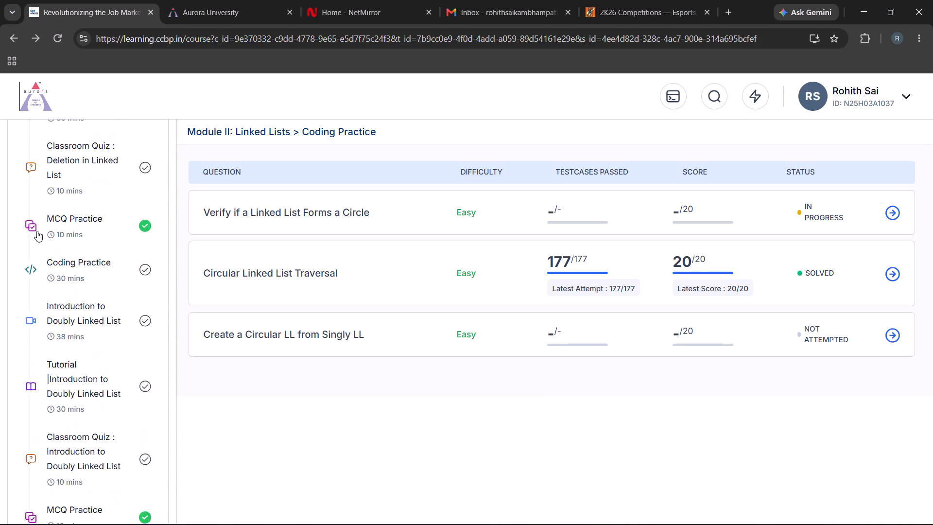
pyautogui.scroll(3, 37, 231)
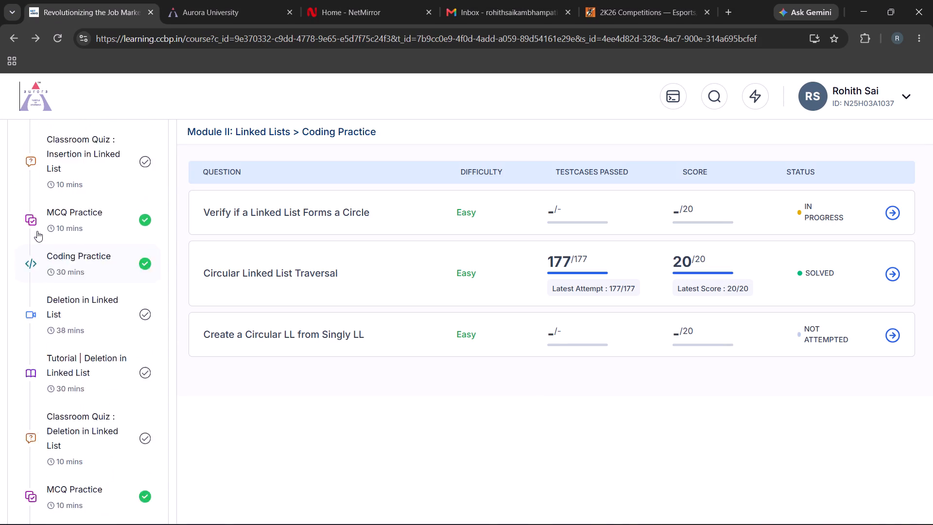
pyautogui.scroll(4, 37, 231)
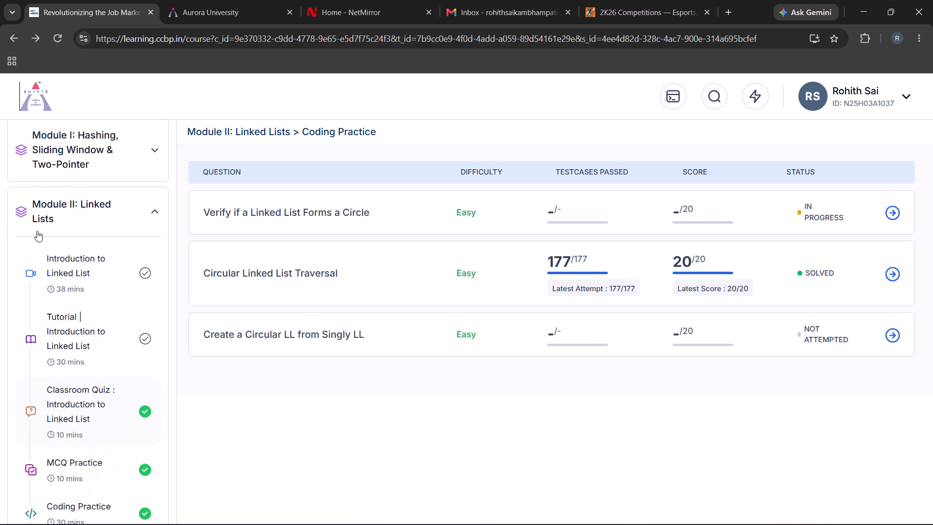
pyautogui.scroll(2, 37, 231)
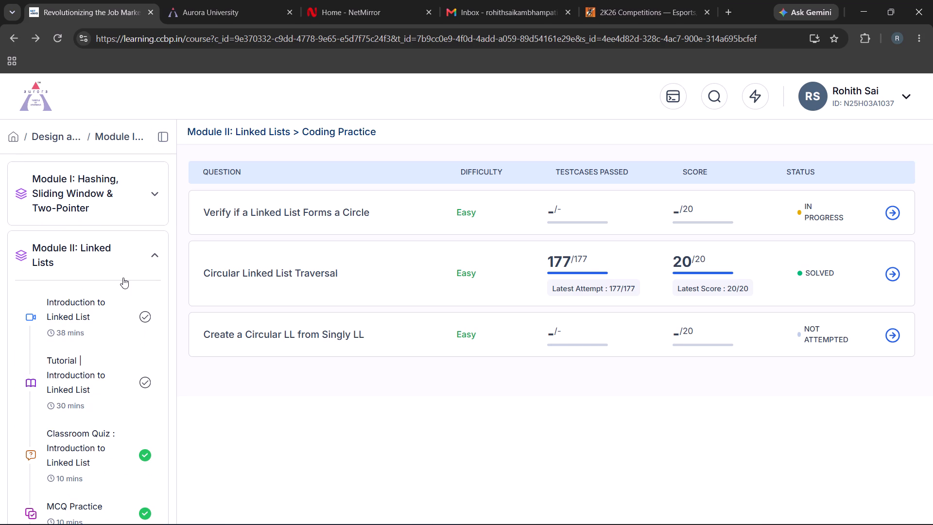
pyautogui.scroll(-1, 123, 278)
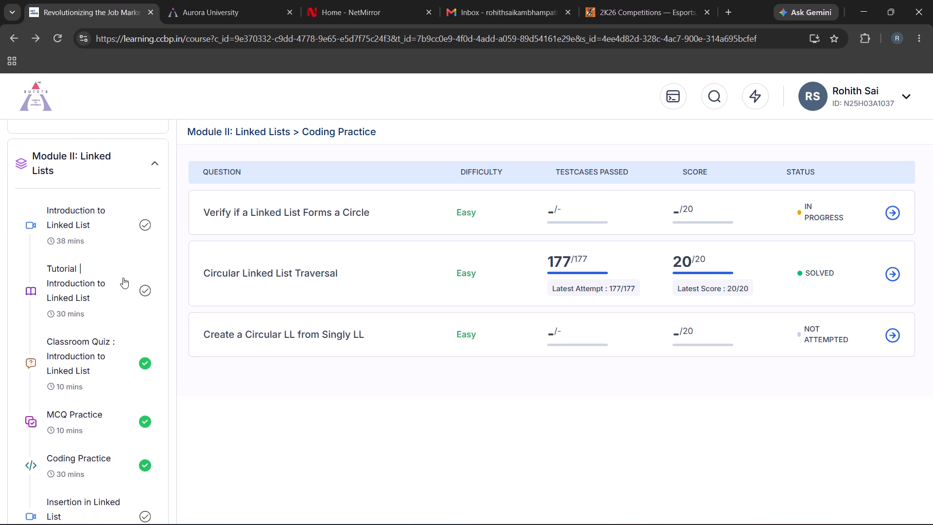
pyautogui.scroll(-3, 123, 278)
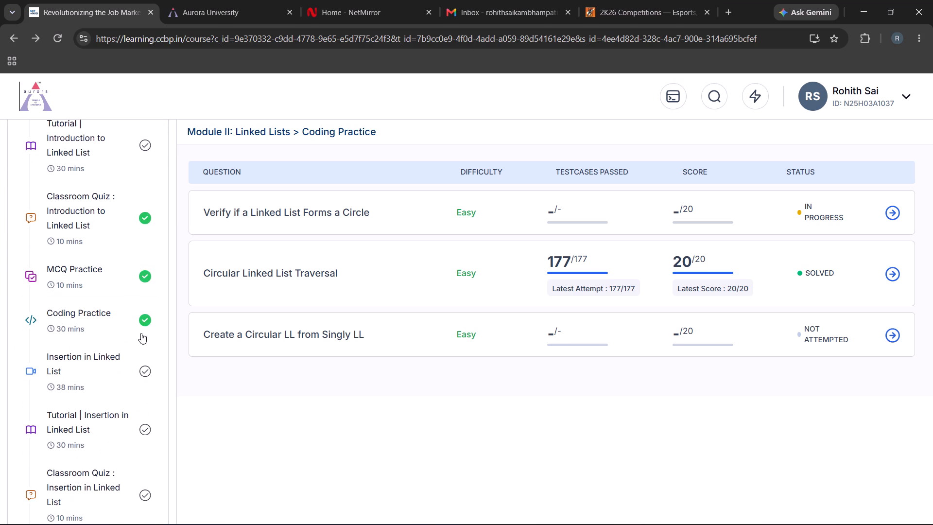
pyautogui.scroll(-2, 141, 333)
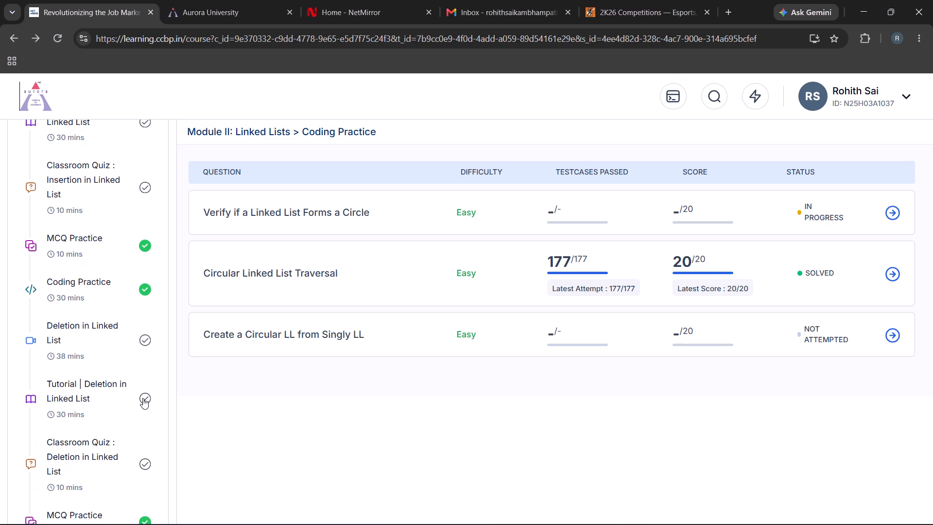
pyautogui.scroll(-1, 143, 398)
pyautogui.scroll(-1, 142, 453)
pyautogui.doubleClick(142, 453)
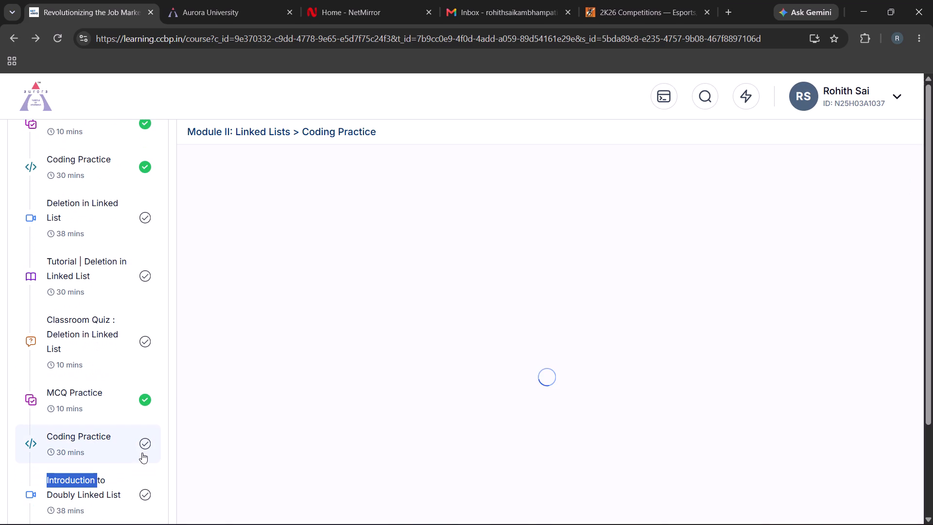
pyautogui.click(184, 473)
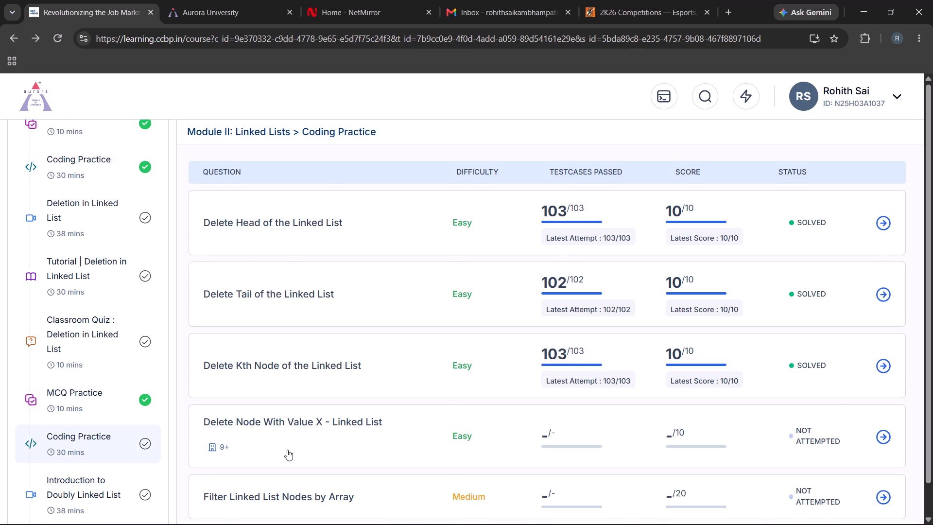
# Open Delete Head of the Linked List, reveal its code editor and run the solution on the sample test cases.
pyautogui.scroll(-3, 287, 450)
pyautogui.scroll(2, 287, 450)
pyautogui.click(407, 219)
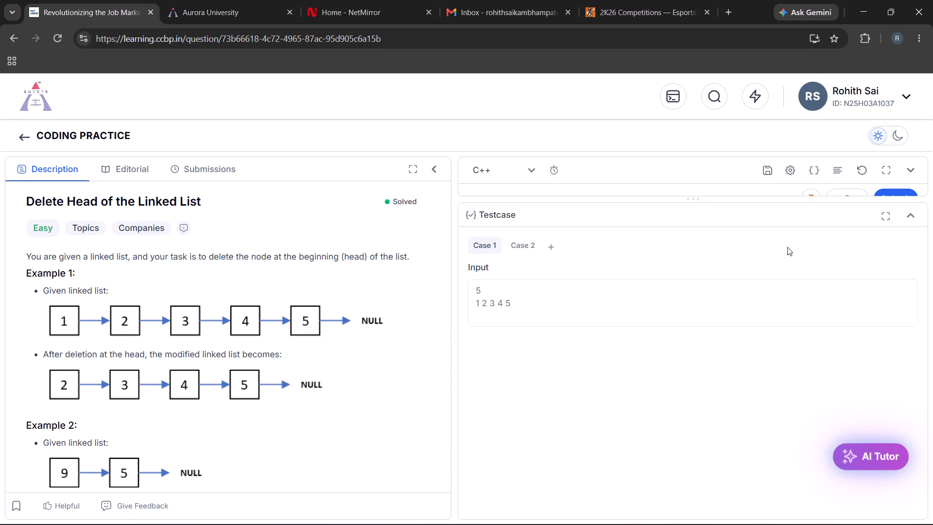
pyautogui.scroll(4, 714, 274)
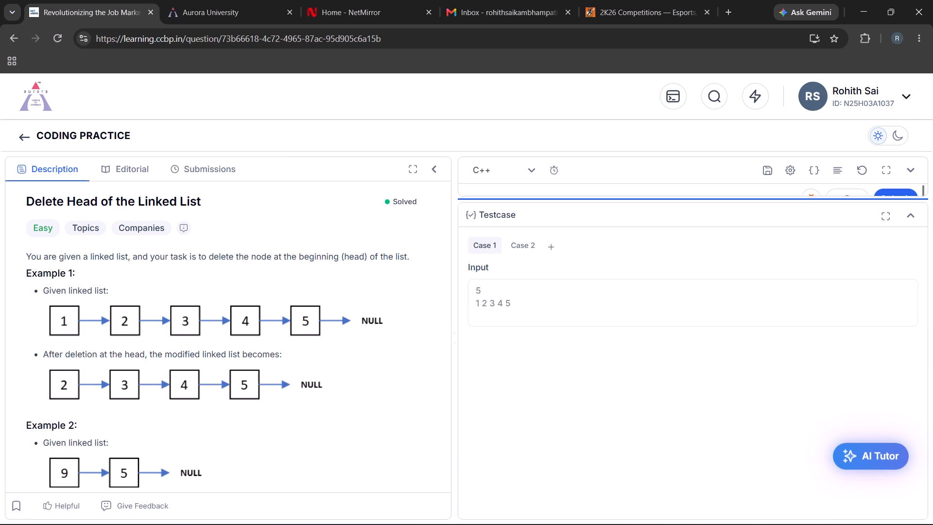
pyautogui.moveTo(693, 196); pyautogui.dragTo(677, 348)
pyautogui.click(850, 330)
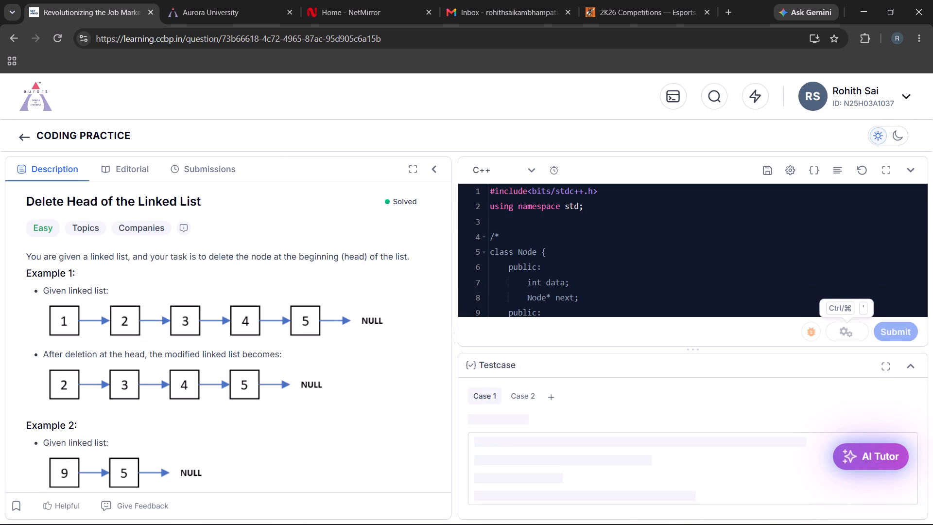
pyautogui.click(643, 514)
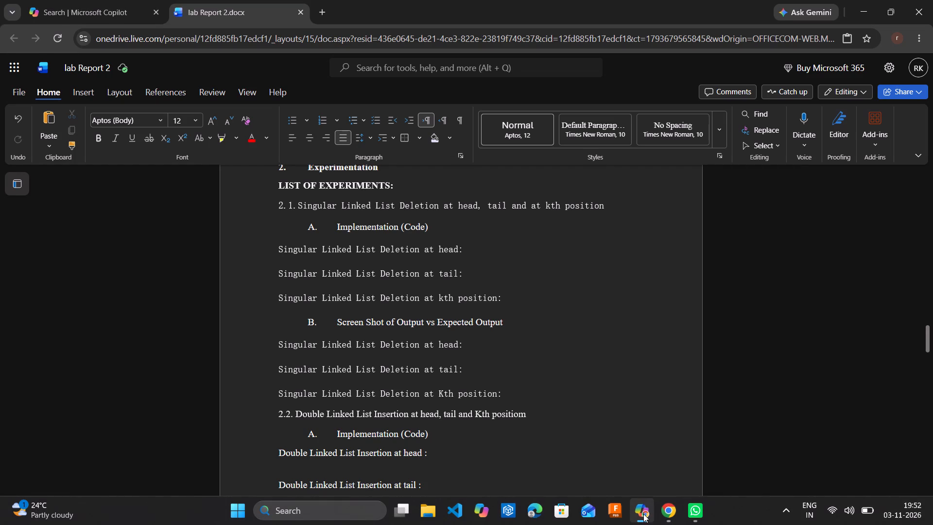
pyautogui.click(643, 514)
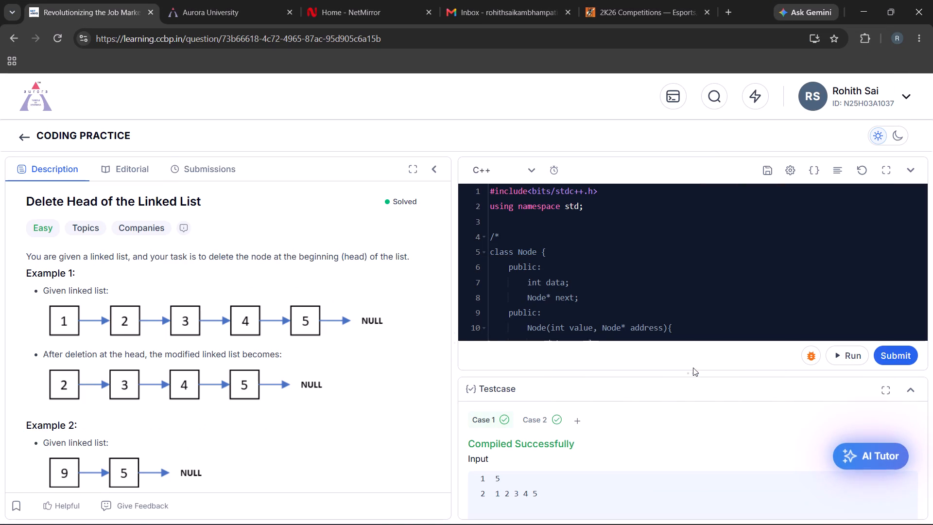
# Enlarge the Testcase area and capture a screenshot of Case 1 with its input, Your Output and Expected output.
pyautogui.moveTo(693, 371); pyautogui.dragTo(688, 201)
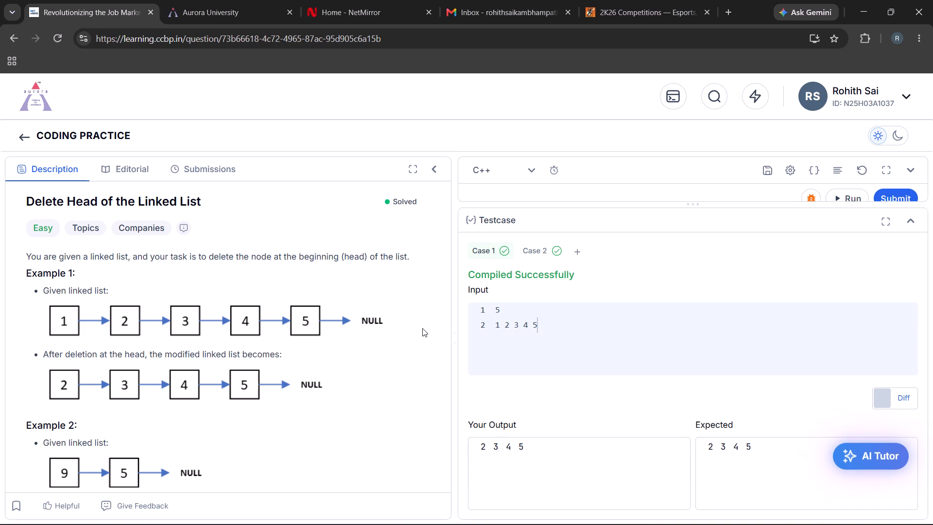
pyautogui.press('Print')
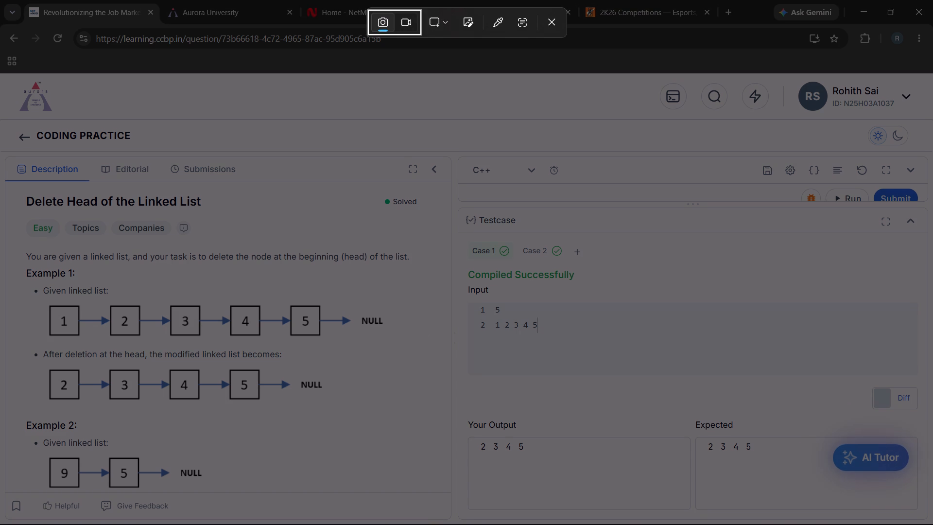
pyautogui.moveTo(442, 74); pyautogui.dragTo(924, 463)
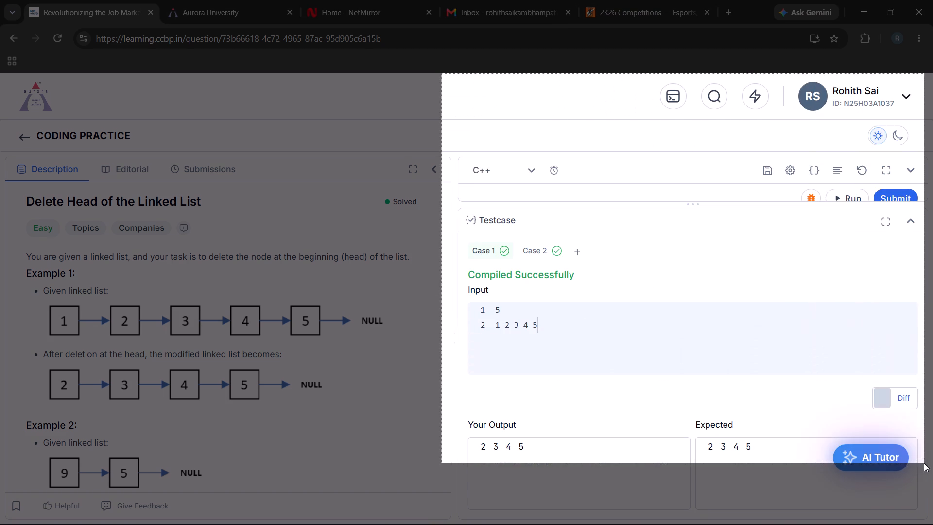
pyautogui.moveTo(924, 463); pyautogui.dragTo(932, 524)
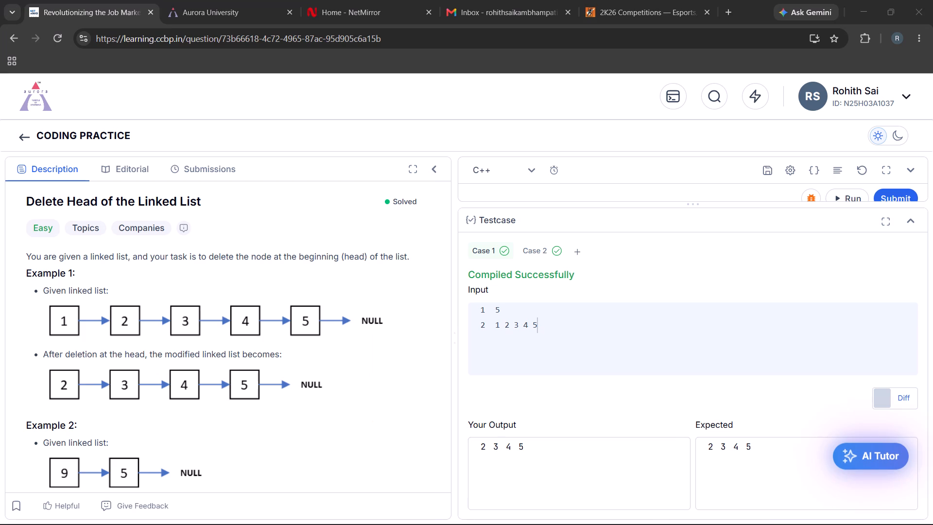
# In lab Report 2, paste the screenshot on a new line below "Singular Linked List Deletion at head:" in question 2.1's screenshot section.
pyautogui.click(632, 523)
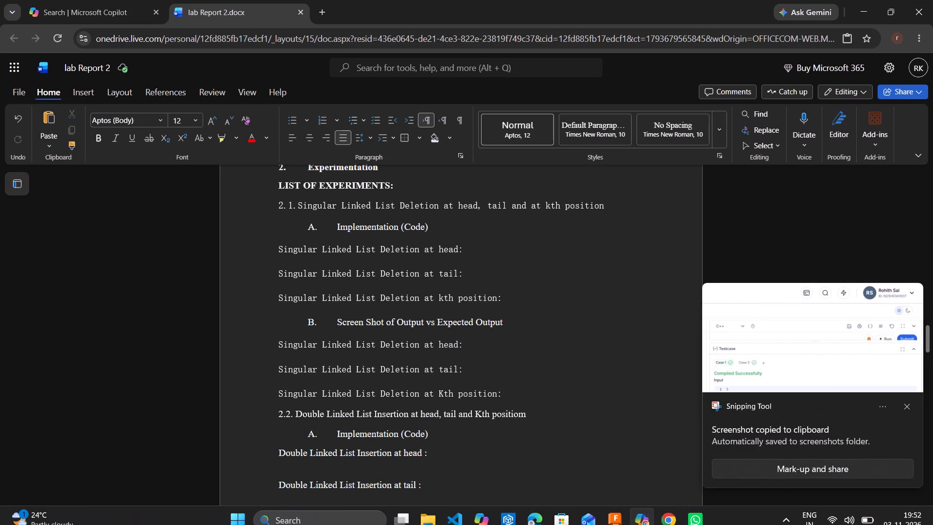
pyautogui.click(474, 343)
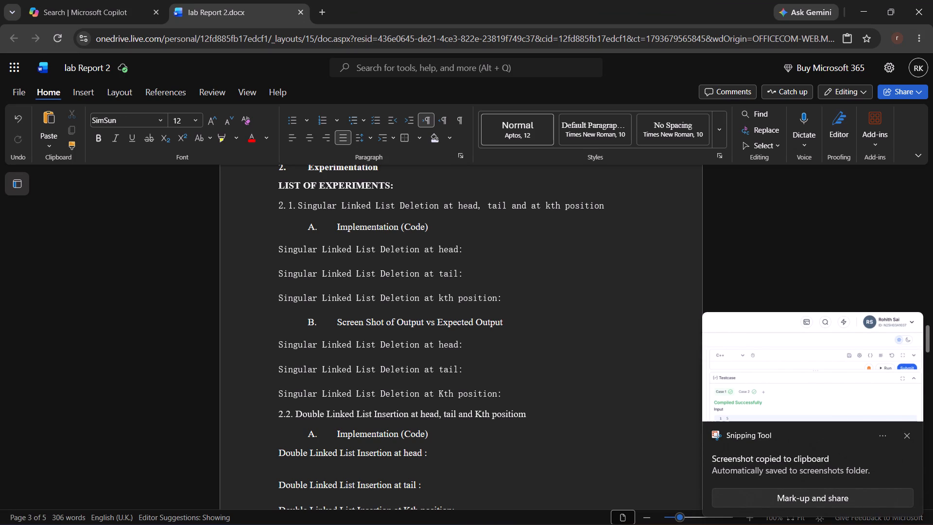
pyautogui.press('Return')
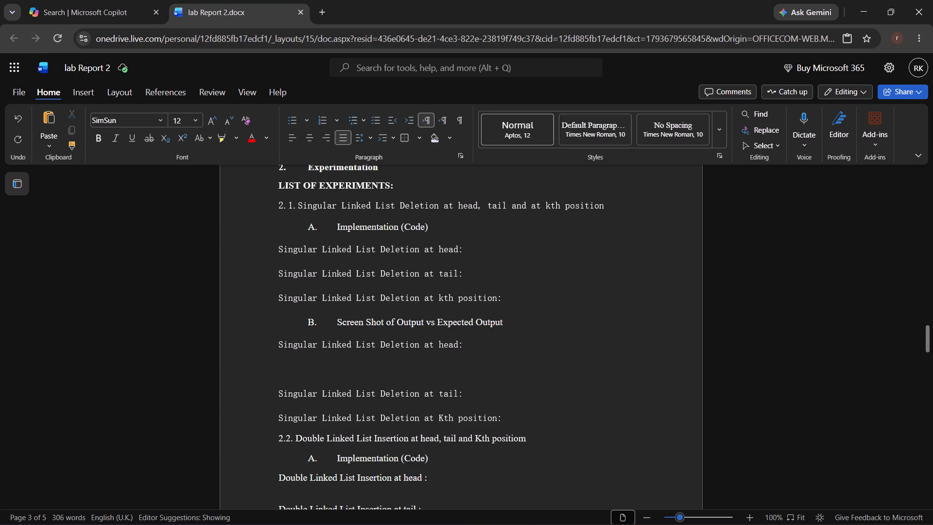
pyautogui.hotkey('ctrl', 'v')
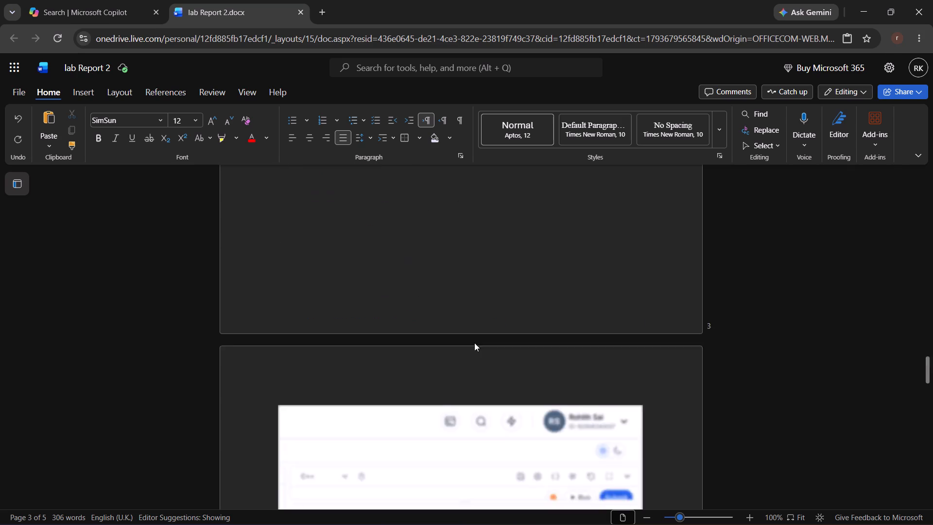
# Insert 15 blank lines before question 2.1's "Screen Shot of Output vs Expected Output" heading to push it onto the page with the pasted screenshot.
pyautogui.scroll(7, 474, 343)
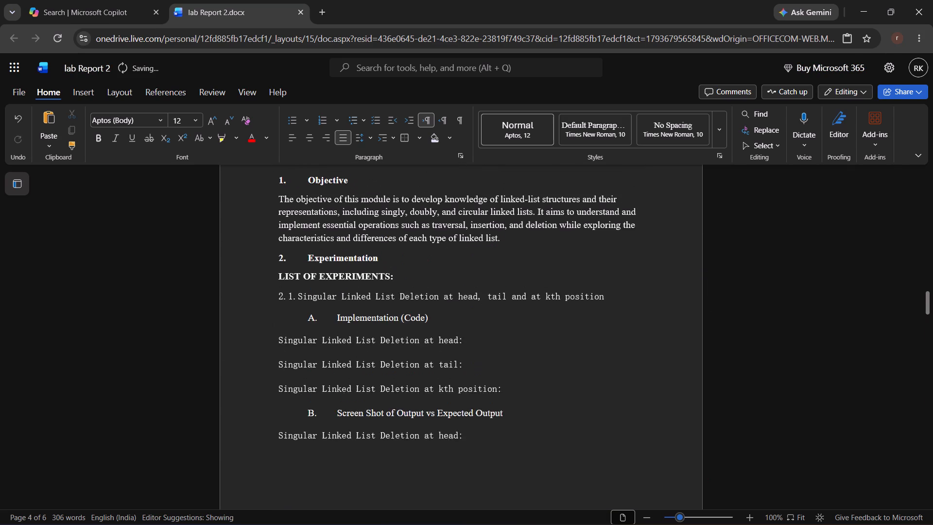
pyautogui.click(297, 430)
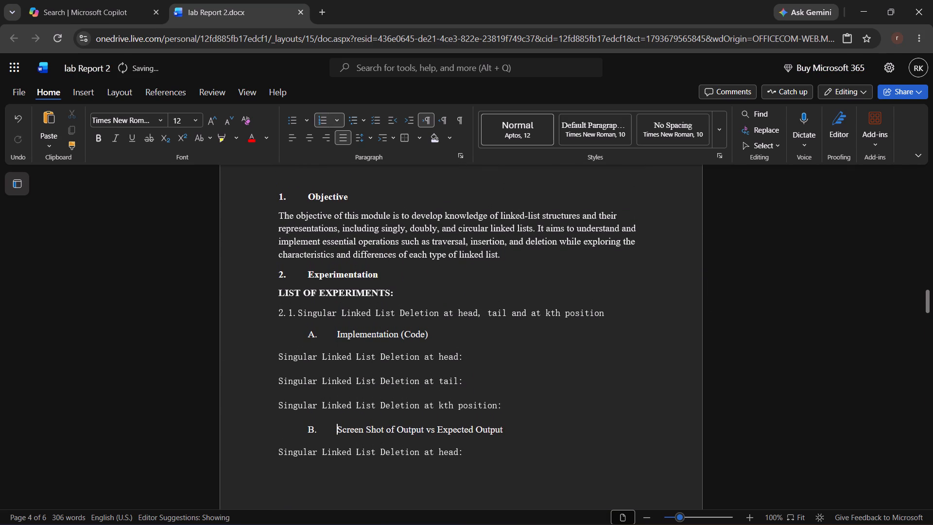
pyautogui.press('Return')
pyautogui.press('Return')
pyautogui.press('Return')
pyautogui.press('Return')
pyautogui.press('Return')
pyautogui.press('Return')
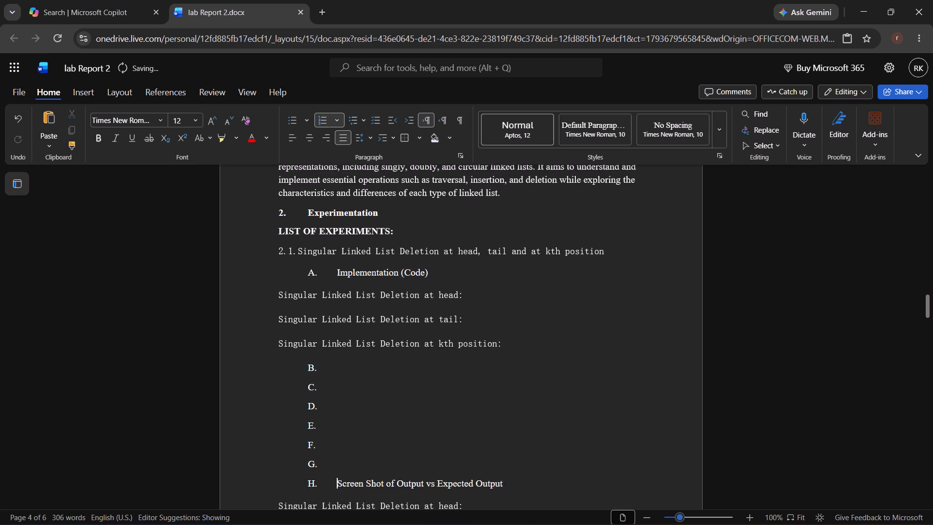
pyautogui.press('Return')
pyautogui.press('Return')
pyautogui.press('Return')
pyautogui.press('Return')
pyautogui.press('Return')
pyautogui.press('Return')
pyautogui.press('Return')
pyautogui.press('Return')
pyautogui.press('Return')
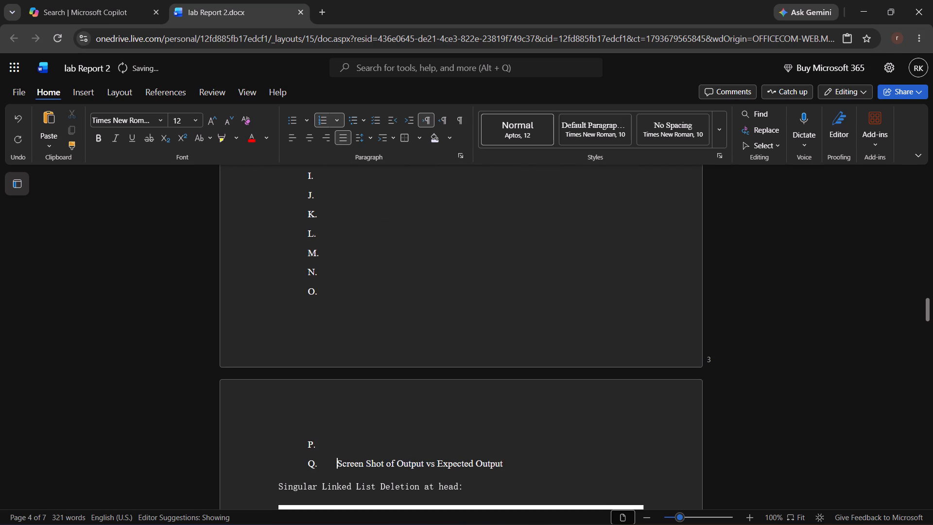
# Remove the list lettering from the 15 blank lines above question 2.1's "Screen Shot of Output vs Expected Output" heading, keeping the lines as spacing.
pyautogui.click(329, 445)
pyautogui.press('BackSpace')
pyautogui.press('Up')
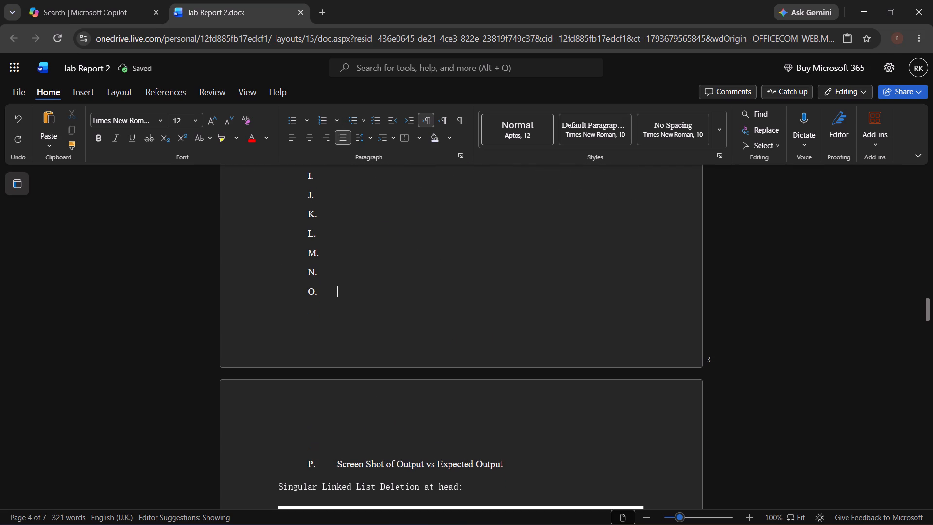
pyautogui.press('BackSpace')
pyautogui.press('Up')
pyautogui.press('BackSpace')
pyautogui.press('Up')
pyautogui.press('BackSpace')
pyautogui.press('Up')
pyautogui.press('BackSpace')
pyautogui.press('Up')
pyautogui.press('BackSpace')
pyautogui.press('Up')
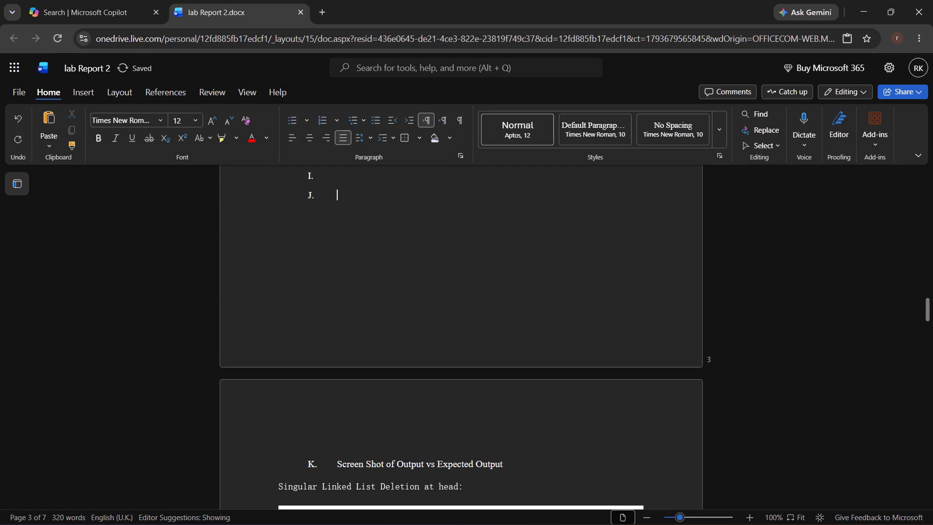
pyautogui.press('BackSpace')
pyautogui.press('Up')
pyautogui.press('BackSpace')
pyautogui.press('Up')
pyautogui.press('BackSpace')
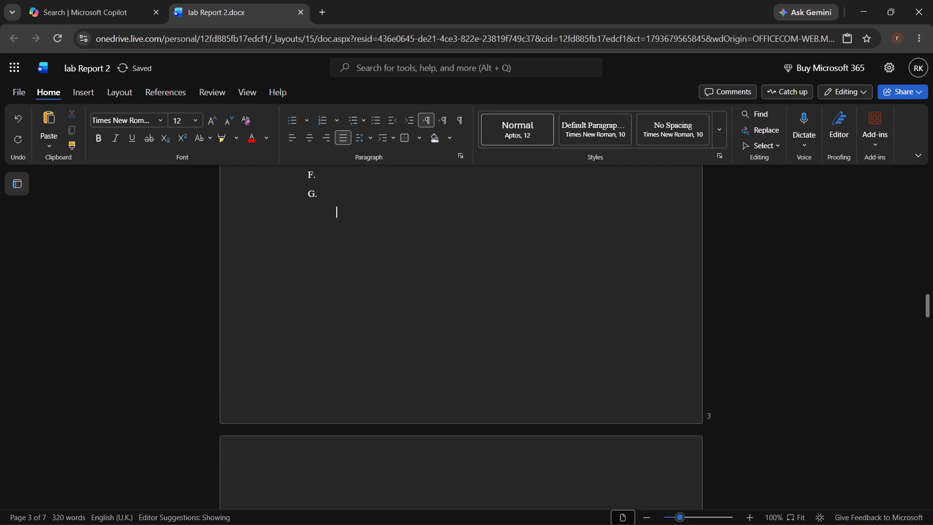
pyautogui.press('Up')
pyautogui.press('BackSpace')
pyautogui.press('Up')
pyautogui.press('BackSpace')
pyautogui.press('Up')
pyautogui.press('BackSpace')
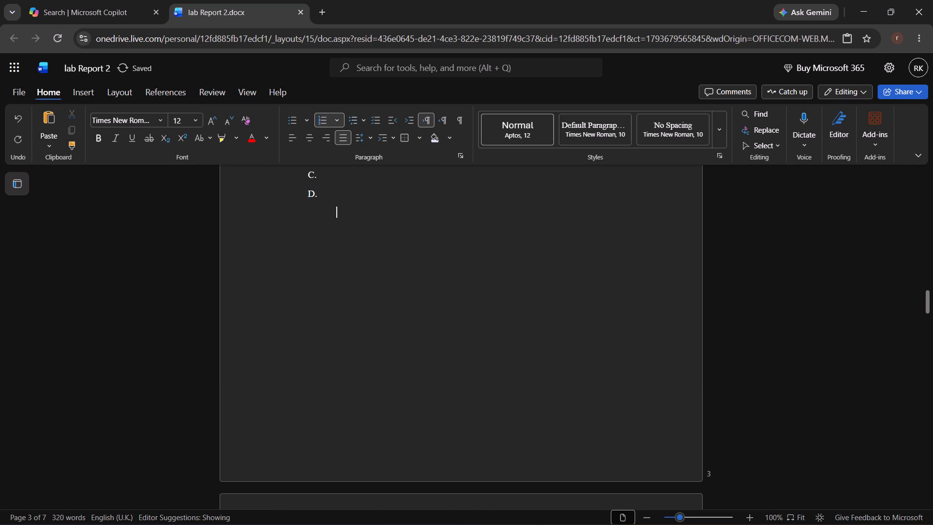
pyautogui.press('Up')
pyautogui.press('BackSpace')
pyautogui.press('Up')
pyautogui.press('BackSpace')
pyautogui.press('Up')
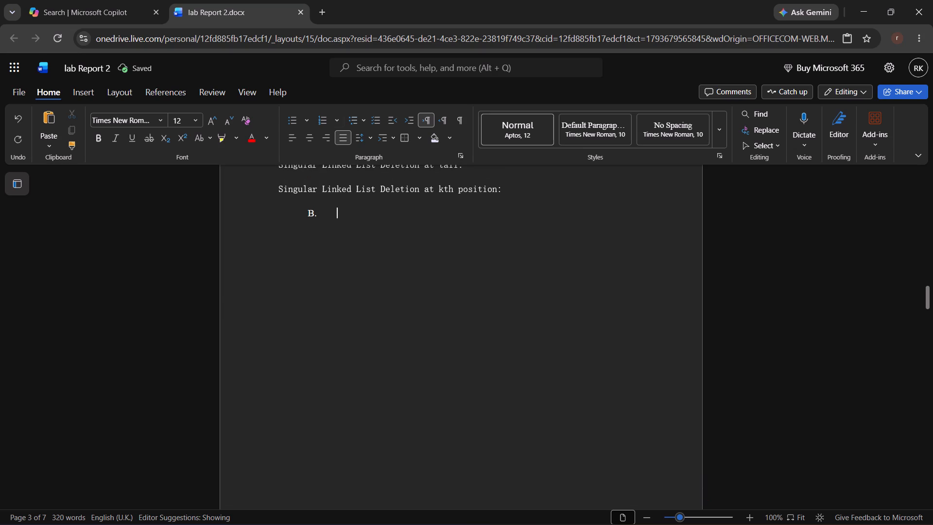
pyautogui.press('BackSpace')
# Switch to the coding platform, open Delete Tail of the Linked List, reveal its code editor and run the solution on the sample test cases.
pyautogui.scroll(-1, 330, 455)
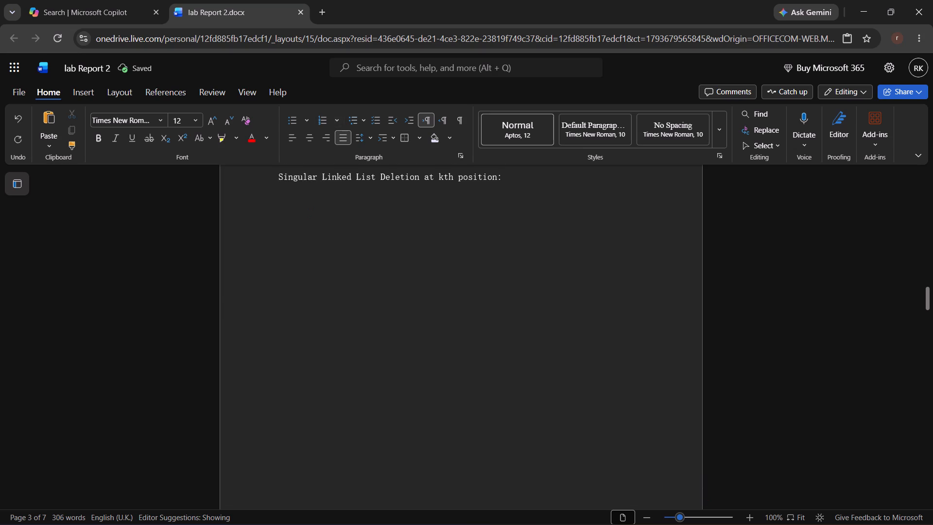
pyautogui.scroll(-4, 330, 455)
pyautogui.scroll(1, 330, 455)
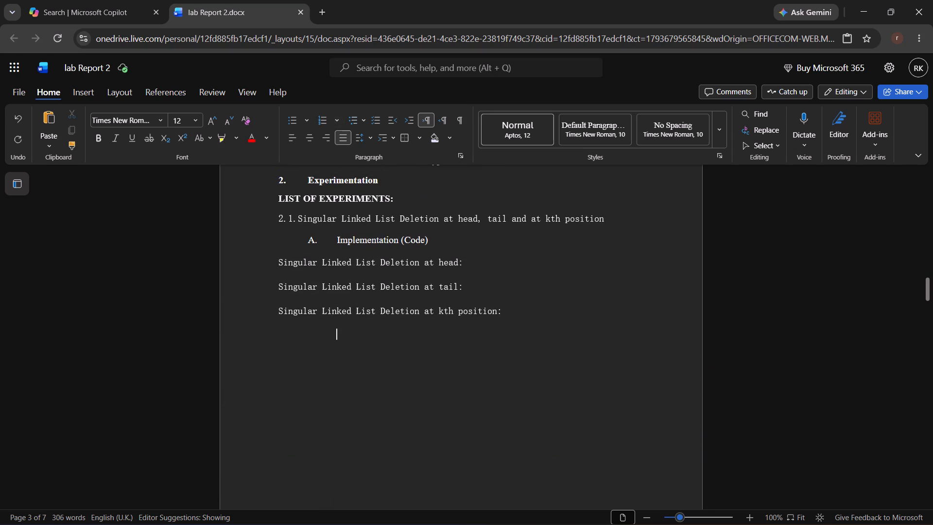
pyautogui.scroll(-2, 324, 376)
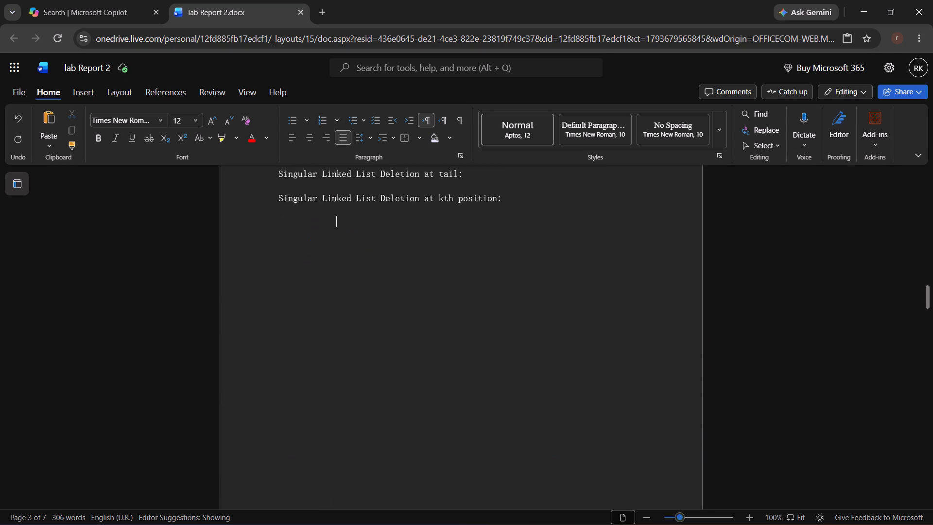
pyautogui.scroll(-6, 324, 376)
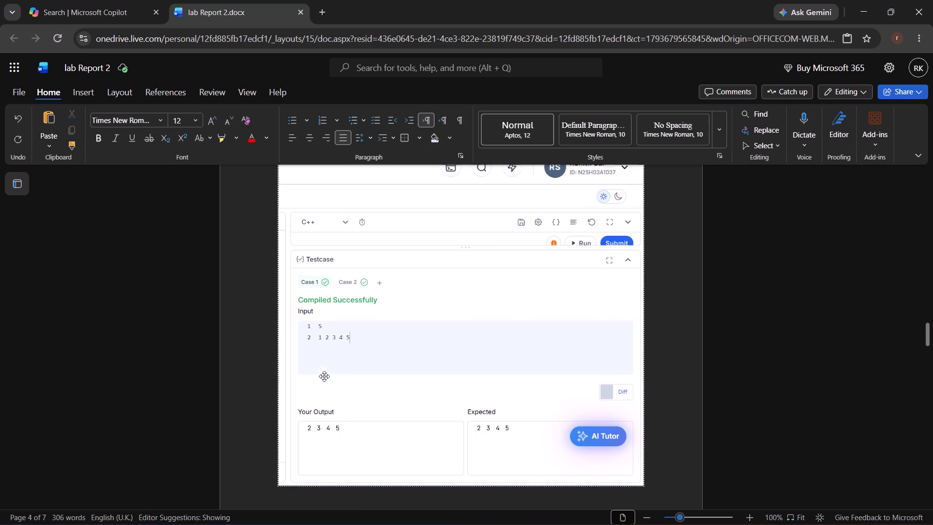
pyautogui.scroll(-3, 324, 376)
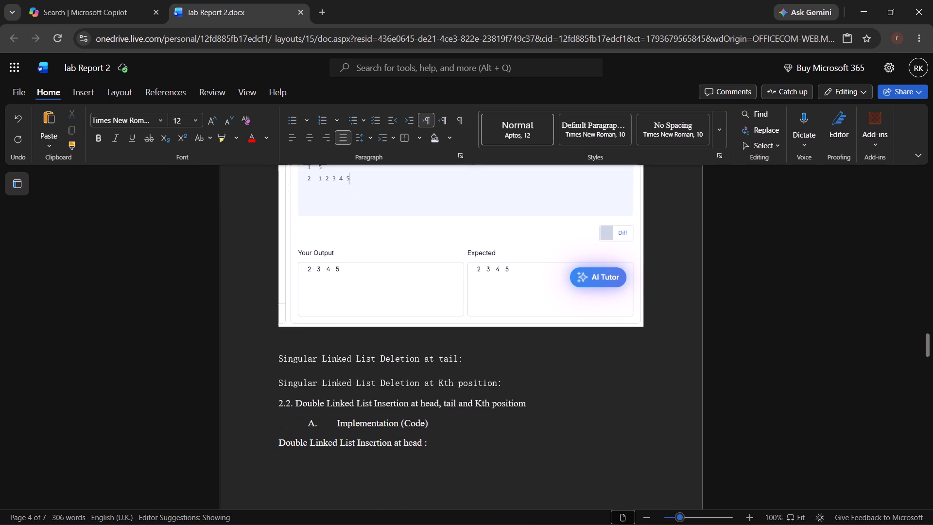
pyautogui.click(666, 513)
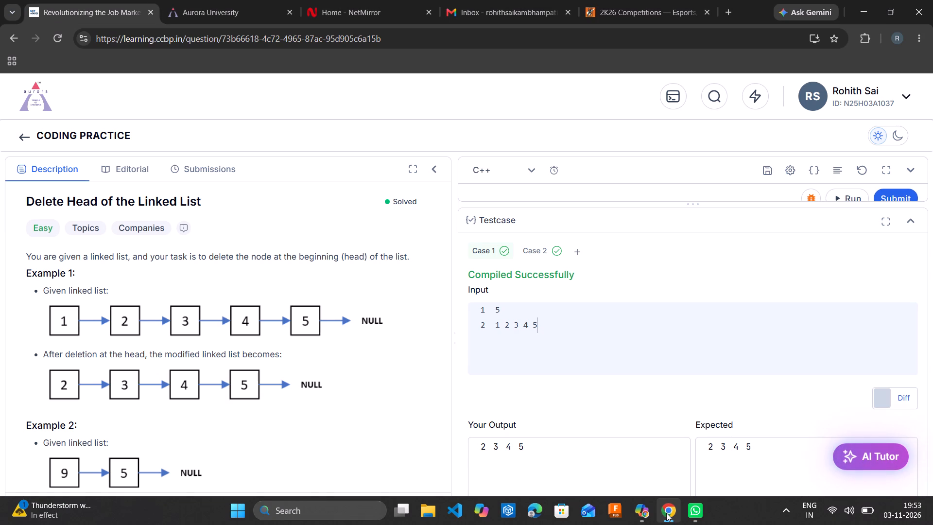
pyautogui.click(23, 139)
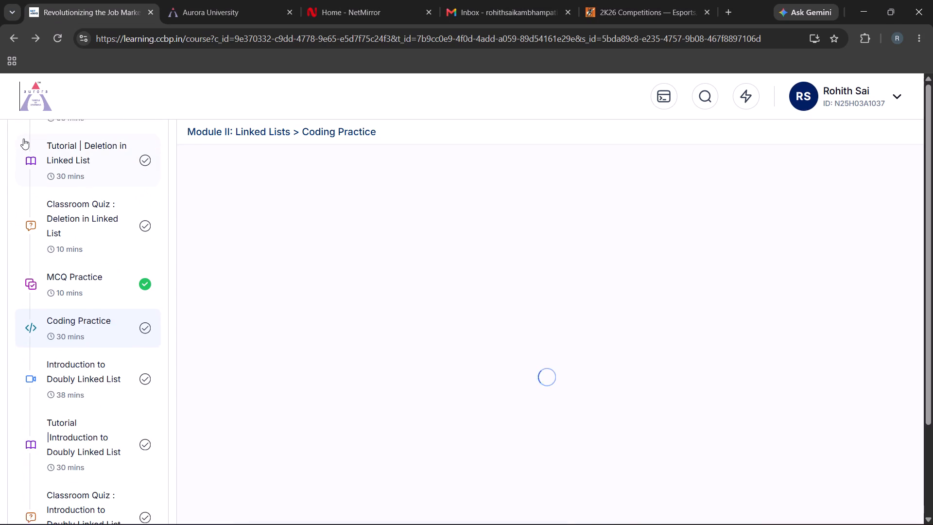
pyautogui.click(358, 296)
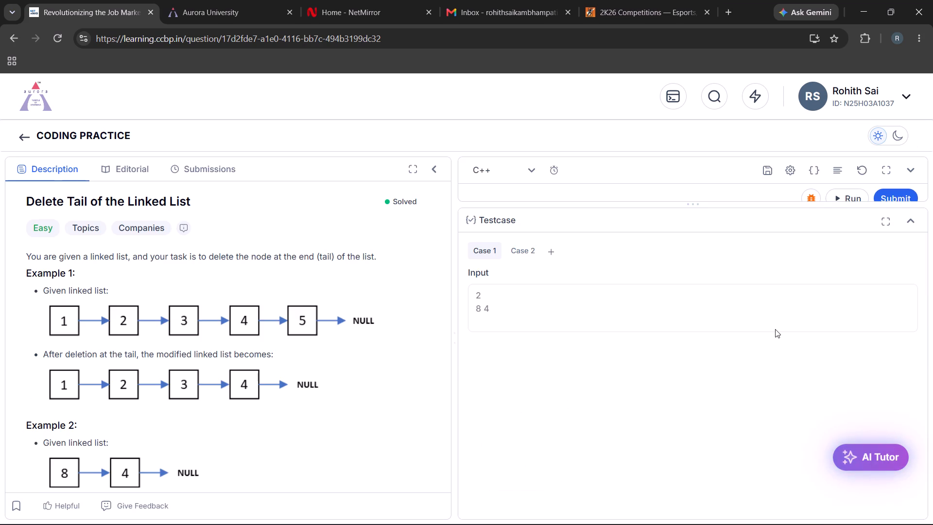
pyautogui.moveTo(692, 204); pyautogui.dragTo(693, 393)
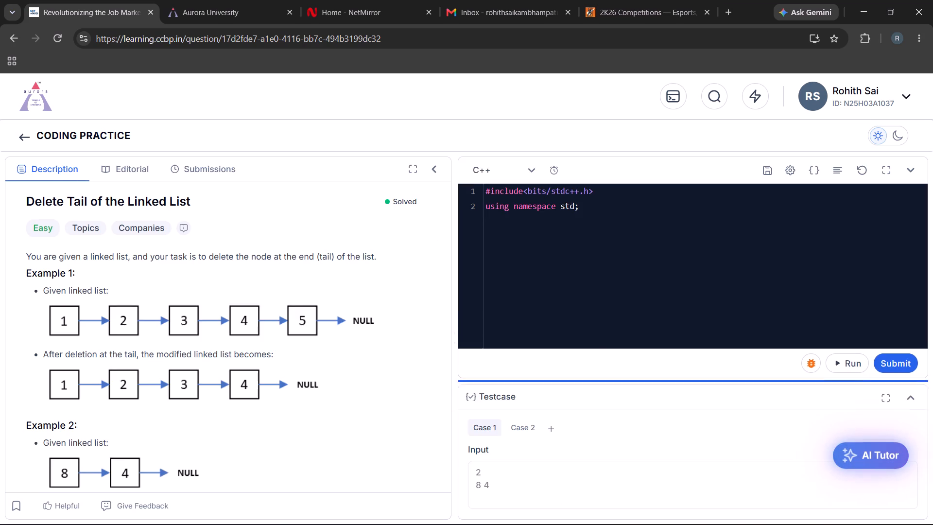
pyautogui.click(832, 363)
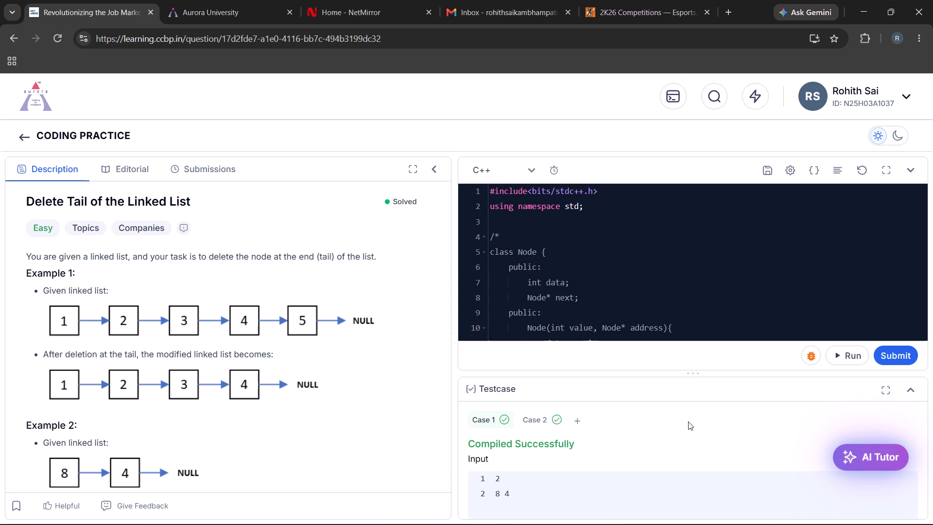
# Enlarge the Testcase area and capture a screenshot of Case 1 with its input, Your Output and Expected output.
pyautogui.moveTo(694, 373); pyautogui.dragTo(681, 212)
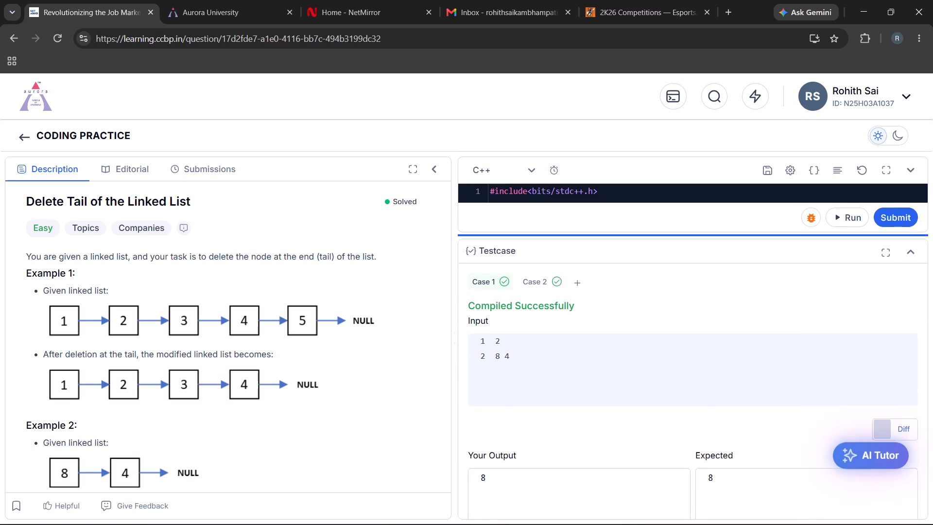
pyautogui.moveTo(681, 212); pyautogui.dragTo(682, 177)
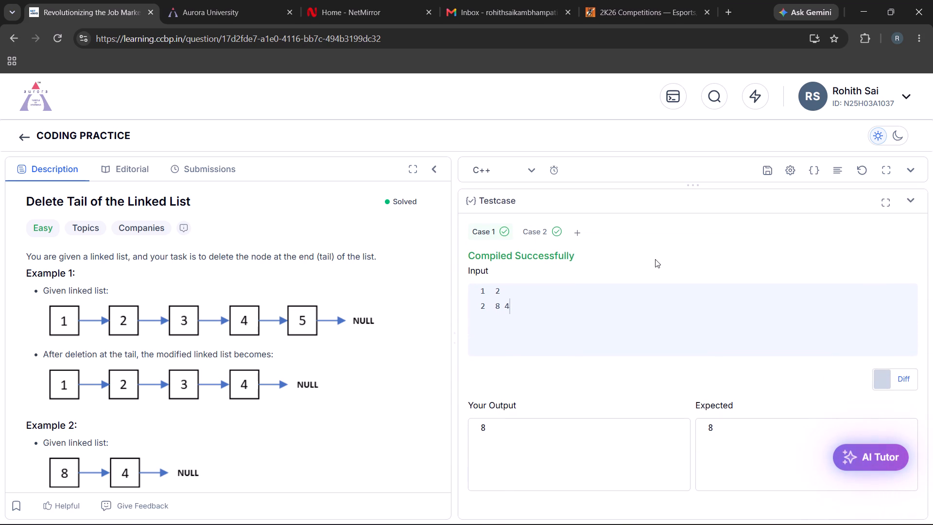
pyautogui.press('Print')
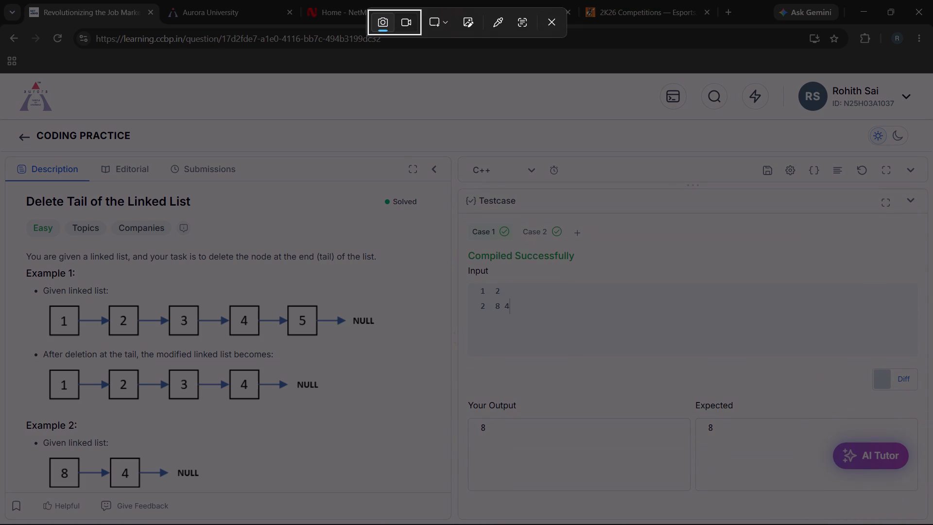
pyautogui.moveTo(443, 74); pyautogui.dragTo(748, 205)
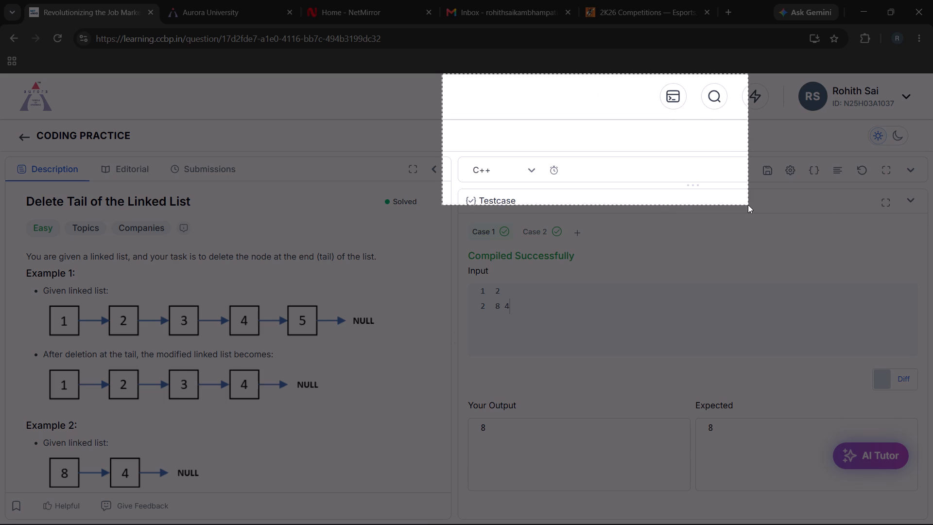
pyautogui.moveTo(748, 205); pyautogui.dragTo(923, 524)
pyautogui.hscroll(1, 789, 239)
pyautogui.scroll(1, 932, 377)
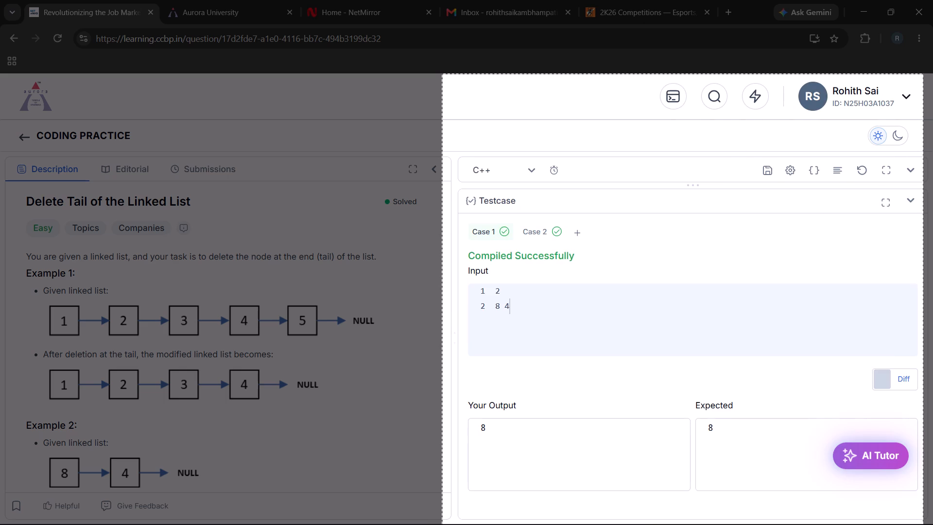
pyautogui.moveTo(923, 524); pyautogui.dragTo(932, 524)
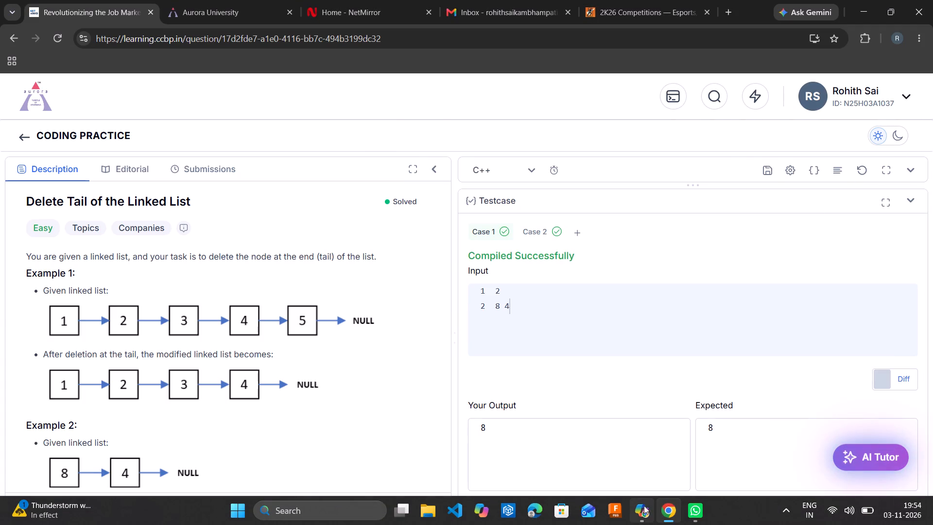
# In lab Report 2, paste the screenshot on a new line below "Singular Linked List Deletion at tail:" in question 2.1's screenshot section.
pyautogui.click(641, 508)
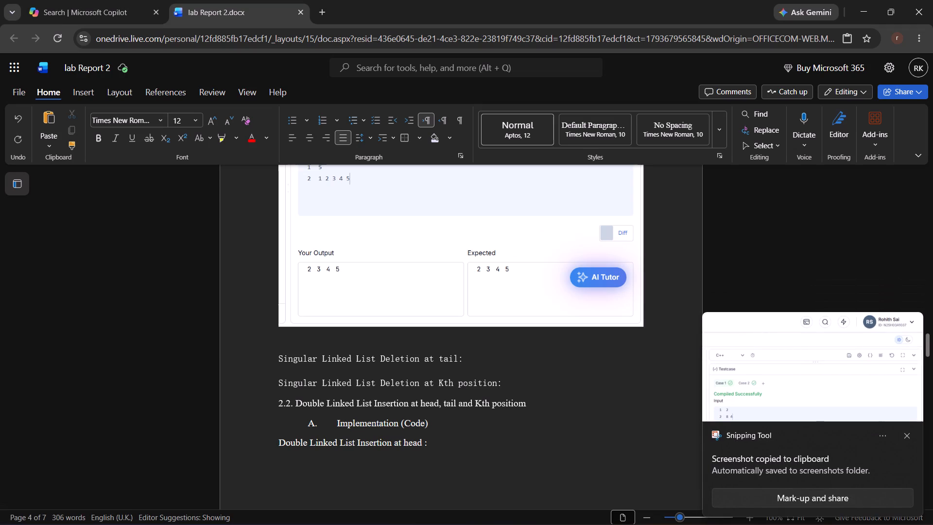
pyautogui.click(482, 357)
pyautogui.press('Return')
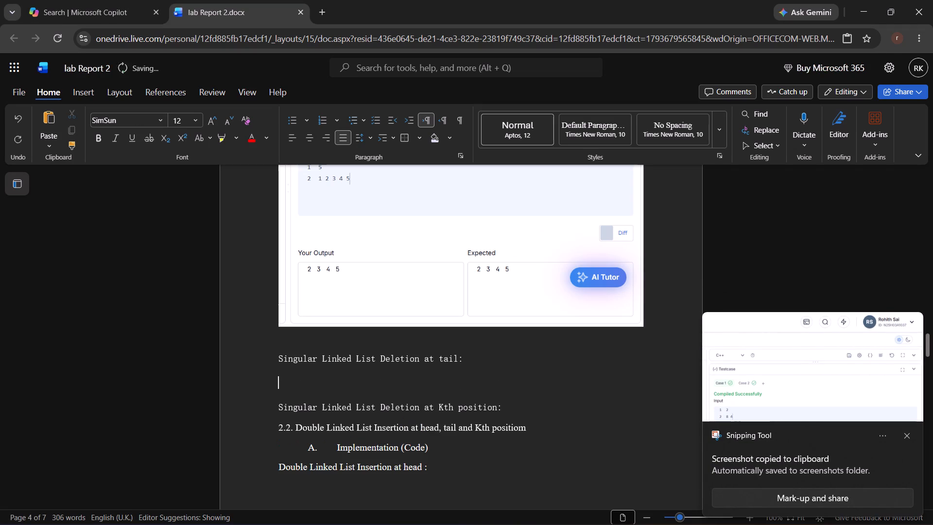
pyautogui.hotkey('ctrl', 'v')
pyautogui.scroll(2, 482, 357)
pyautogui.scroll(-2, 482, 357)
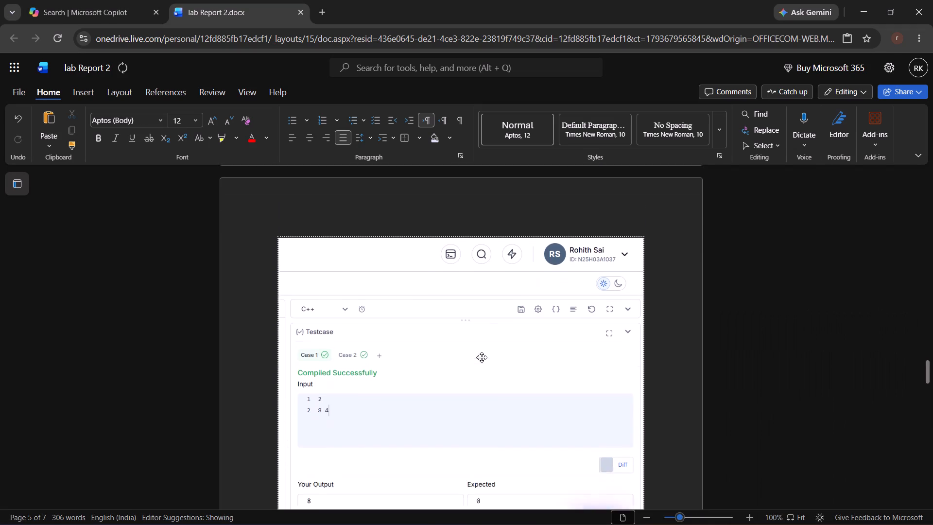
pyautogui.scroll(-2, 482, 357)
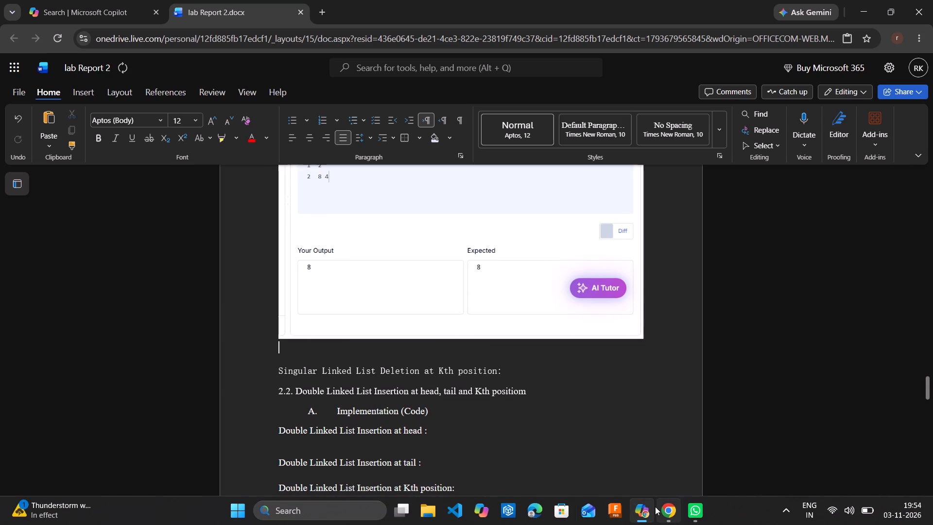
# Return to the coding platform, open Delete Kth Node of the Linked List, reveal its code editor and run the solution on the sample test cases.
pyautogui.moveTo(655, 507); pyautogui.dragTo(666, 512)
pyautogui.click(666, 512)
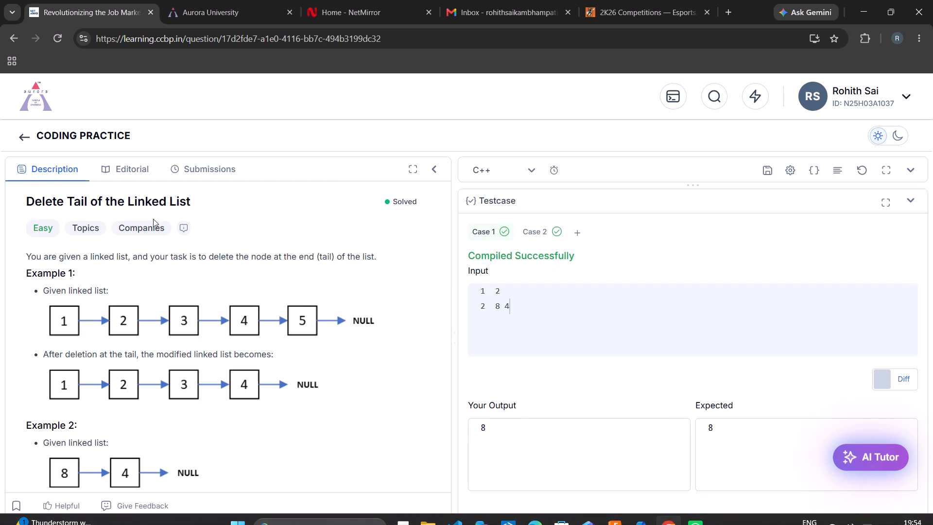
pyautogui.click(29, 134)
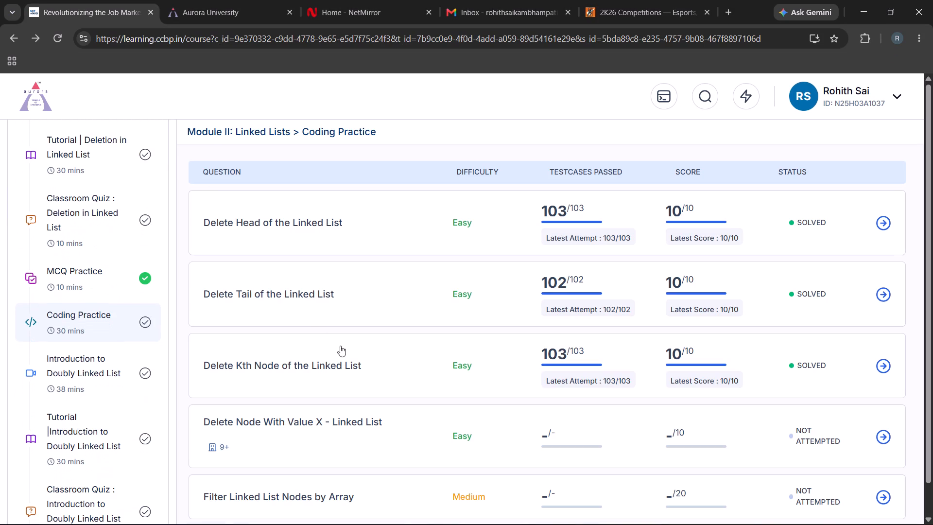
pyautogui.click(370, 369)
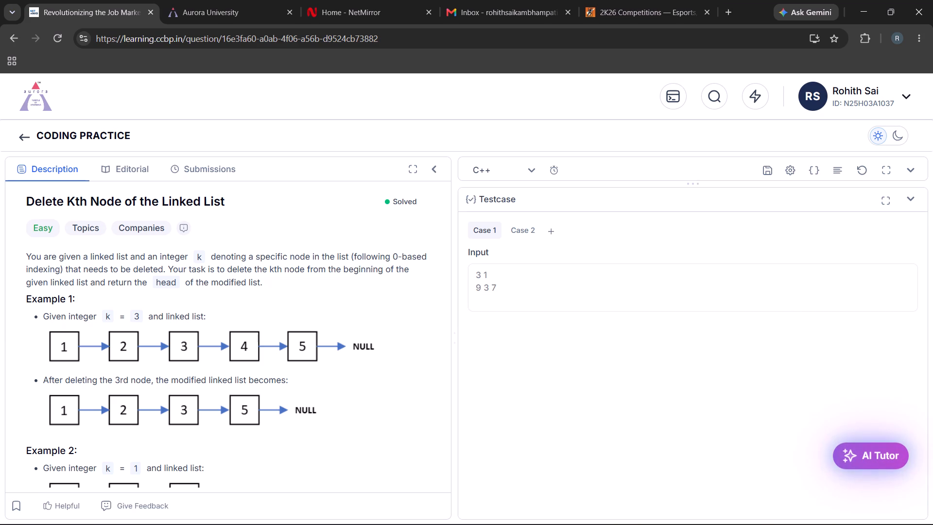
pyautogui.moveTo(697, 182); pyautogui.dragTo(703, 308)
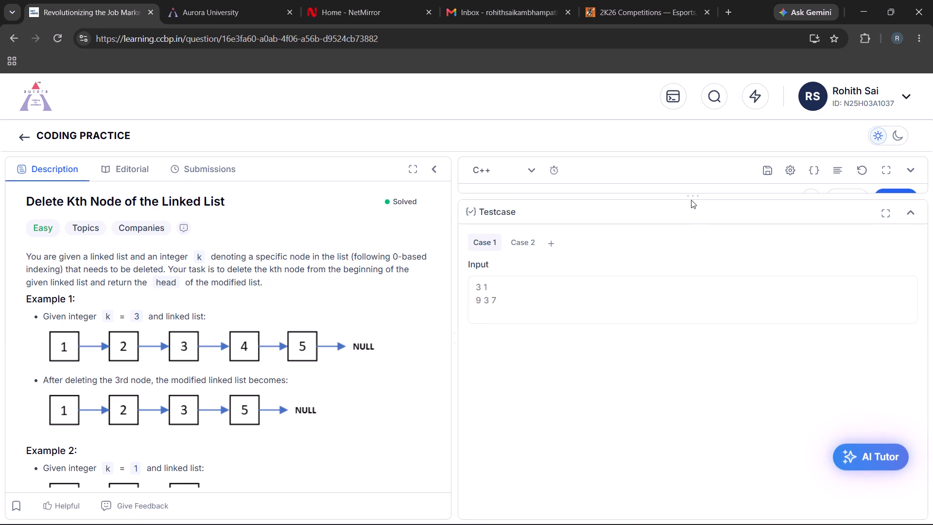
pyautogui.moveTo(691, 199); pyautogui.dragTo(680, 355)
pyautogui.click(851, 343)
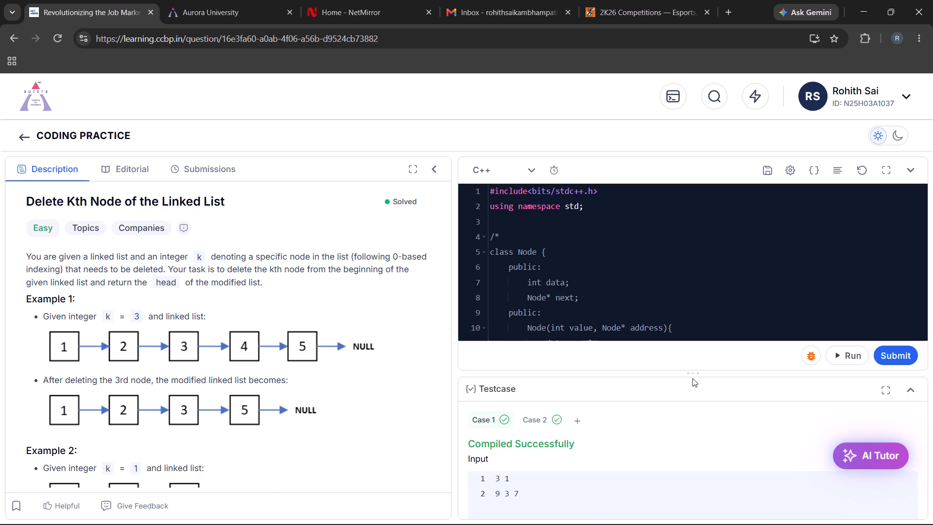
# Enlarge the Testcase area of Delete Kth Node and capture a screenshot of Case 1 with its input, Your Output and Expected output.
pyautogui.moveTo(691, 374); pyautogui.dragTo(663, 183)
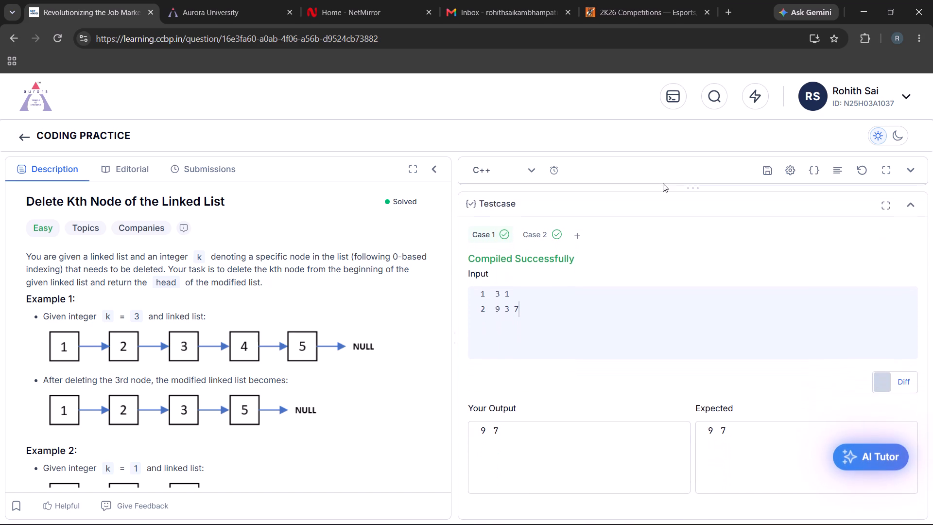
pyautogui.press('Print')
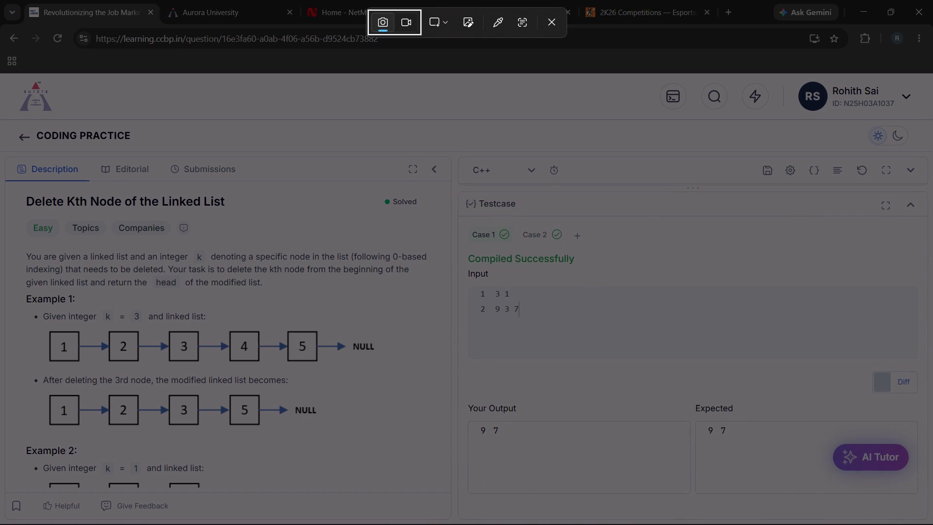
pyautogui.moveTo(448, 75); pyautogui.dragTo(932, 524)
pyautogui.hscroll(1, 602, 154)
pyautogui.scroll(1, 926, 440)
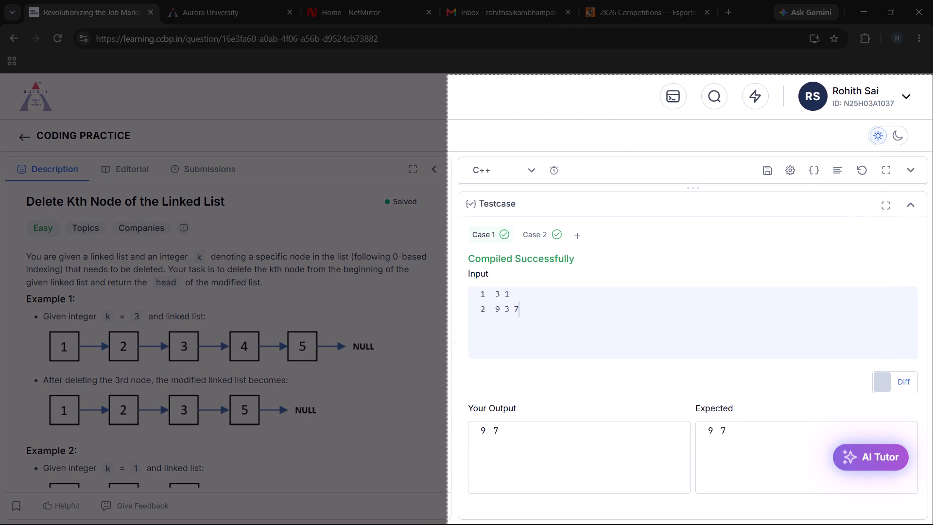
pyautogui.moveTo(932, 524); pyautogui.dragTo(932, 522)
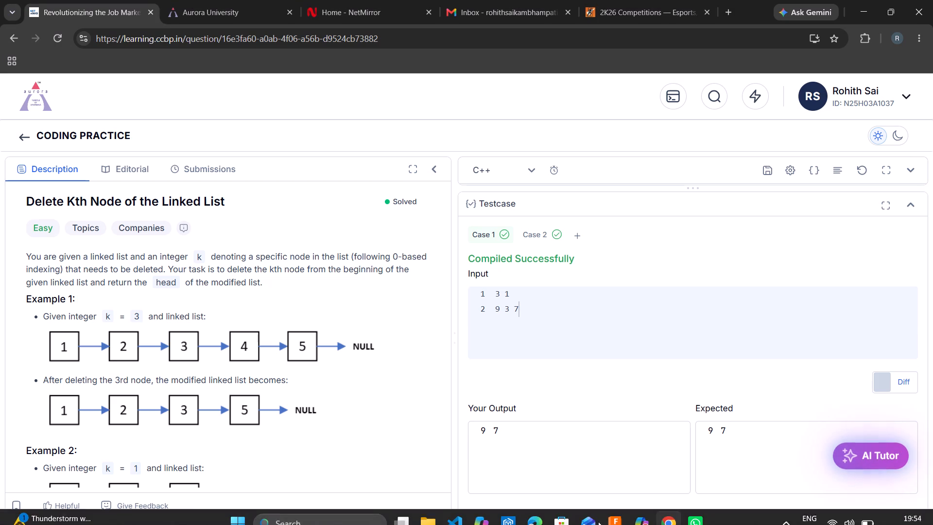
# In lab Report 2, paste the screenshot on a new line below "Singular Linked List Deletion at Kth position:" in question 2.1's screenshot section.
pyautogui.click(648, 514)
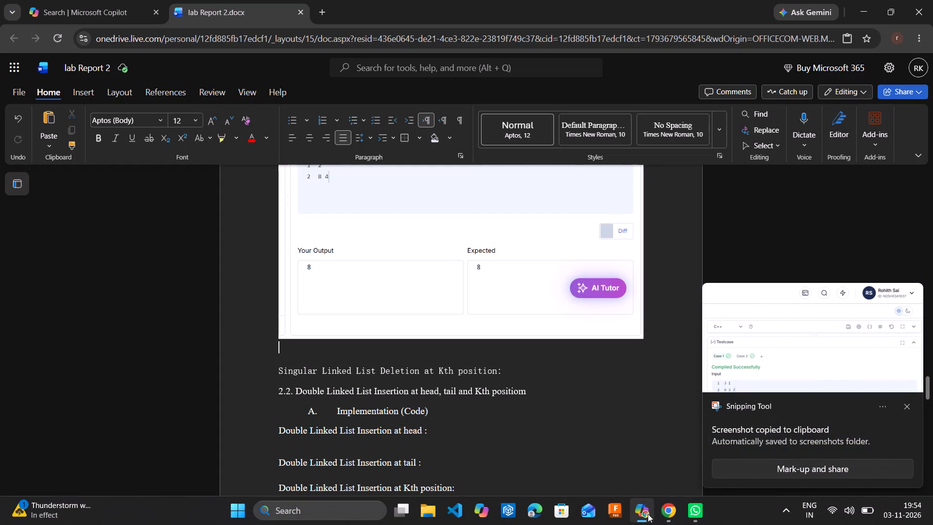
pyautogui.click(514, 371)
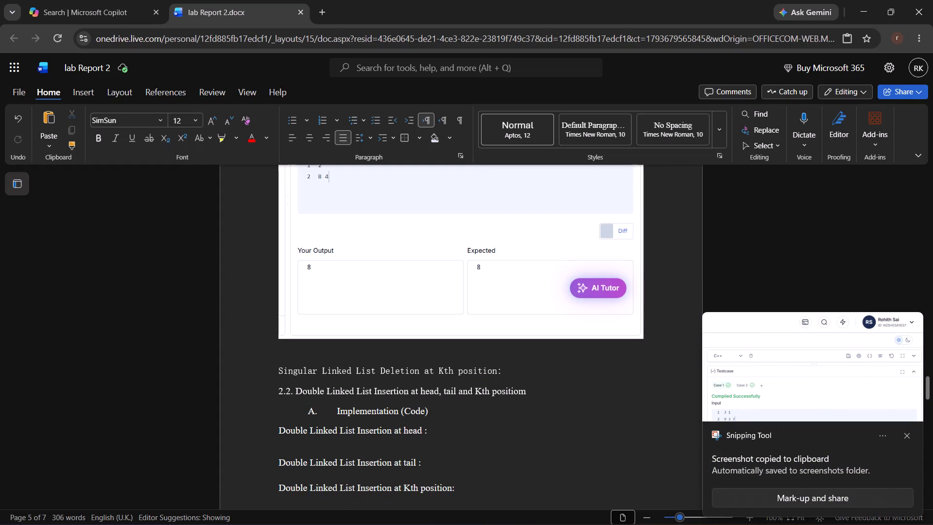
pyautogui.press('Return')
pyautogui.hotkey('ctrl', 'v')
pyautogui.scroll(-1, 514, 371)
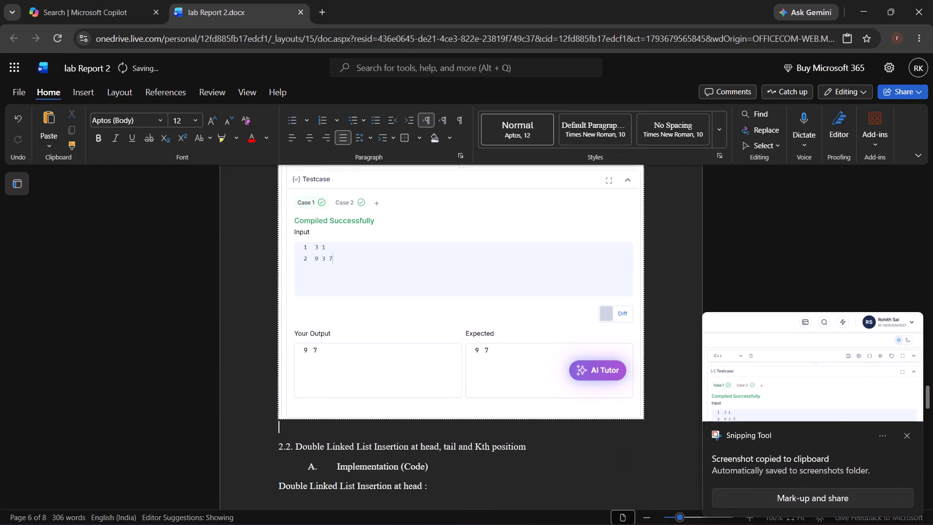
pyautogui.scroll(-4, 514, 371)
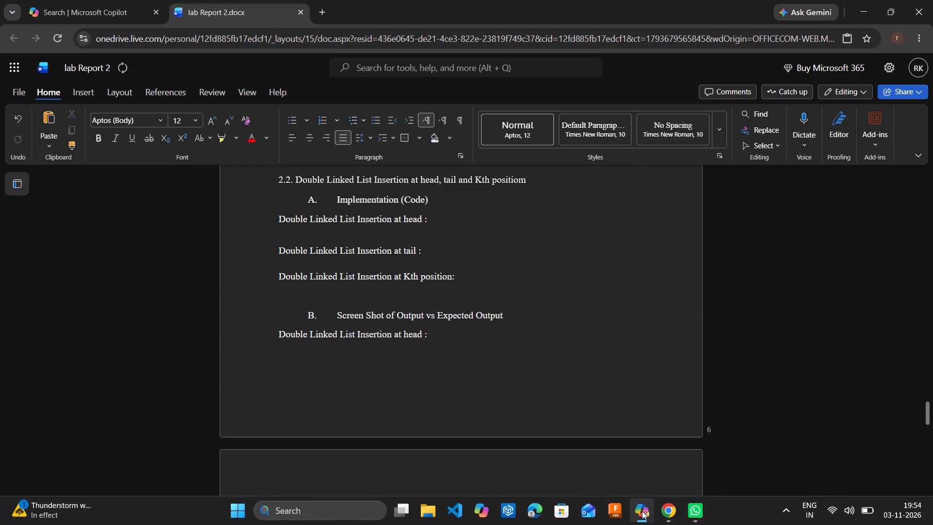
# Return to the coding platform, leave the question and open the Coding Practice set that follows Insertion in Doubly Linked List in Module II.
pyautogui.click(667, 512)
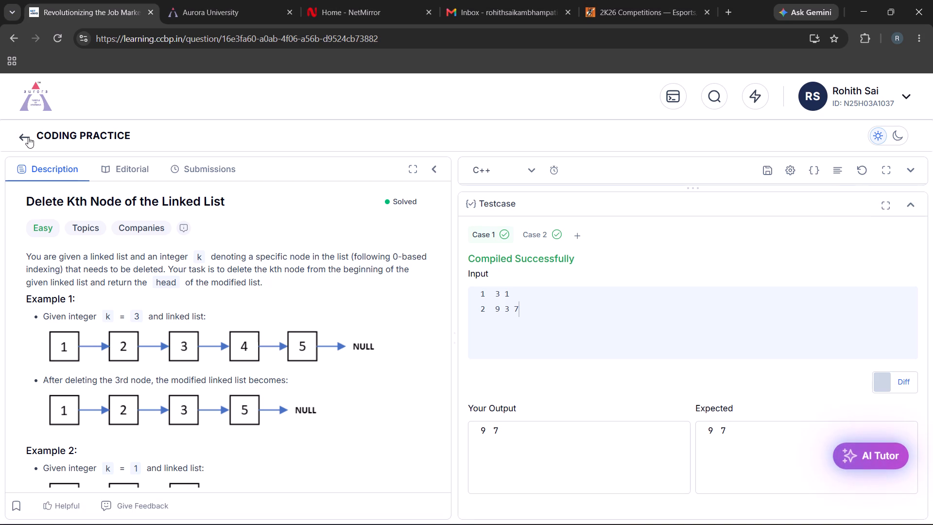
pyautogui.click(28, 137)
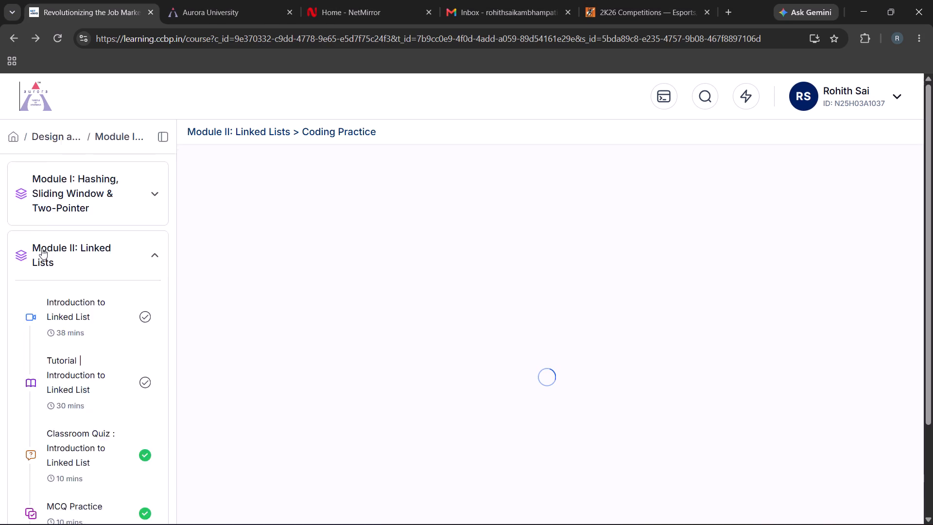
pyautogui.scroll(-2, 88, 364)
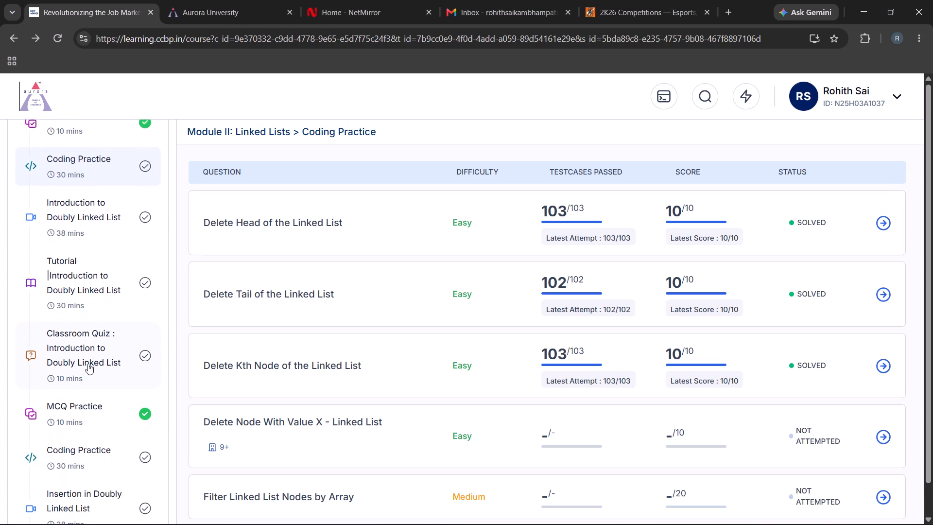
pyautogui.scroll(-3, 88, 364)
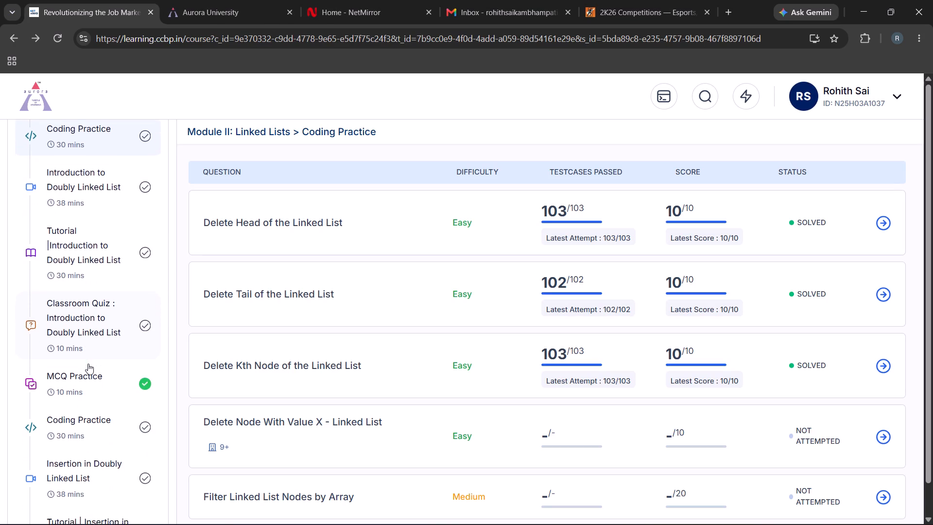
pyautogui.scroll(-2, 88, 364)
pyautogui.scroll(5, 88, 364)
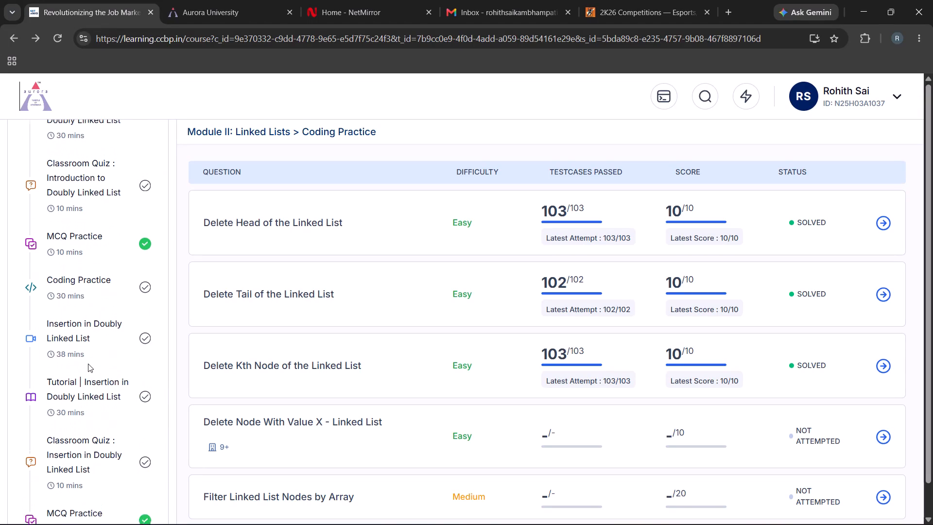
pyautogui.click(107, 350)
pyautogui.hotkey('alt', 'Tab')
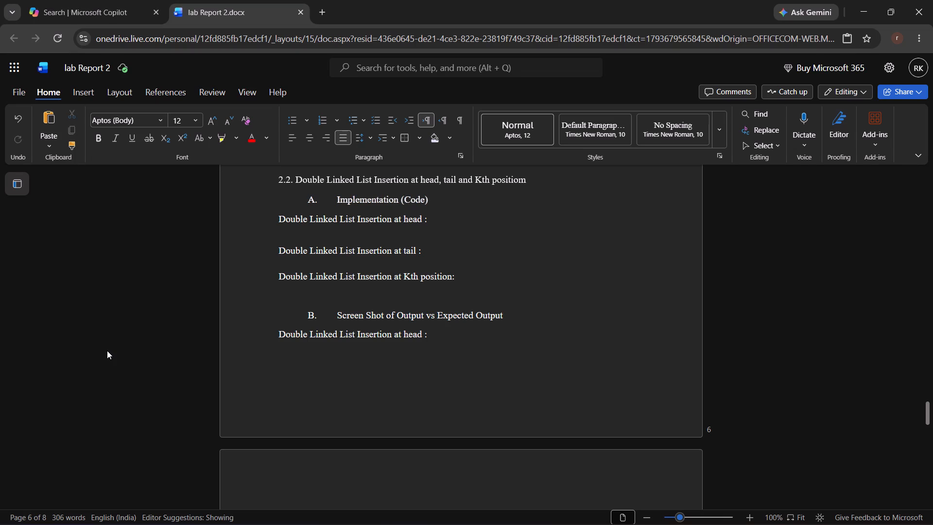
pyautogui.hotkey('alt', 'Tab')
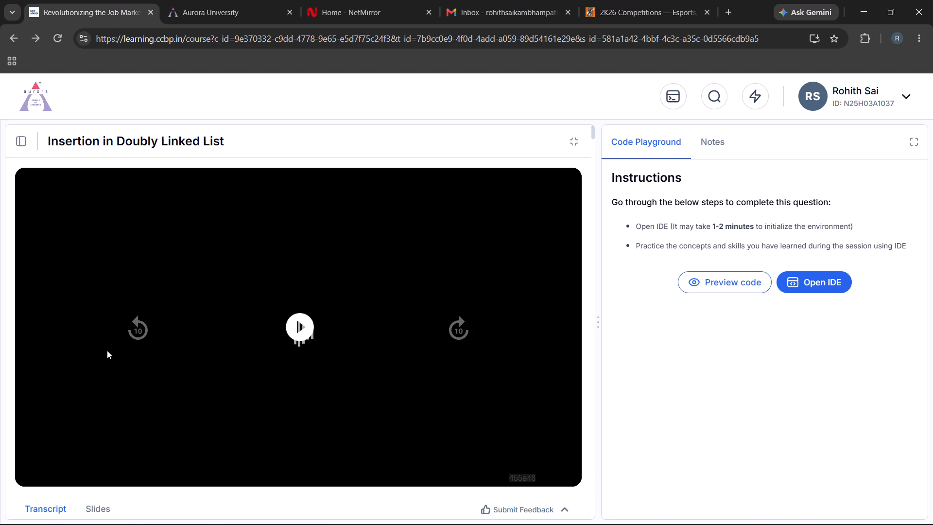
pyautogui.click(23, 148)
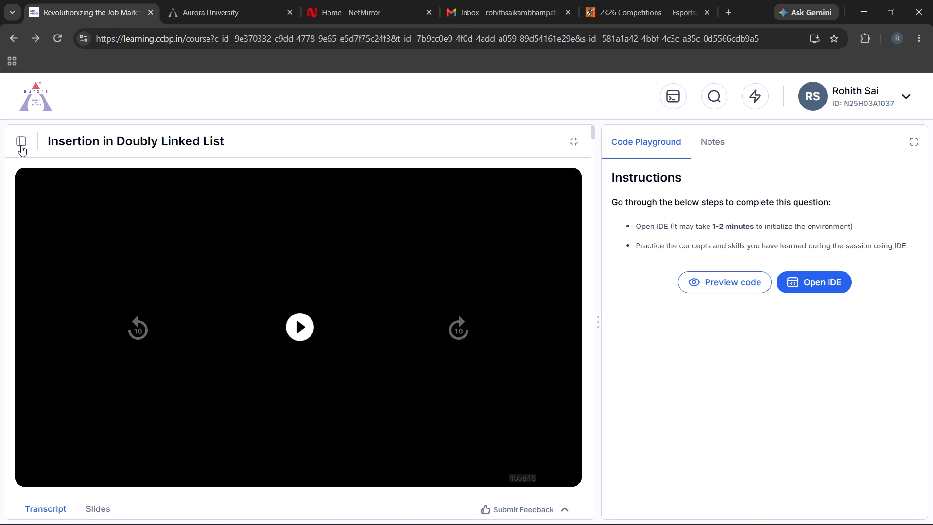
pyautogui.click(21, 145)
pyautogui.scroll(-4, 109, 383)
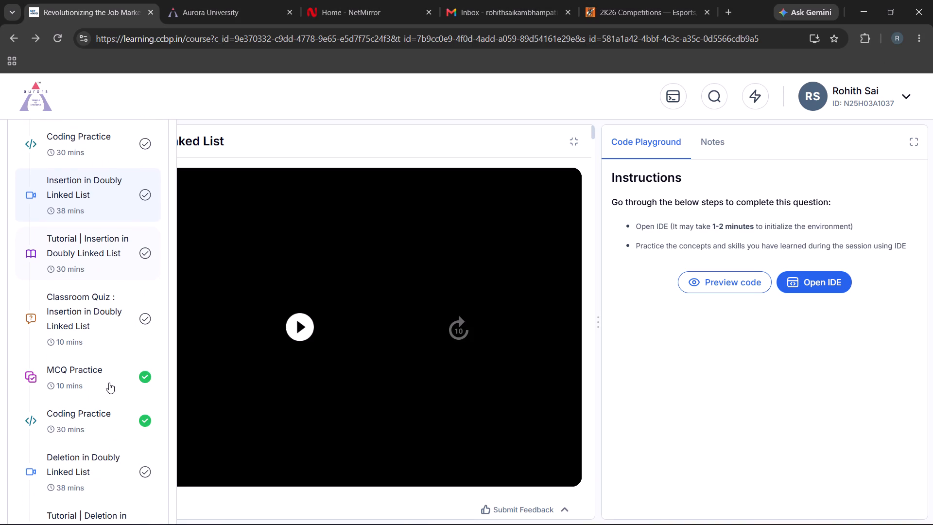
pyautogui.click(151, 425)
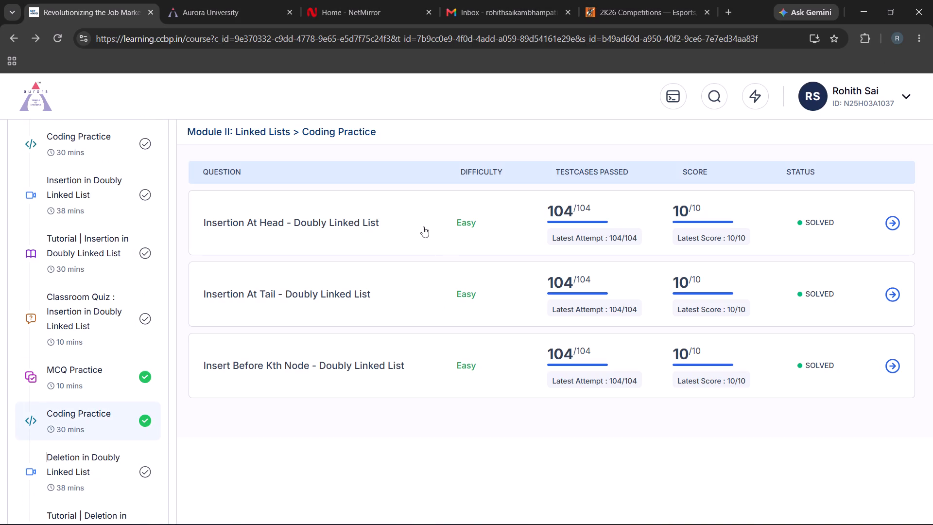
# Open Insertion At Head - Doubly Linked List, reveal its code editor and run the solution on the sample test cases.
pyautogui.click(423, 227)
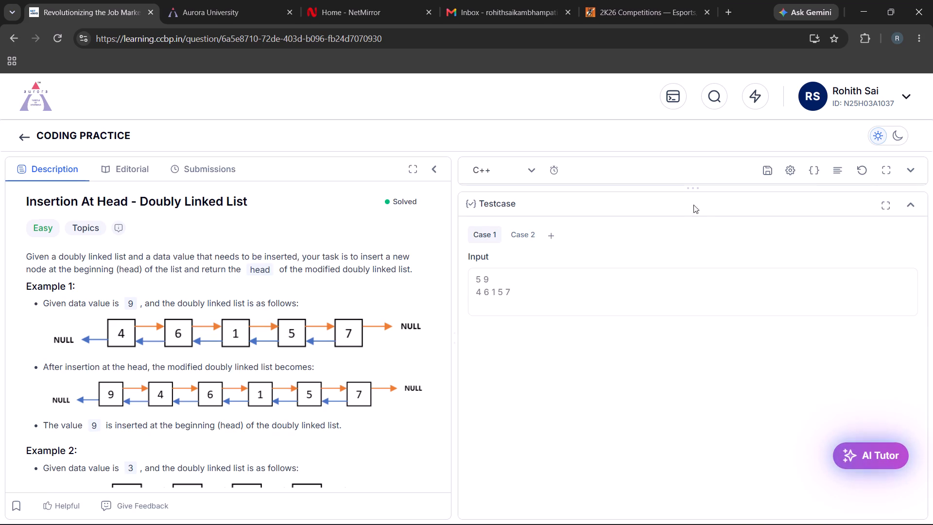
pyautogui.moveTo(689, 184); pyautogui.dragTo(691, 273)
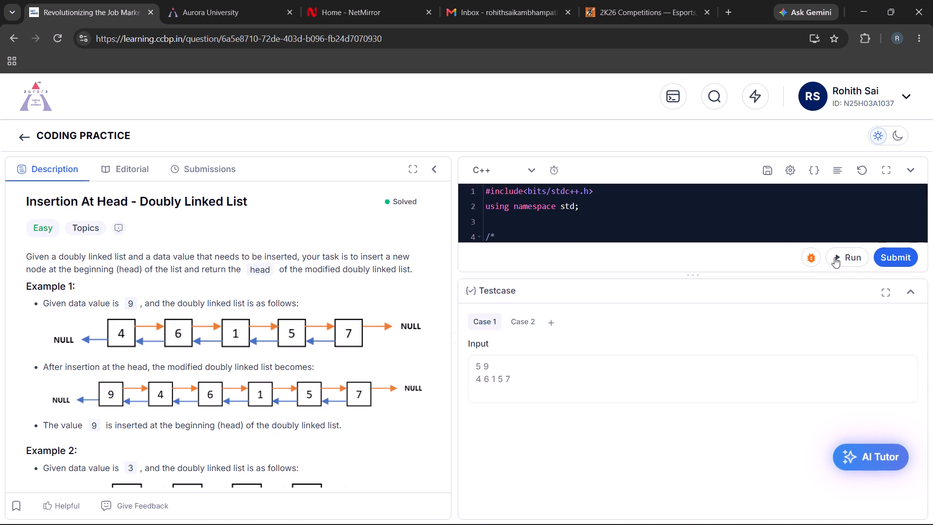
pyautogui.click(834, 257)
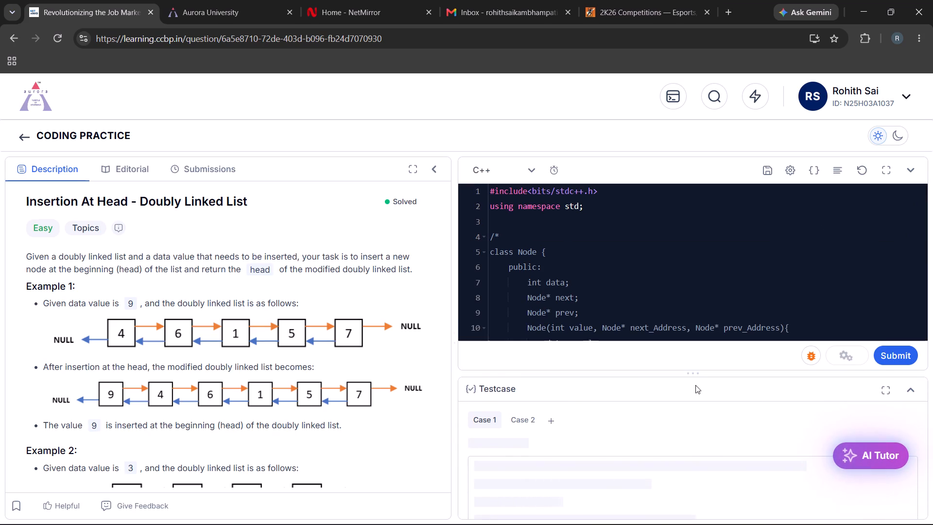
# Enlarge the Testcase area and capture a screenshot of Case 1 with its input, Your Output and Expected output.
pyautogui.moveTo(693, 374); pyautogui.dragTo(684, 191)
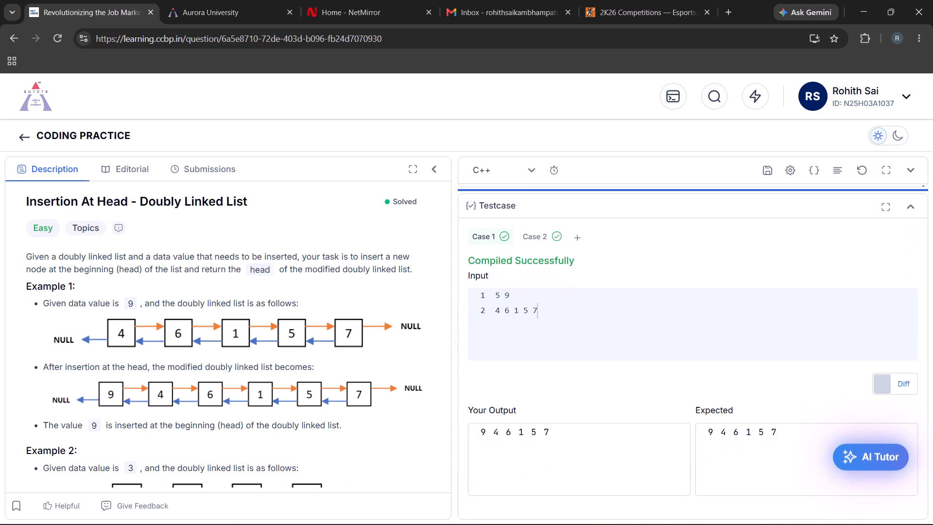
pyautogui.press('Print')
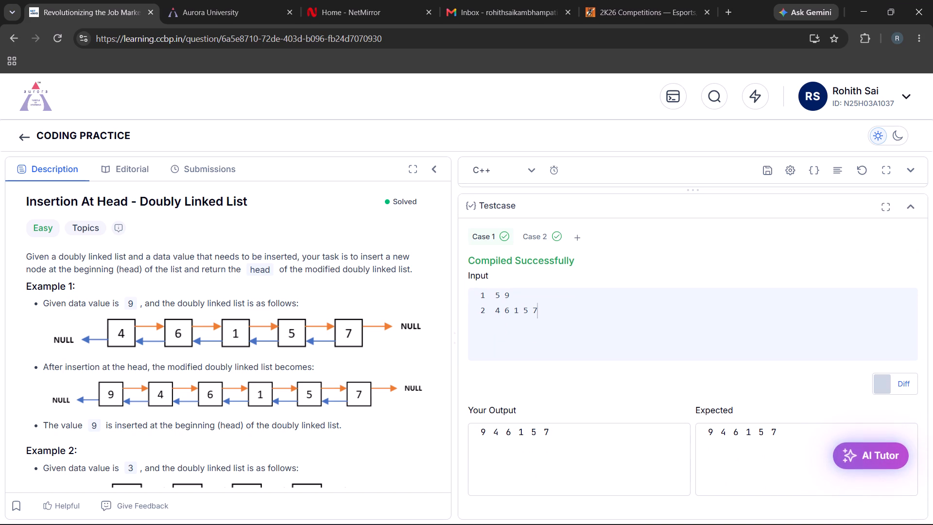
pyautogui.click(443, 73)
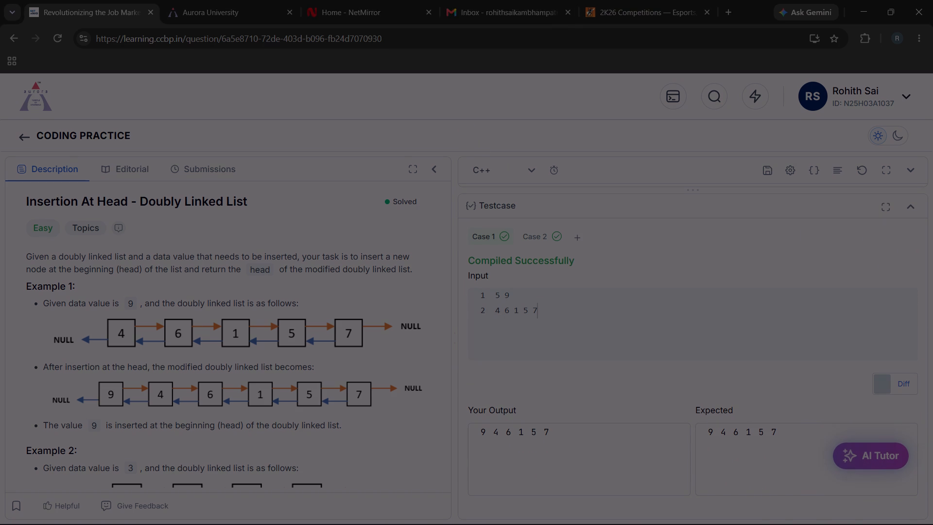
pyautogui.moveTo(447, 75); pyautogui.dragTo(932, 524)
pyautogui.hscroll(1, 518, 100)
pyautogui.scroll(1, 857, 464)
# In lab Report 2, paste the screenshot on a new line below "Double Linked List Insertion at head :" in question 2.2's screenshot section.
pyautogui.hotkey('alt', 'Tab')
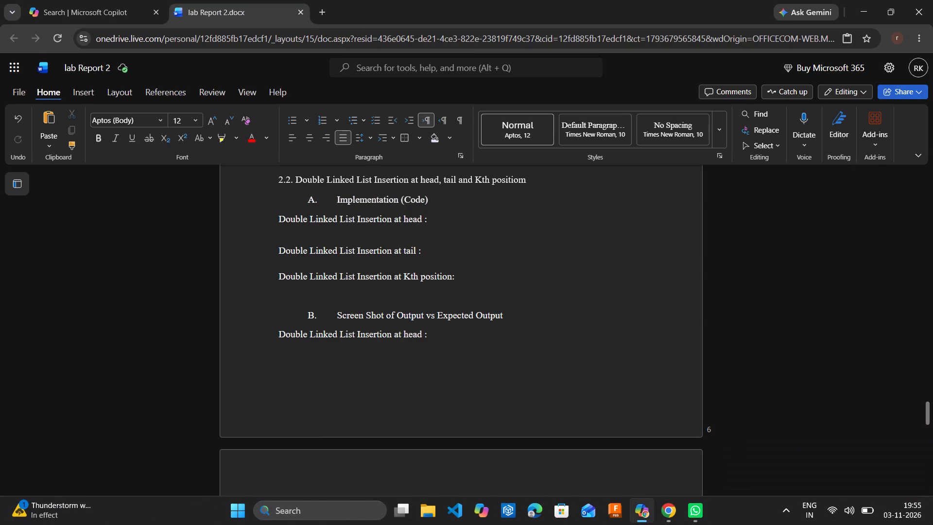
pyautogui.click(439, 333)
pyautogui.press('Return')
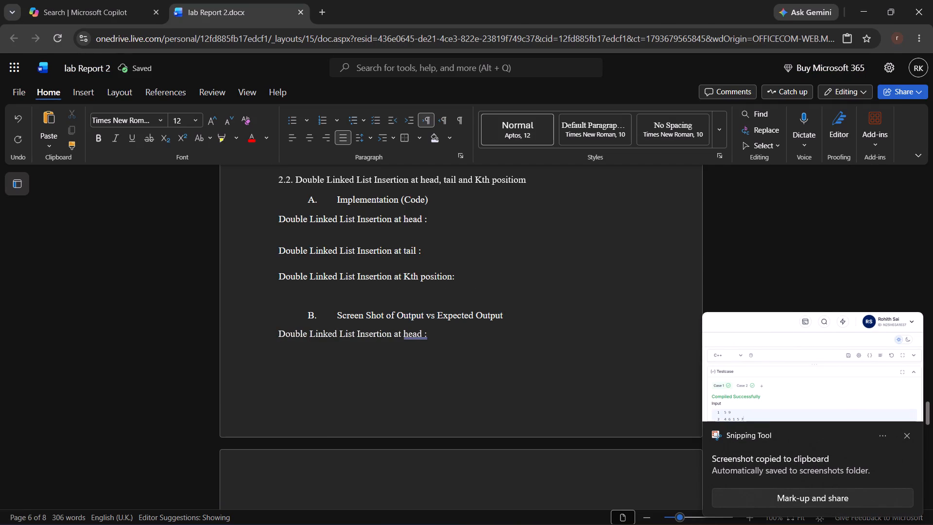
pyautogui.hotkey('ctrl', 'v')
pyautogui.scroll(-1, 439, 333)
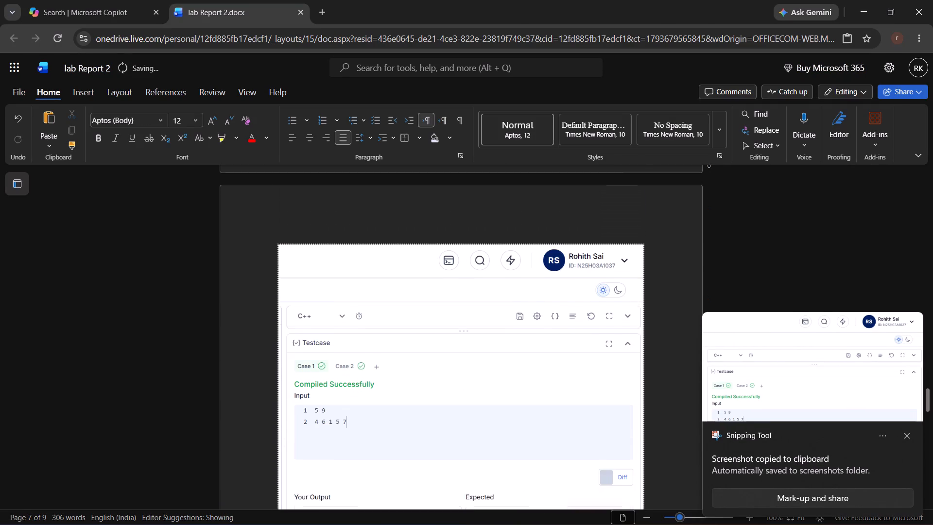
pyautogui.scroll(-2, 439, 333)
# Return to the coding platform, open Insertion At Tail - Doubly Linked List, reveal its code editor and run the solution on the sample test cases.
pyautogui.hotkey('alt', 'Tab')
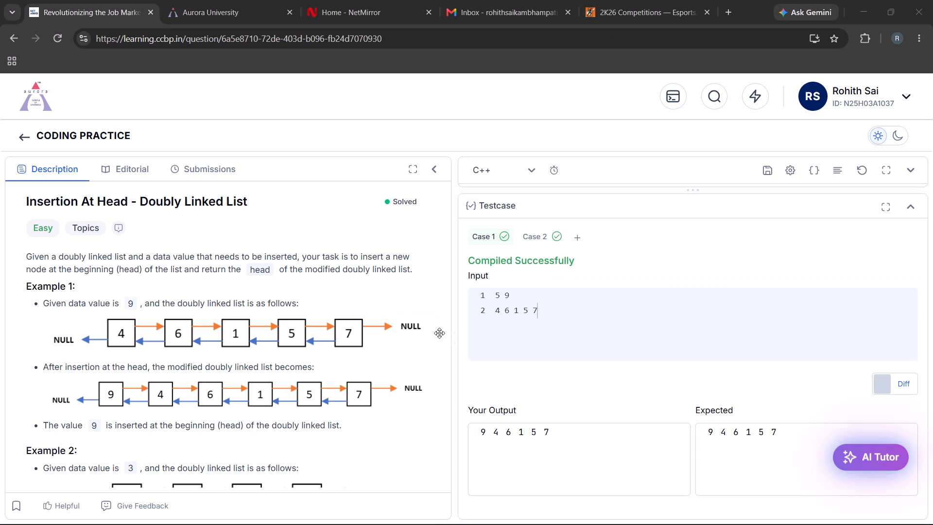
pyautogui.click(24, 135)
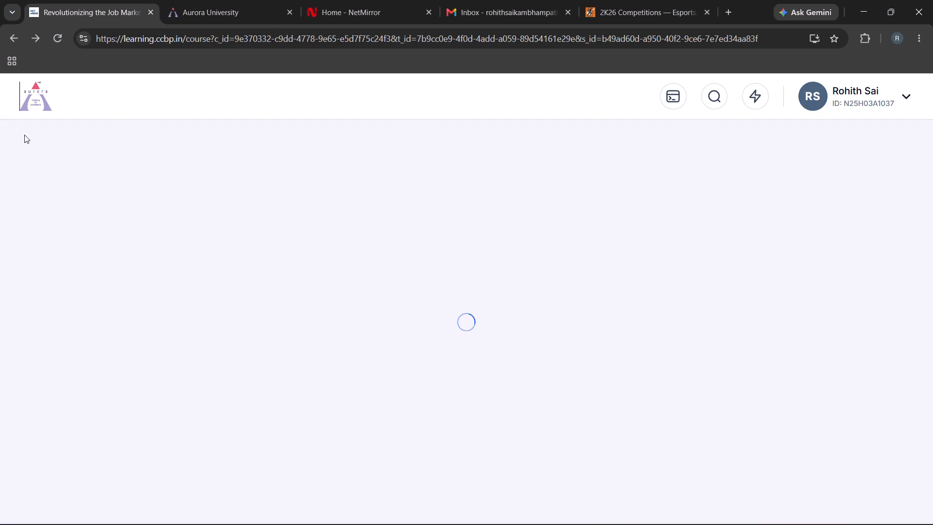
pyautogui.click(475, 310)
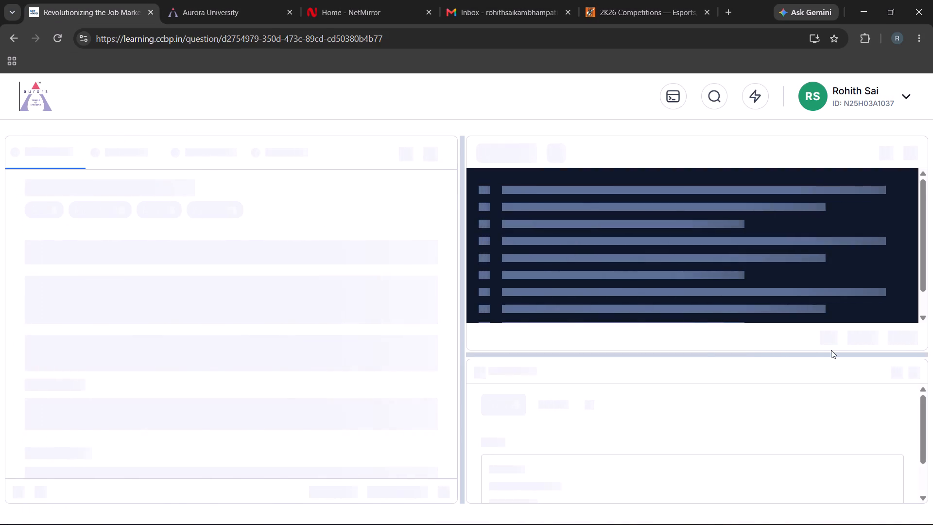
pyautogui.hotkey('alt', 'Tab')
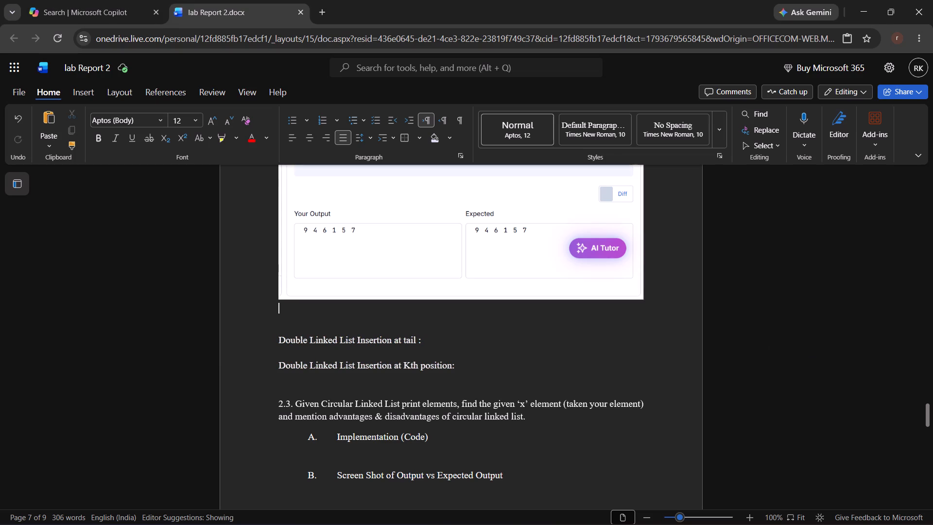
pyautogui.scroll(3, 553, 379)
pyautogui.scroll(-1, 553, 379)
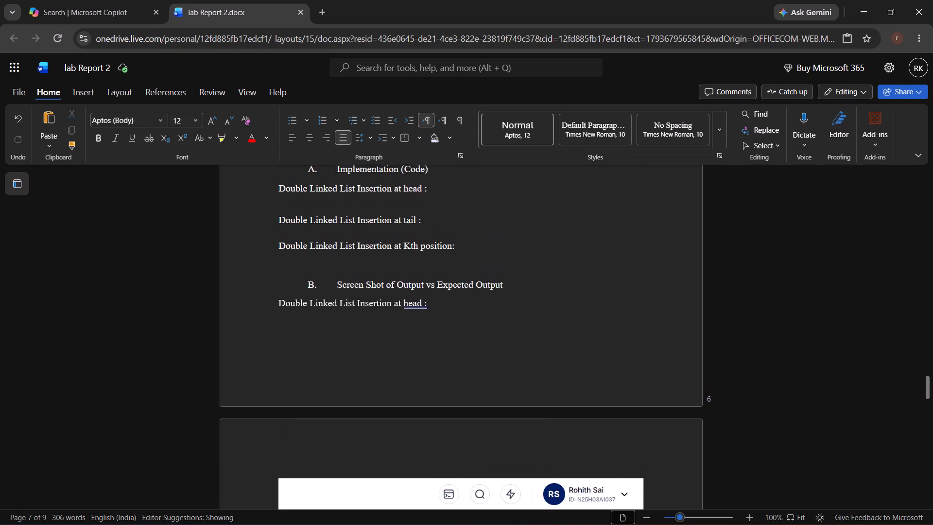
pyautogui.scroll(-1, 553, 379)
pyautogui.hotkey('alt', 'Tab')
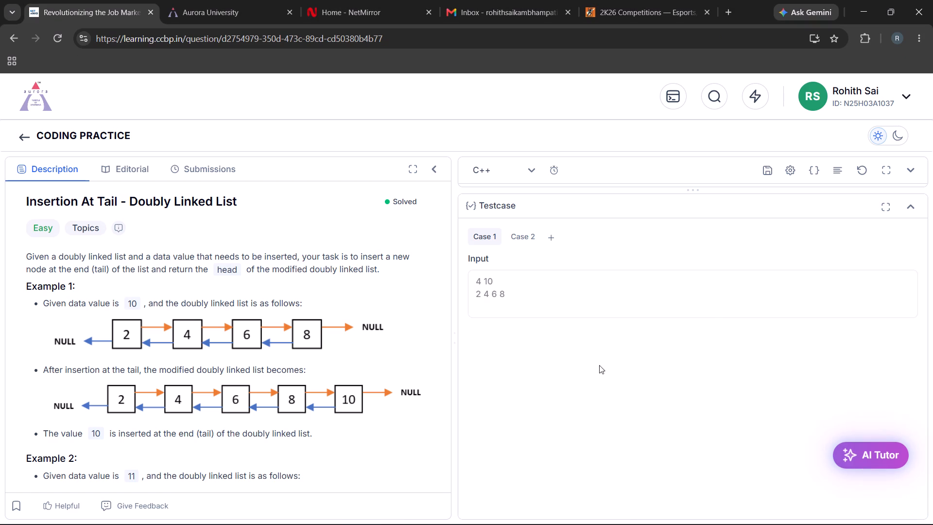
pyautogui.moveTo(699, 191); pyautogui.dragTo(698, 524)
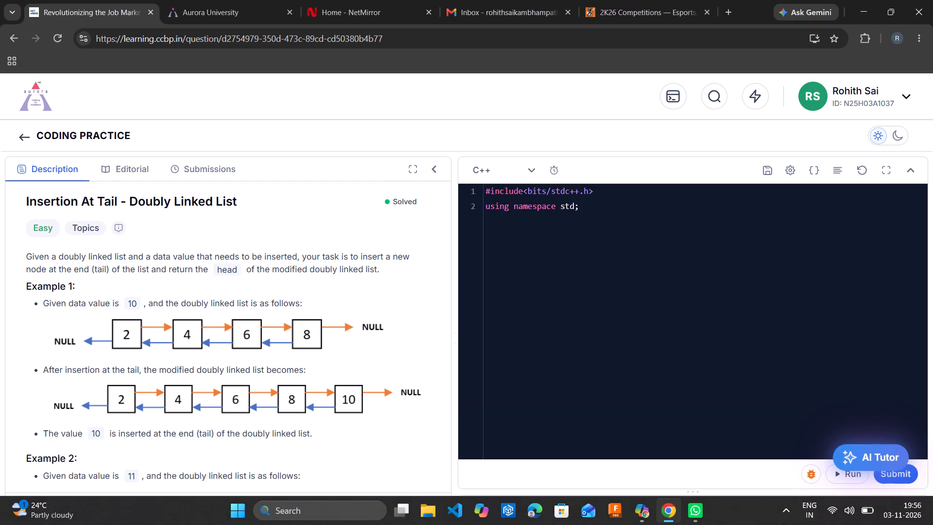
pyautogui.click(833, 473)
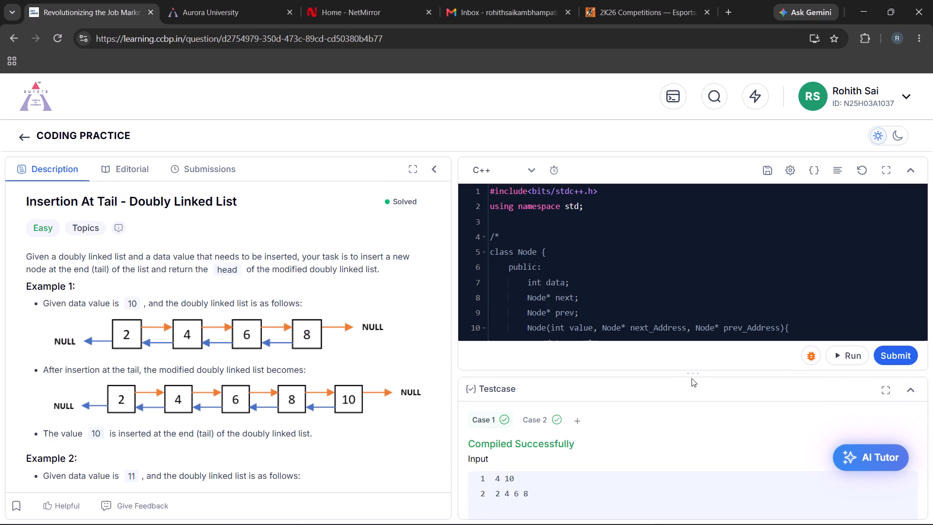
# Enlarge the Testcase area and capture a screenshot of Case 1 with its input, Your Output and Expected output.
pyautogui.moveTo(692, 373); pyautogui.dragTo(666, 185)
pyautogui.press('Print')
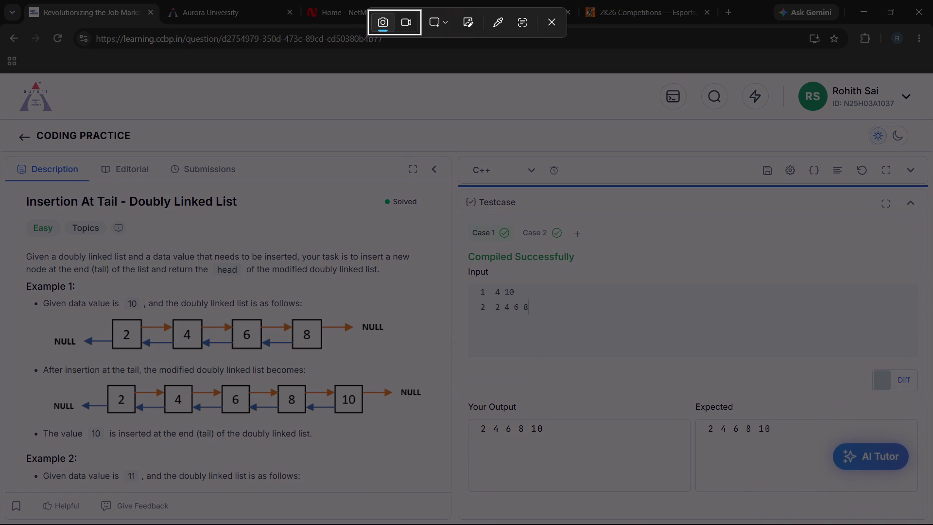
pyautogui.moveTo(448, 75); pyautogui.dragTo(932, 476)
pyautogui.hscroll(1, 593, 125)
pyautogui.scroll(1, 689, 223)
pyautogui.hscroll(1, 791, 302)
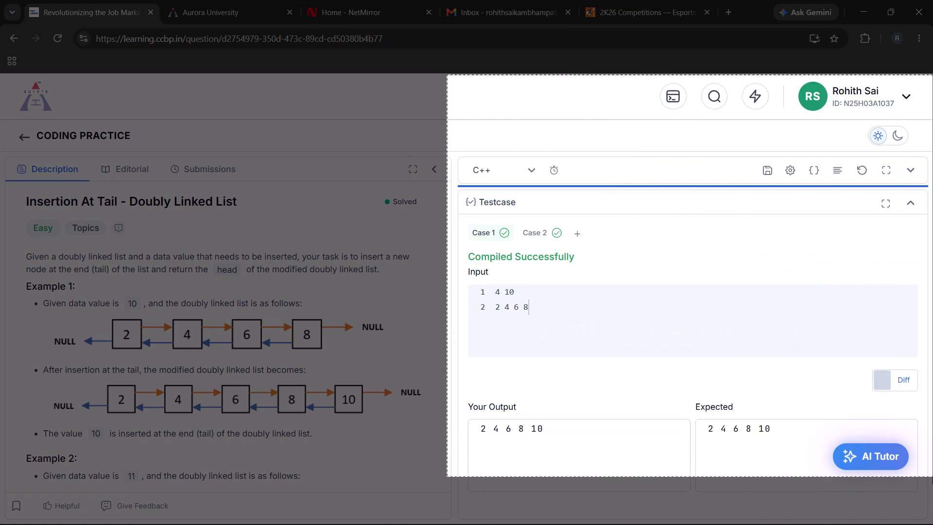
pyautogui.moveTo(932, 476); pyautogui.dragTo(932, 524)
pyautogui.scroll(1, 932, 524)
# In lab Report 2, paste the screenshot on a new line below "Double Linked List Insertion at tail :".
pyautogui.hotkey('alt', 'Tab')
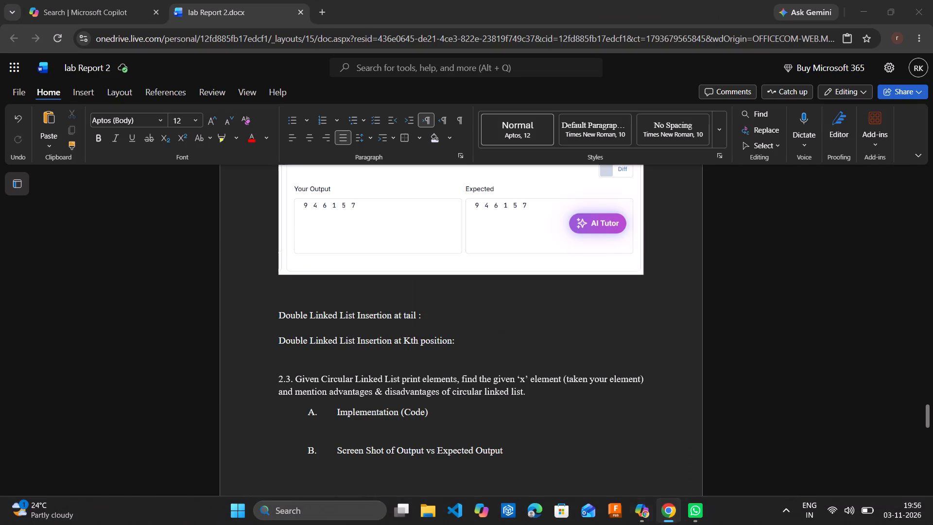
pyautogui.click(434, 317)
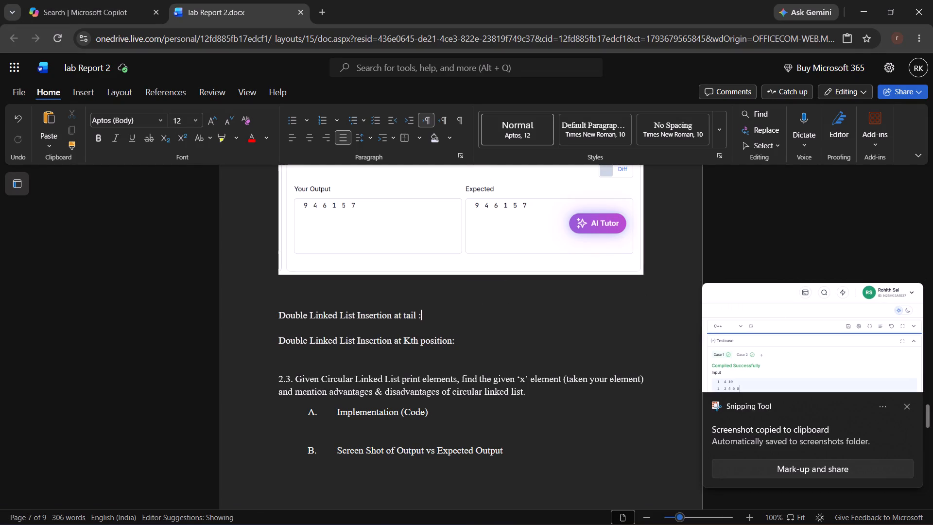
pyautogui.press('Return')
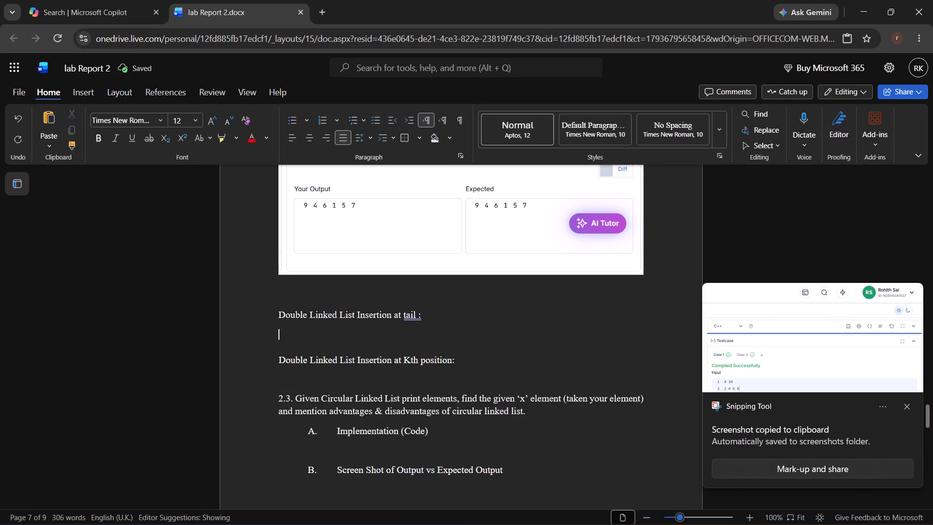
pyautogui.hotkey('ctrl', 'v')
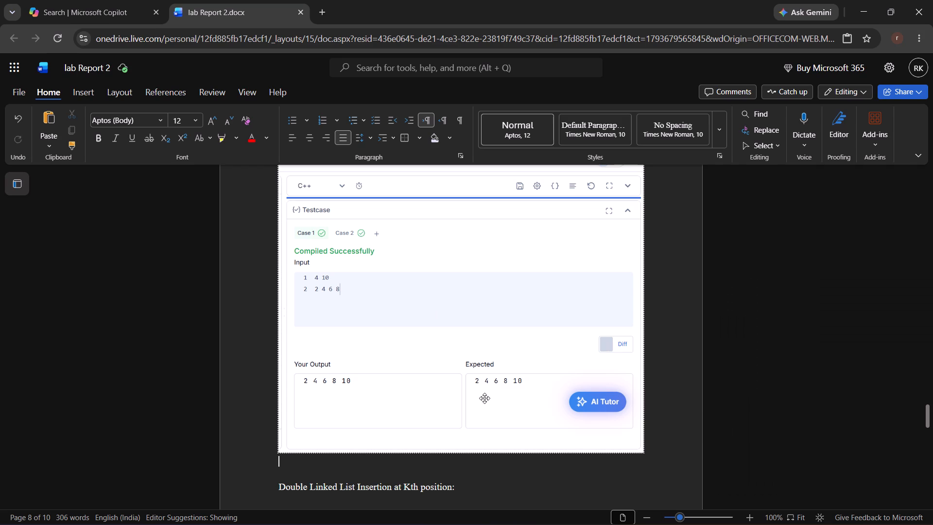
# Add a new line below "Double Linked List Insertion at Kth position:" in question 2.2's screenshot section.
pyautogui.scroll(-3, 484, 398)
pyautogui.click(472, 309)
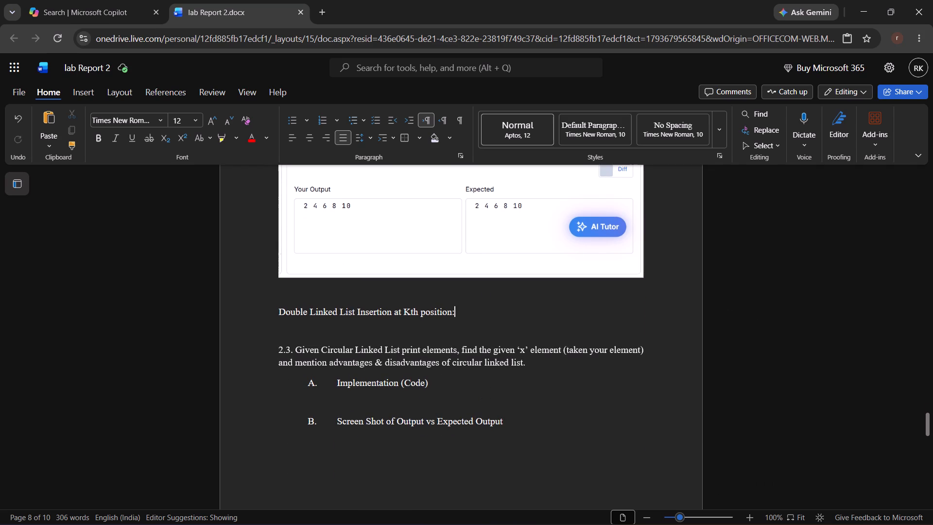
pyautogui.press('Return')
# Return to the coding platform, open Insert Before Kth Node - Doubly Linked List, reveal its code editor and run the solution.
pyautogui.hotkey('alt', 'Tab')
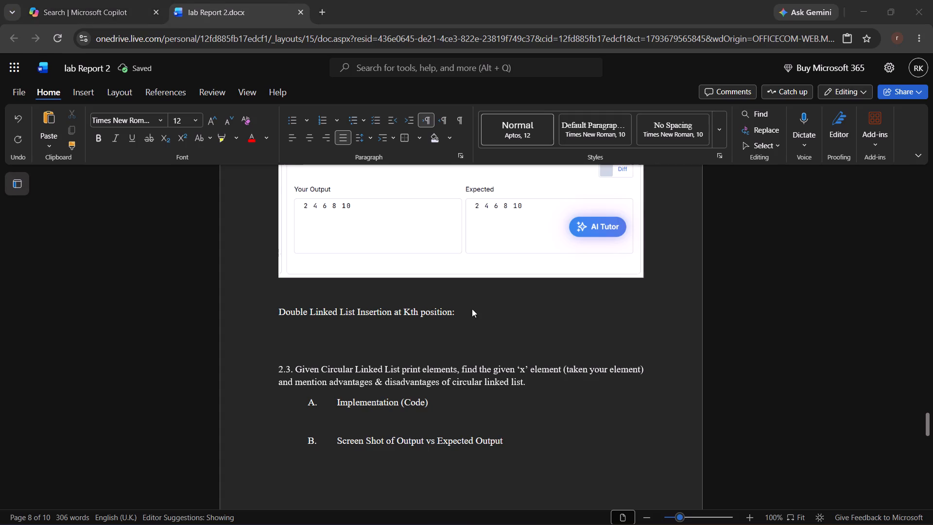
pyautogui.click(28, 135)
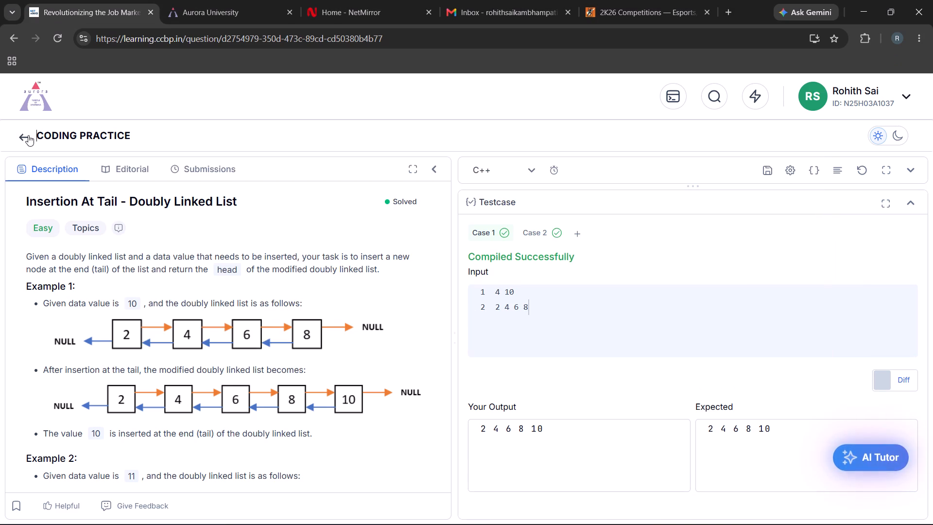
pyautogui.hotkey('alt', 'Tab')
pyautogui.hotkey('alt', 'Tab')
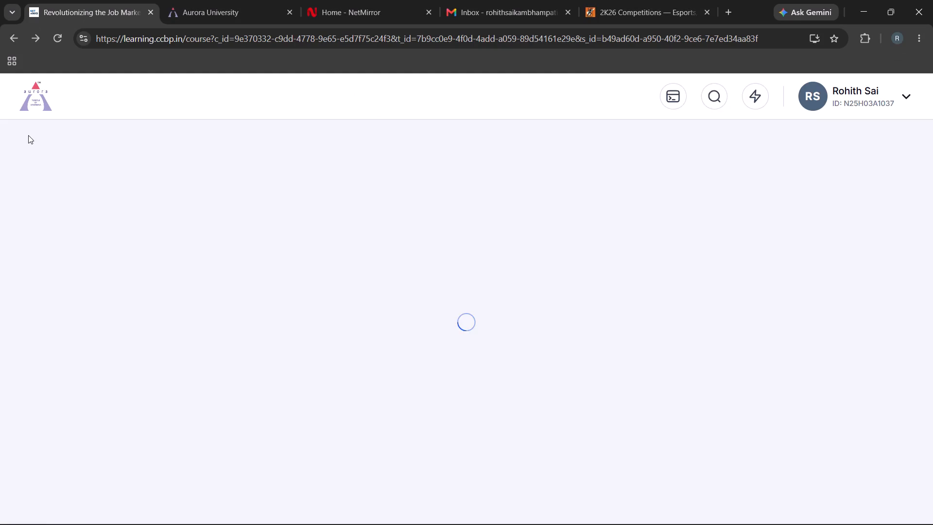
pyautogui.click(436, 370)
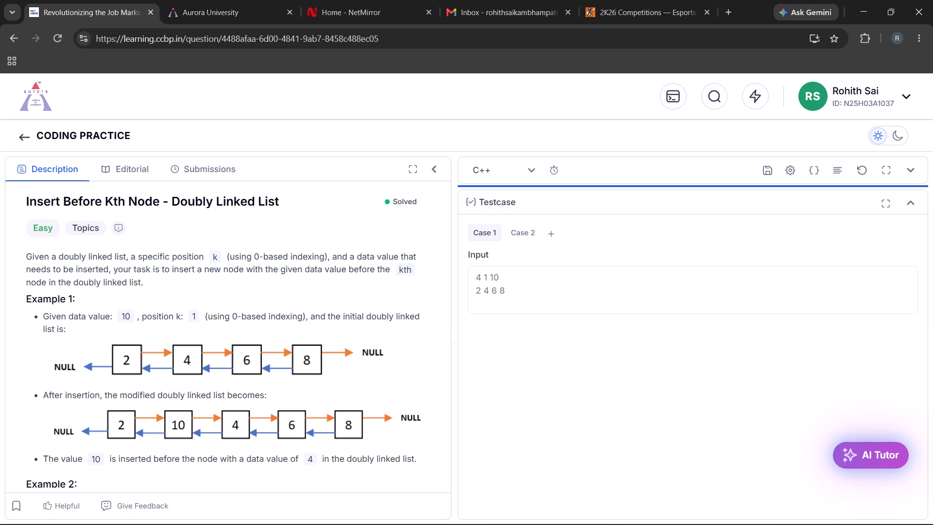
pyautogui.moveTo(697, 188); pyautogui.dragTo(678, 353)
pyautogui.click(839, 341)
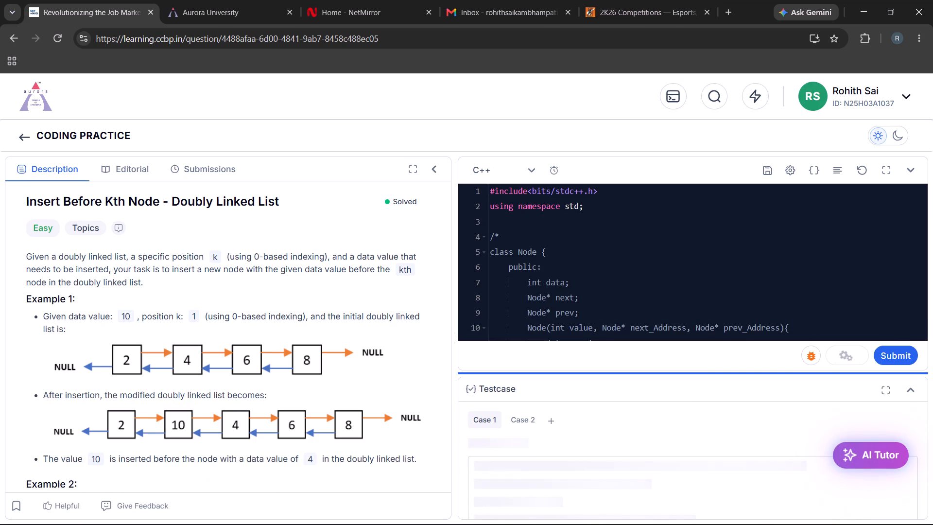
# Enlarge the Testcase area and capture a screenshot of Case 1 with its input, Your Output and Expected output.
pyautogui.moveTo(691, 373); pyautogui.dragTo(679, 211)
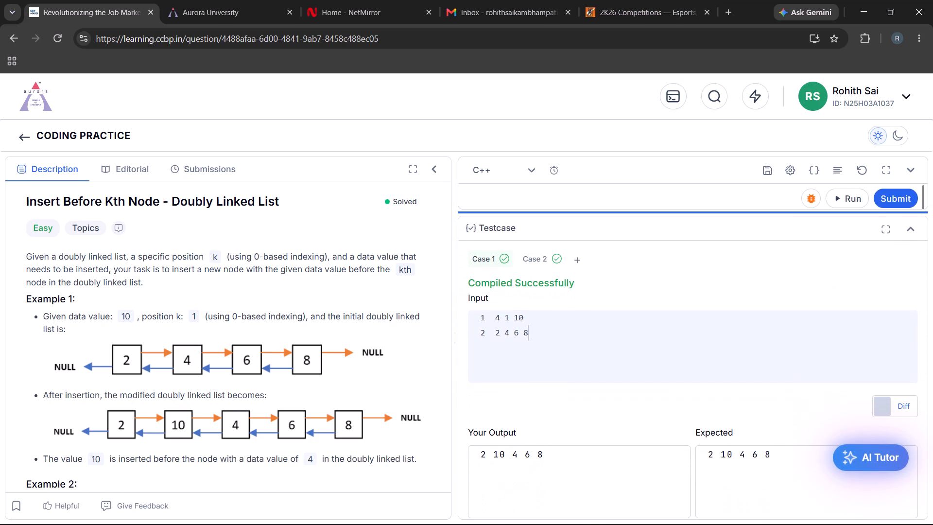
pyautogui.press('Print')
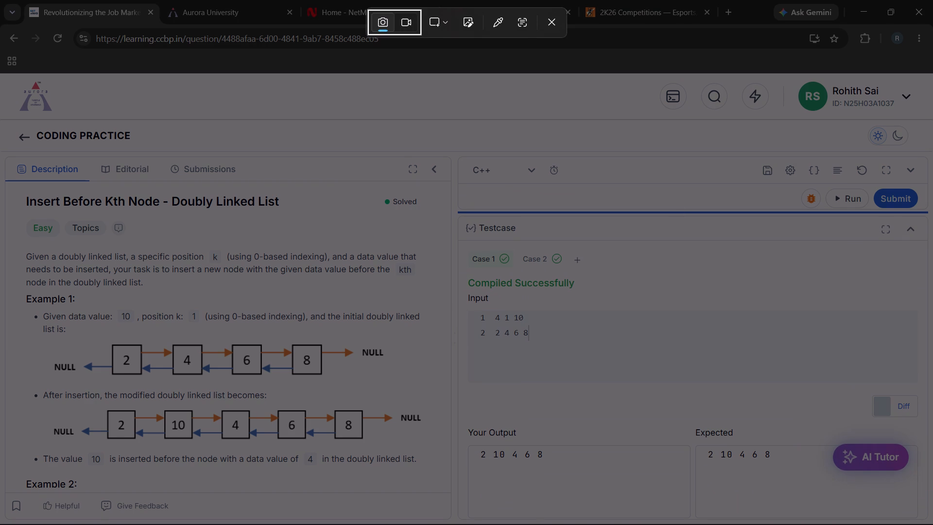
pyautogui.moveTo(450, 76); pyautogui.dragTo(932, 524)
pyautogui.hscroll(1, 747, 184)
pyautogui.scroll(1, 899, 310)
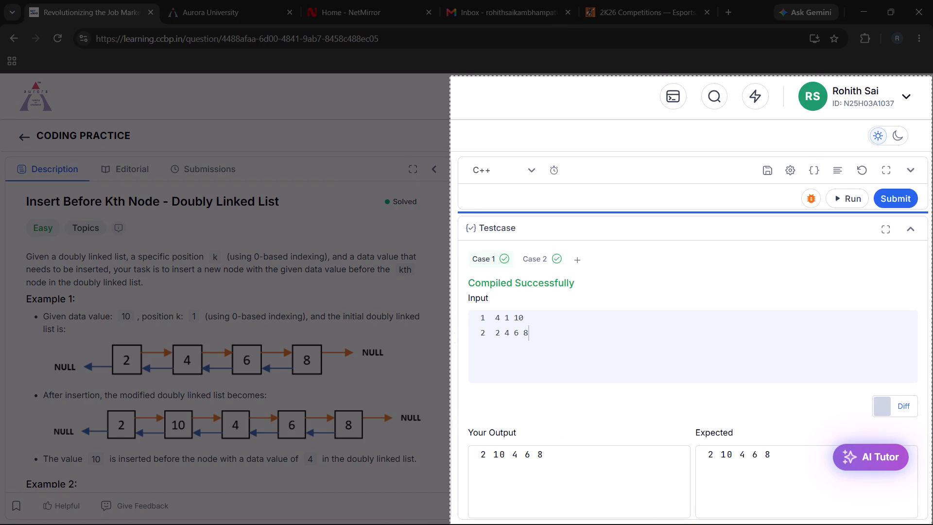
pyautogui.moveTo(932, 524); pyautogui.dragTo(932, 524)
# In lab Report 2, paste the screenshot on the empty line below "Double Linked List Insertion at Kth position:" and review its placement.
pyautogui.hotkey('alt', 'Tab')
pyautogui.hotkey('ctrl', 'v')
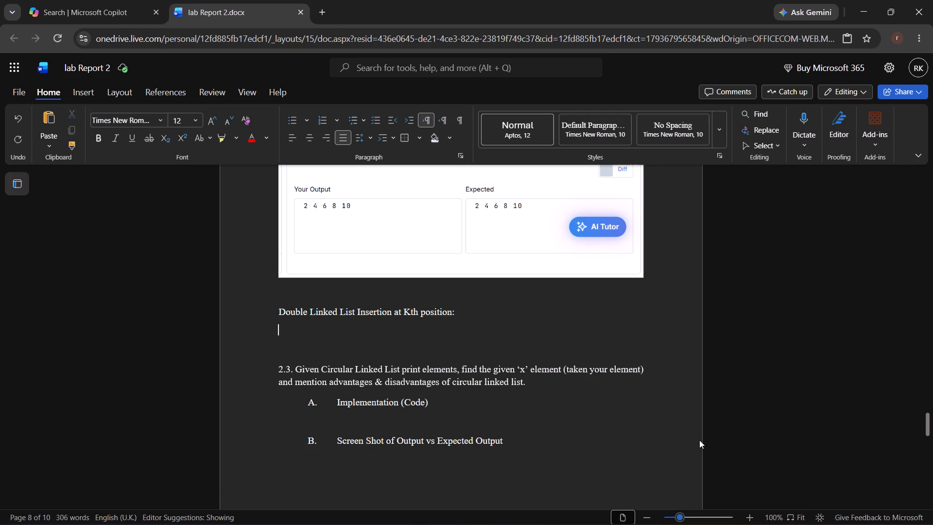
pyautogui.scroll(-3, 556, 413)
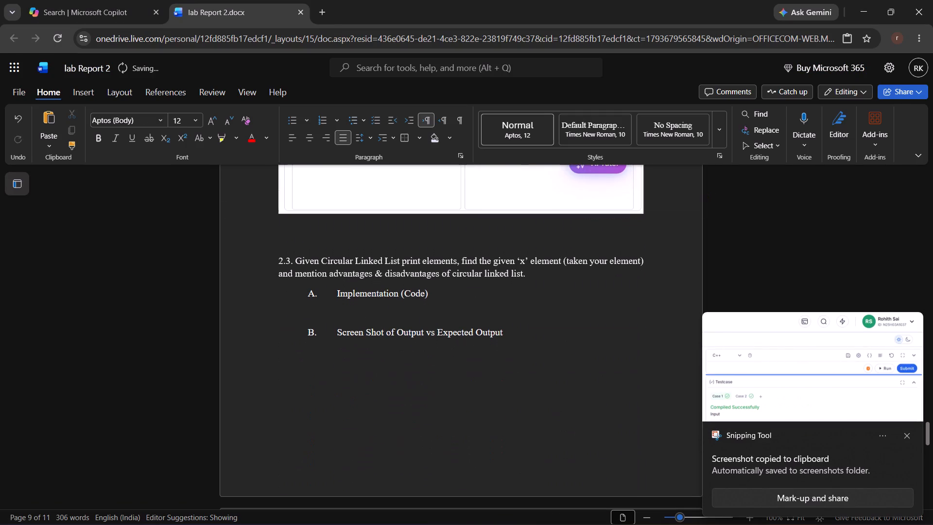
pyautogui.scroll(-6, 556, 413)
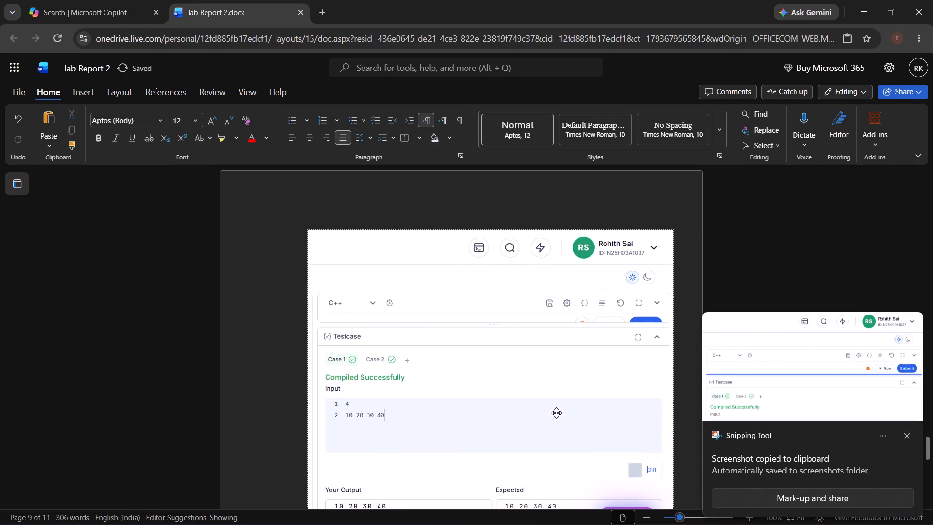
pyautogui.scroll(-1, 556, 413)
pyautogui.scroll(2, 556, 413)
pyautogui.scroll(-2, 556, 413)
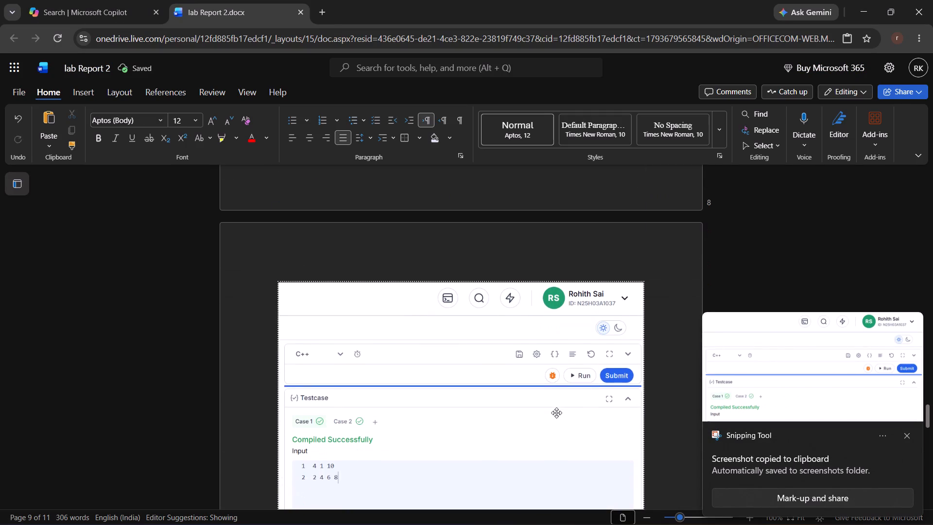
pyautogui.scroll(-1, 556, 413)
# Return to the coding platform and open Circular Linked List Traversal from the Coding Practice that follows the Circular Linked List lessons.
pyautogui.hotkey('alt', 'Tab')
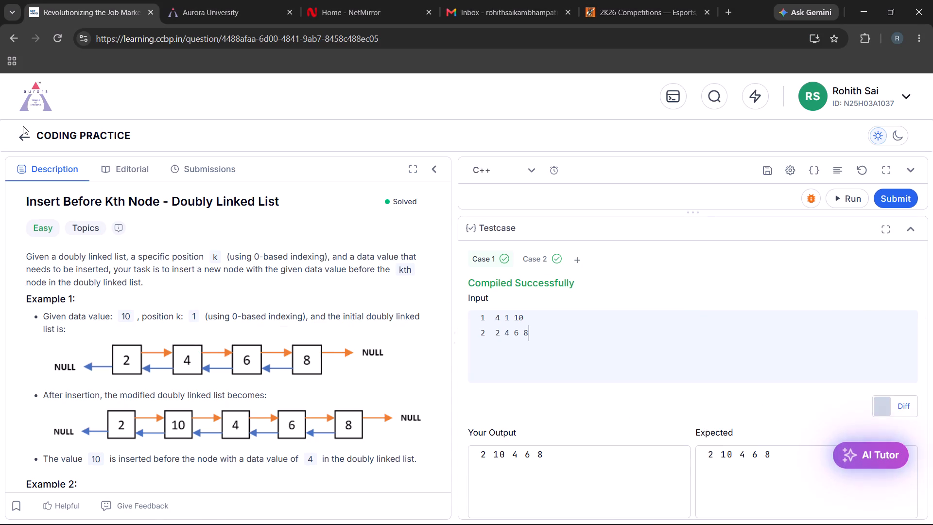
pyautogui.click(24, 134)
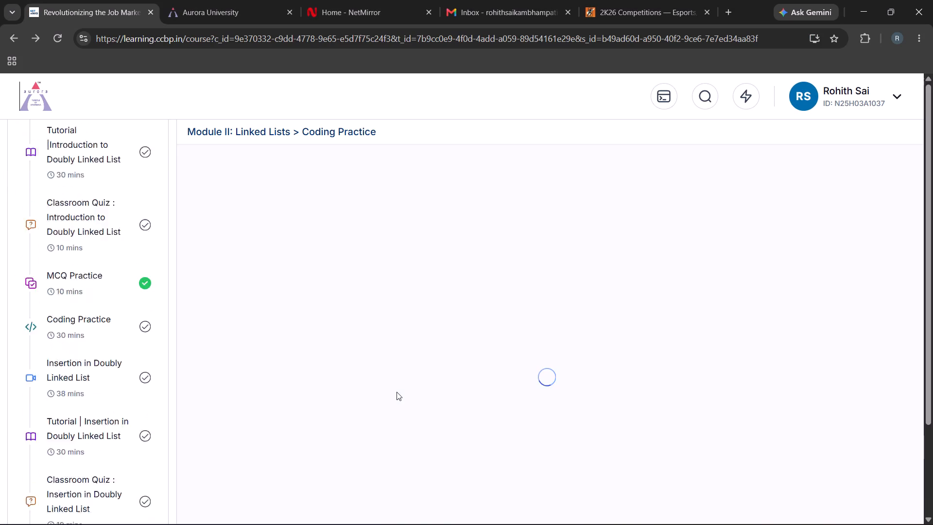
pyautogui.scroll(-2, 78, 390)
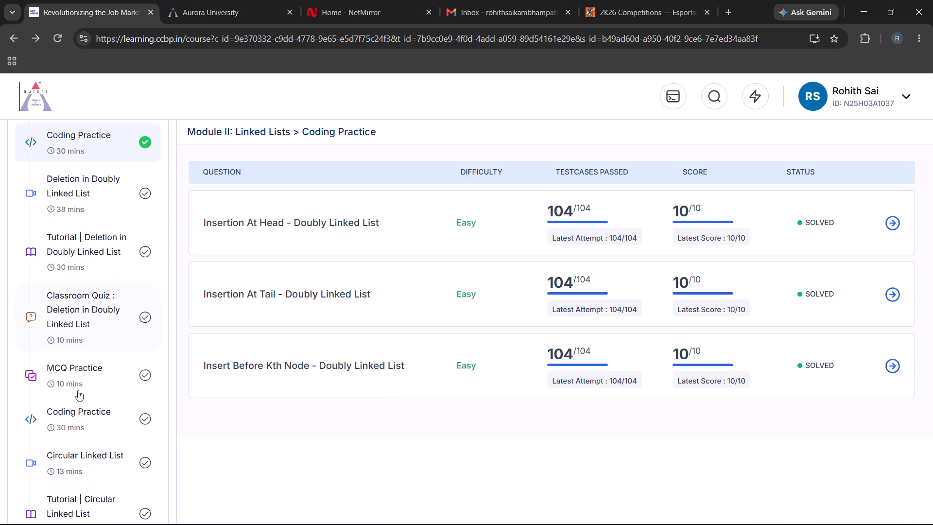
pyautogui.click(114, 387)
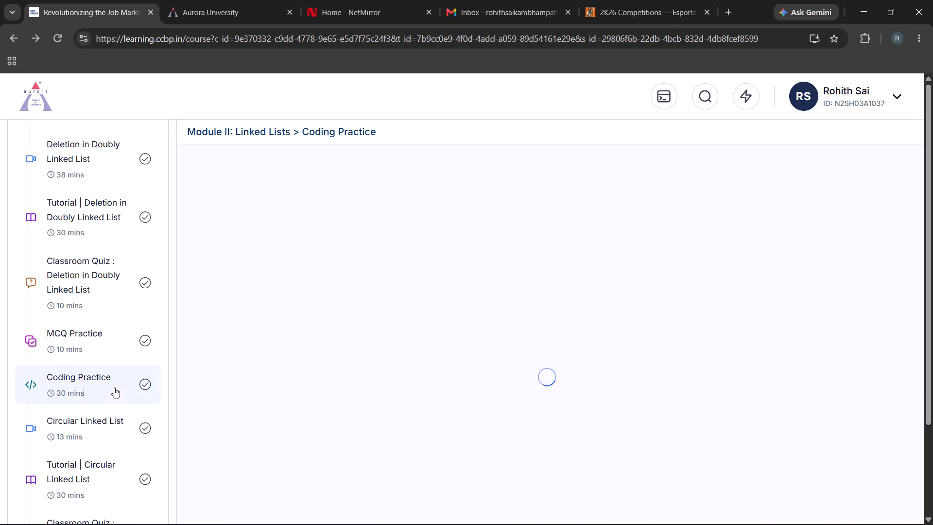
pyautogui.scroll(-4, 114, 387)
pyautogui.click(114, 387)
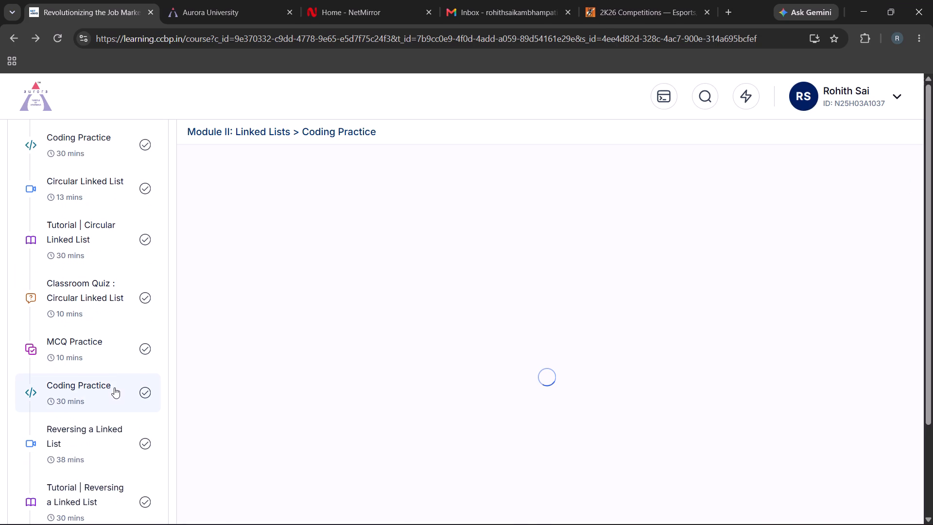
pyautogui.click(426, 274)
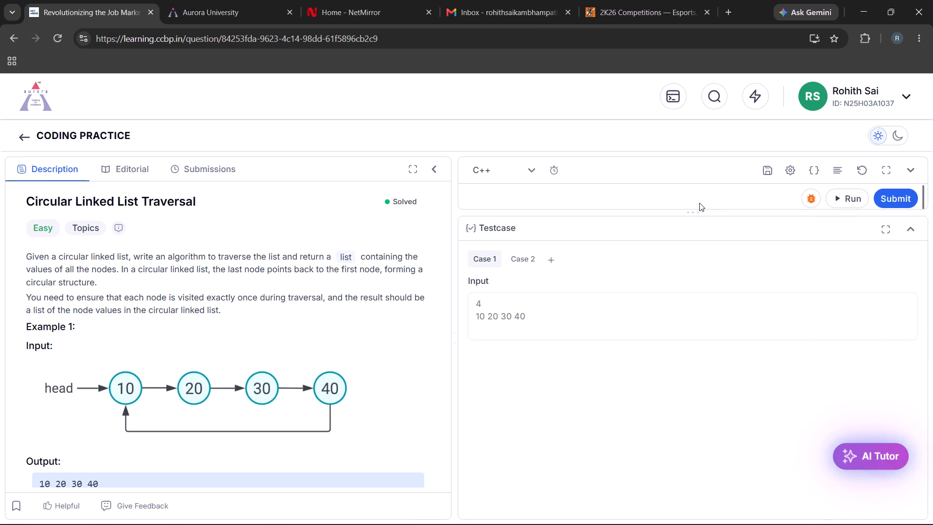
# Reveal the code editor of Circular Linked List Traversal and copy the entire C++ solution.
pyautogui.moveTo(691, 213); pyautogui.dragTo(676, 524)
pyautogui.click(686, 369)
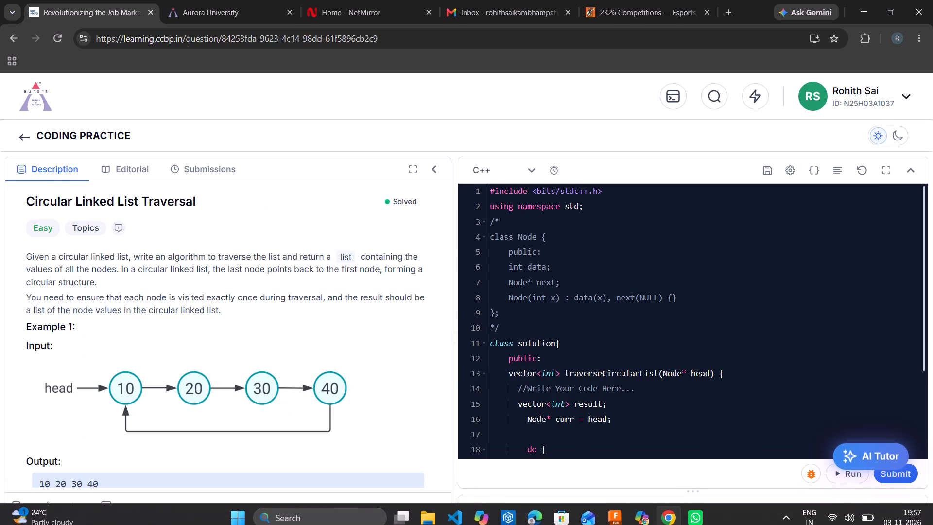
pyautogui.hotkey('ctrl', 'a')
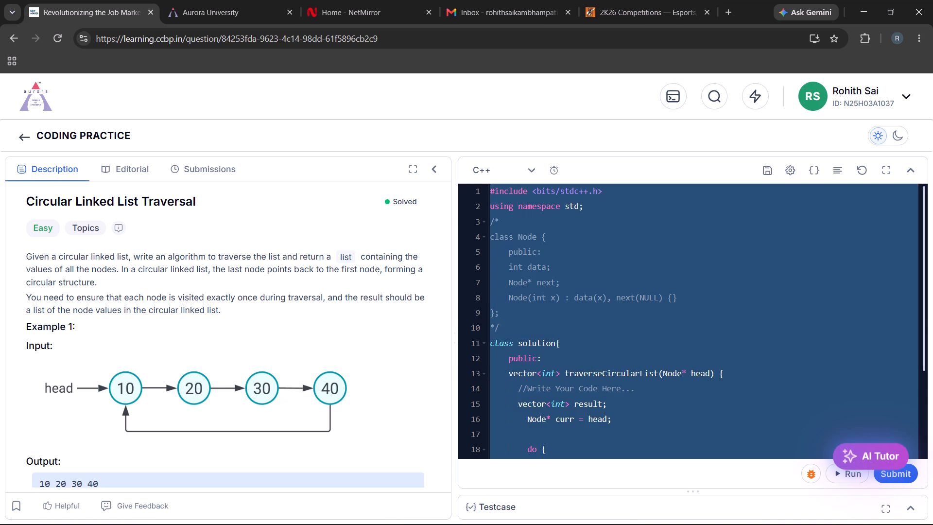
pyautogui.hotkey('ctrl', 'c')
# Switch back to lab Report 2 and add two blank lines below "Double Linked List Insertion at Kth position:".
pyautogui.click(644, 507)
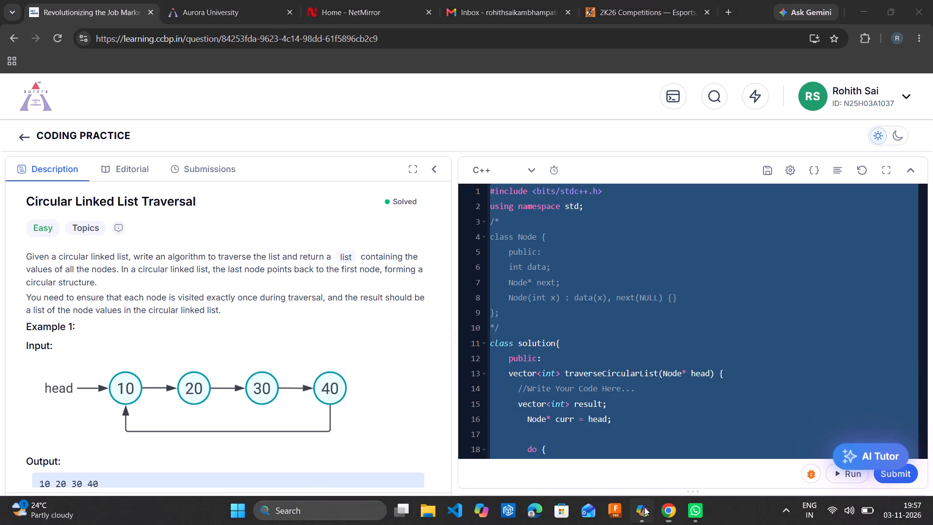
pyautogui.scroll(3, 464, 388)
pyautogui.scroll(-1, 464, 388)
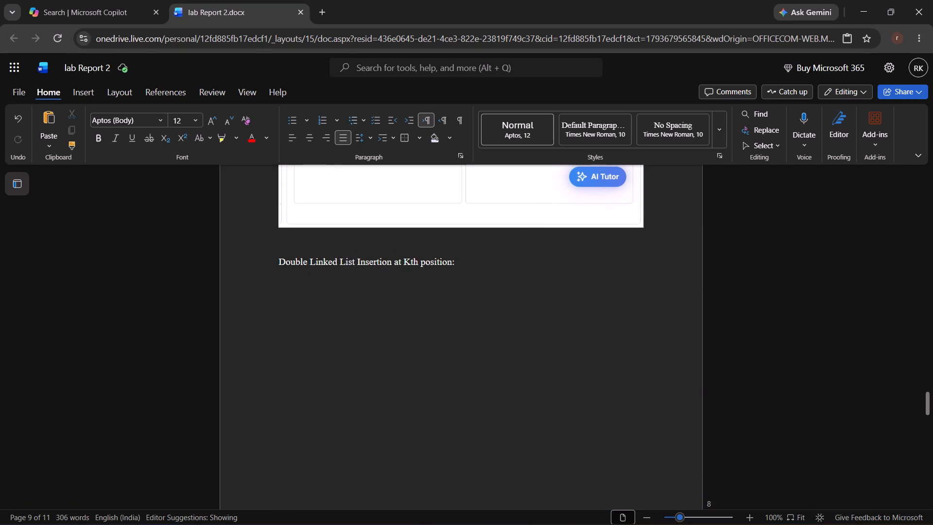
pyautogui.click(466, 266)
pyautogui.press('Return')
pyautogui.press('Return')
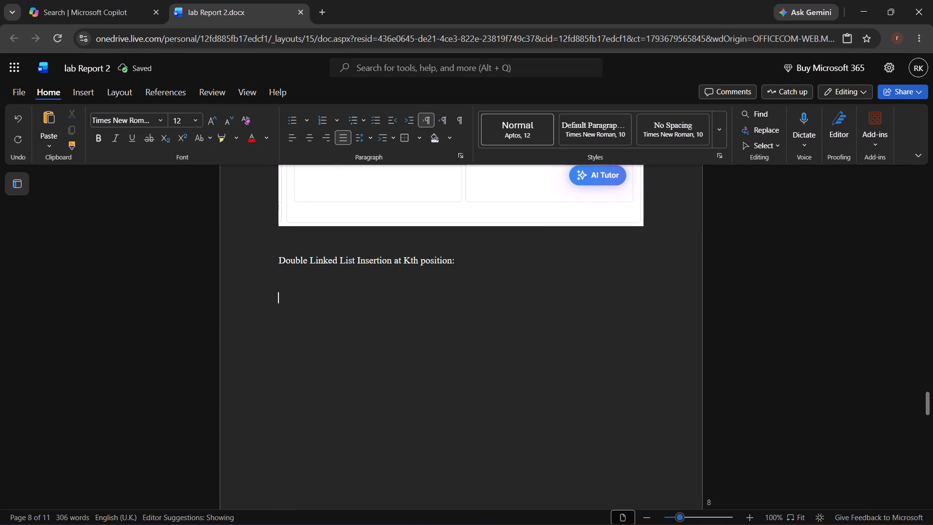
# Paste the copied traversal code on an unnumbered line below "Implementation (Code)" in question 2.3 and review it.
pyautogui.scroll(-7, 429, 318)
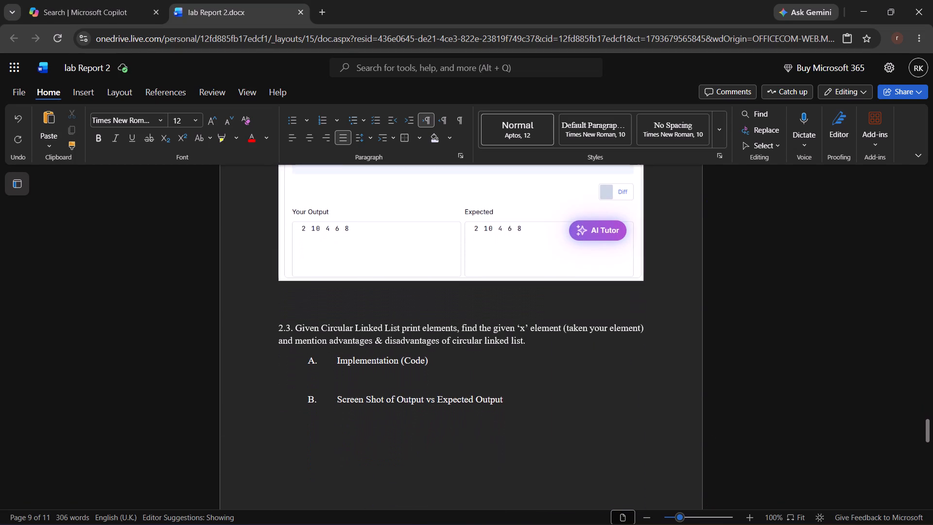
pyautogui.click(434, 362)
pyautogui.press('Return')
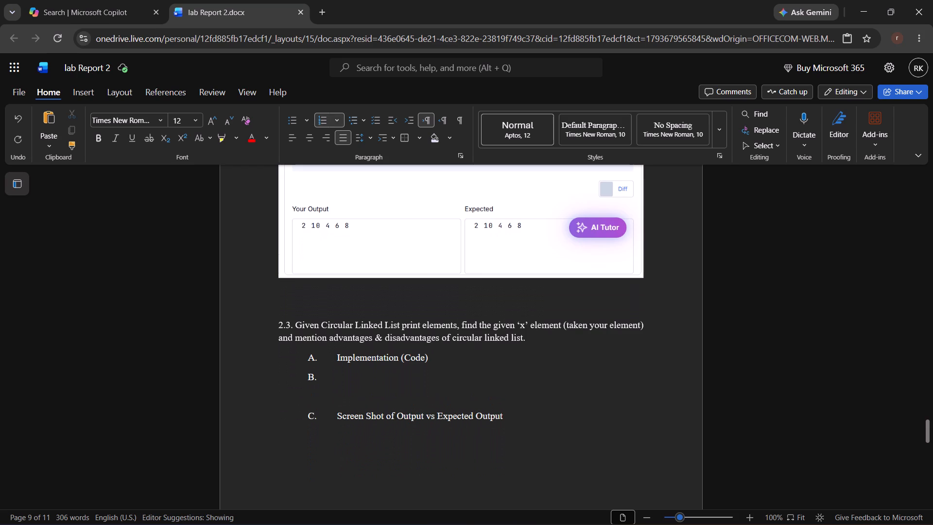
pyautogui.press('BackSpace')
pyautogui.press('Return')
pyautogui.press('BackSpace')
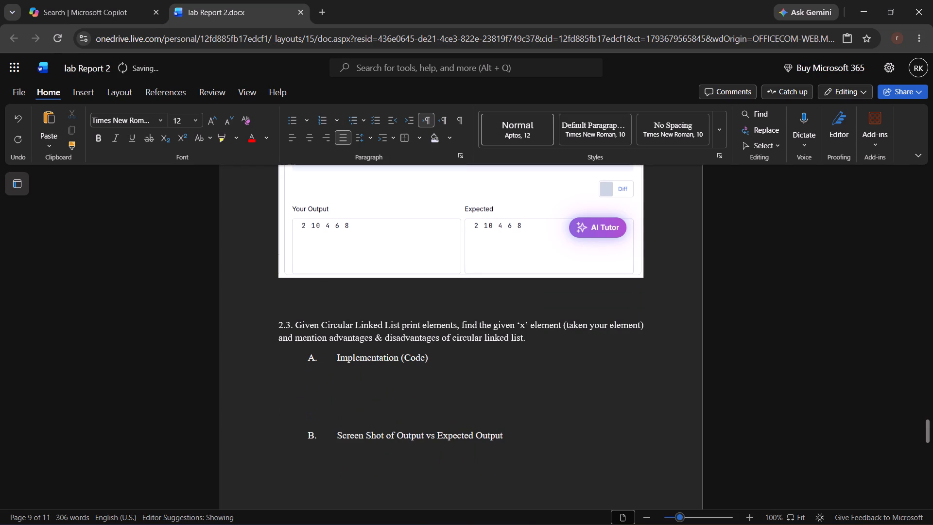
pyautogui.hotkey('ctrl', 'v')
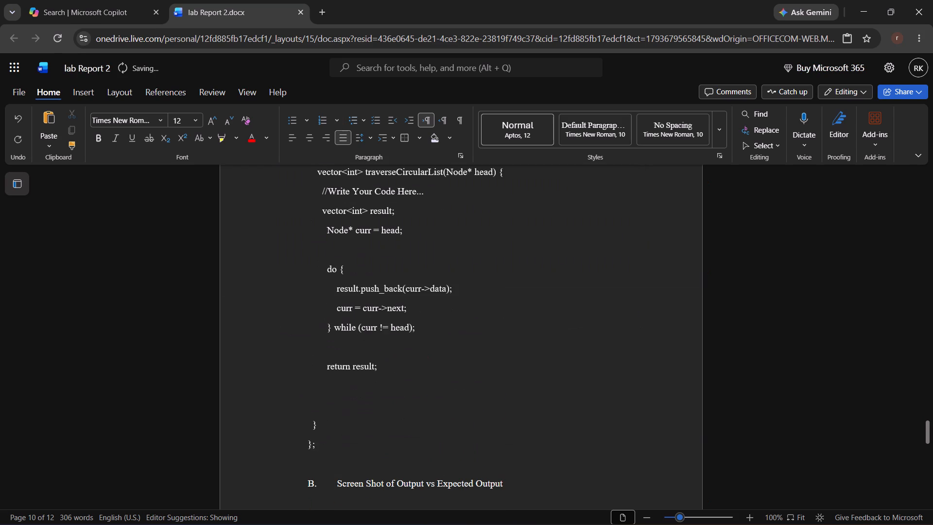
pyautogui.scroll(-5, 346, 464)
pyautogui.scroll(7, 346, 464)
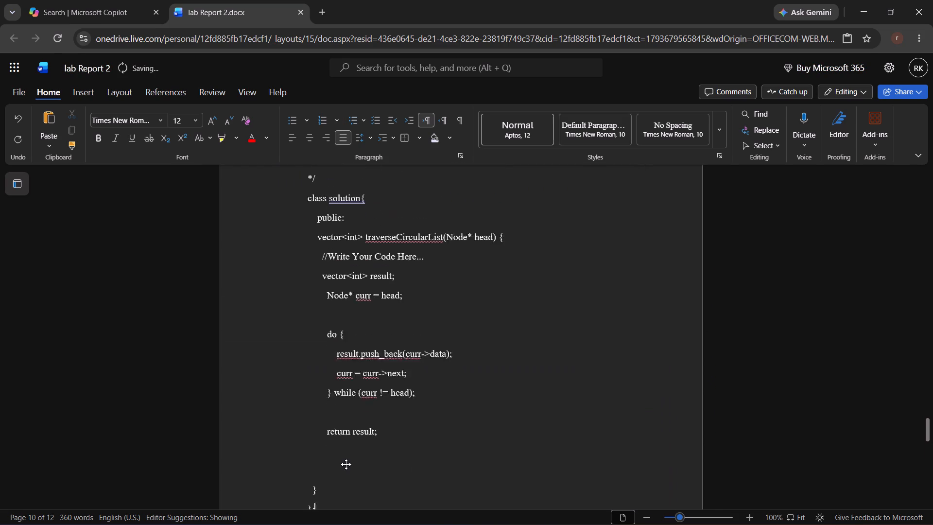
# Check the code headings of question 2.1 in lab Report 2 and return to the coding platform's Linked Lists lesson list.
pyautogui.scroll(13, 346, 464)
pyautogui.scroll(-1, 346, 464)
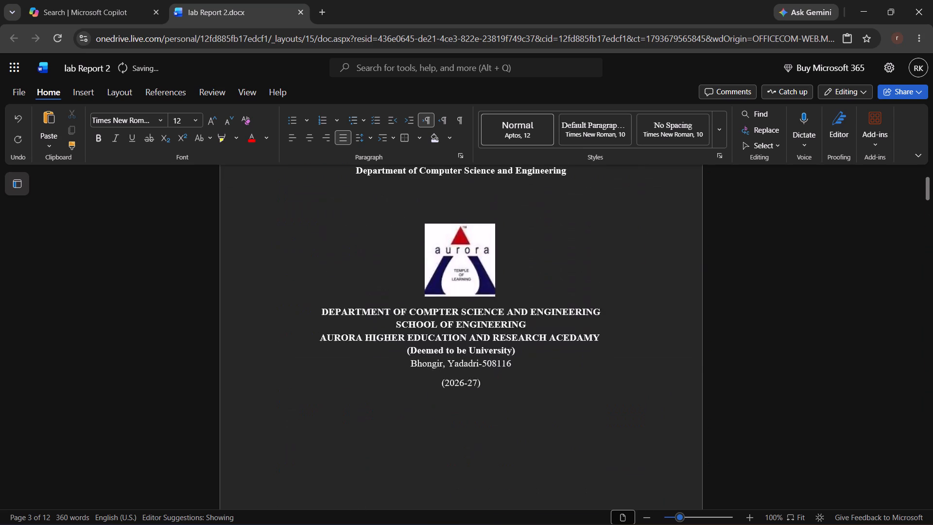
pyautogui.scroll(-10, 346, 464)
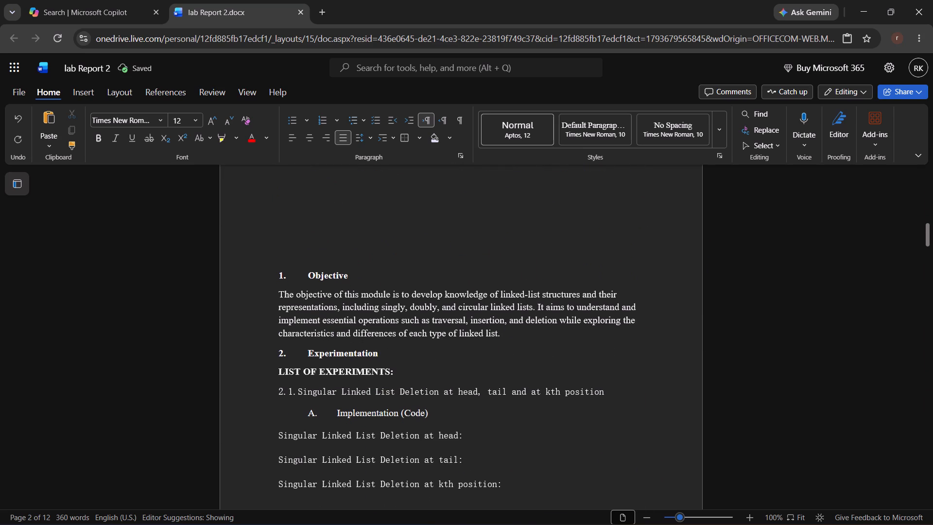
pyautogui.scroll(-2, 346, 464)
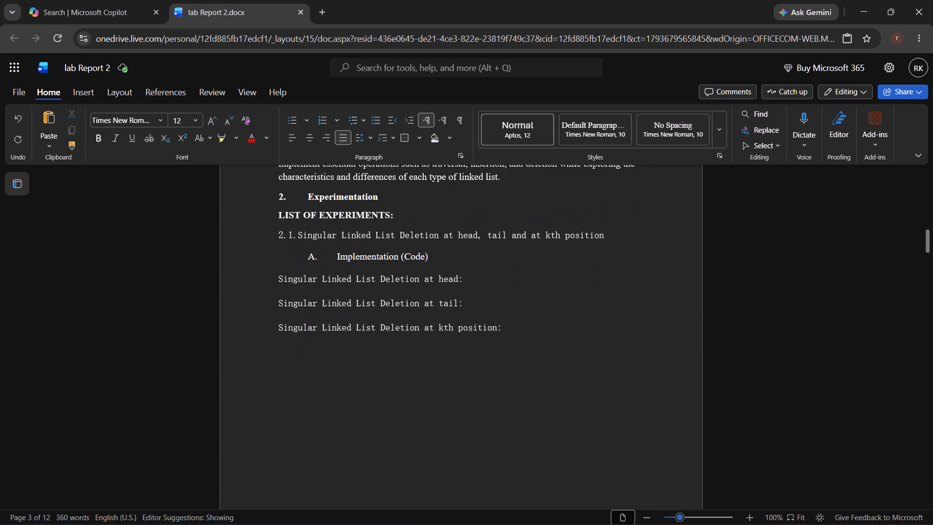
pyautogui.hotkey('alt', 'Tab')
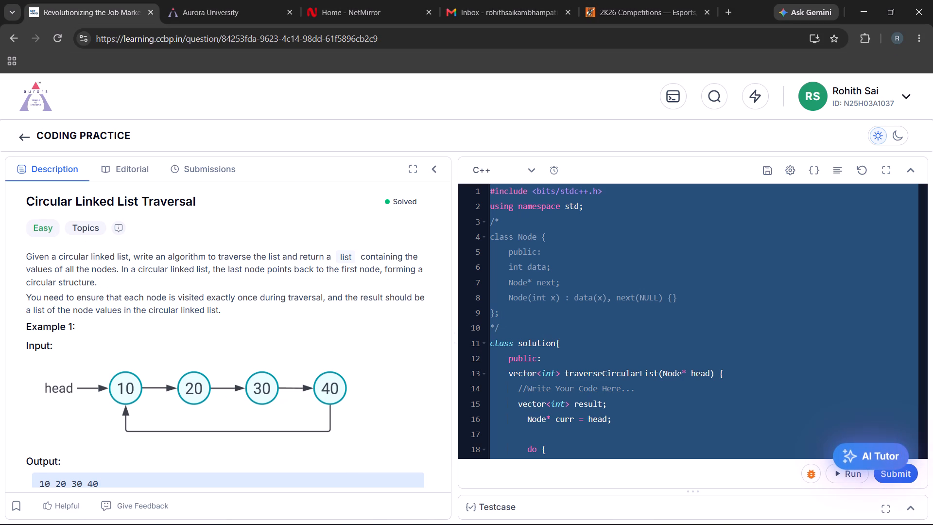
pyautogui.click(18, 133)
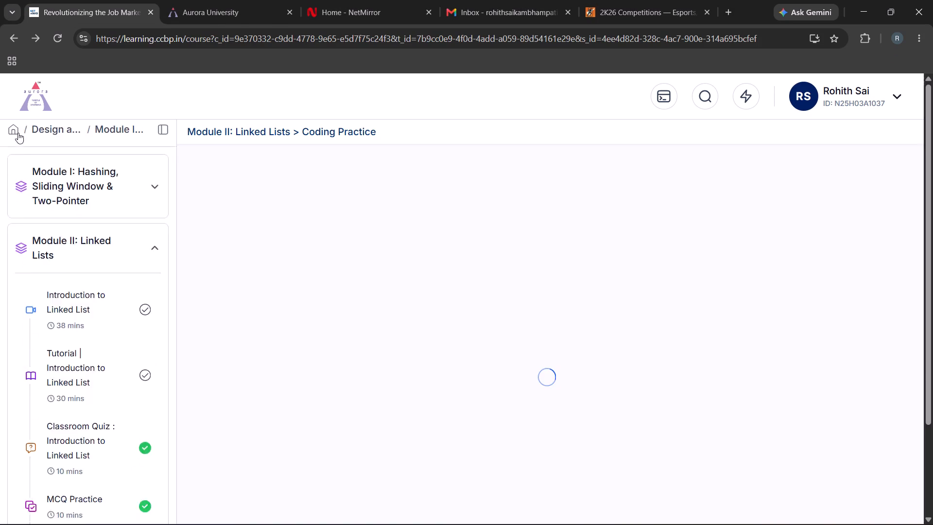
# Open Delete Head of the Linked List from the Coding Practice that follows the Deletion in Linked List lessons.
pyautogui.scroll(18, 54, 223)
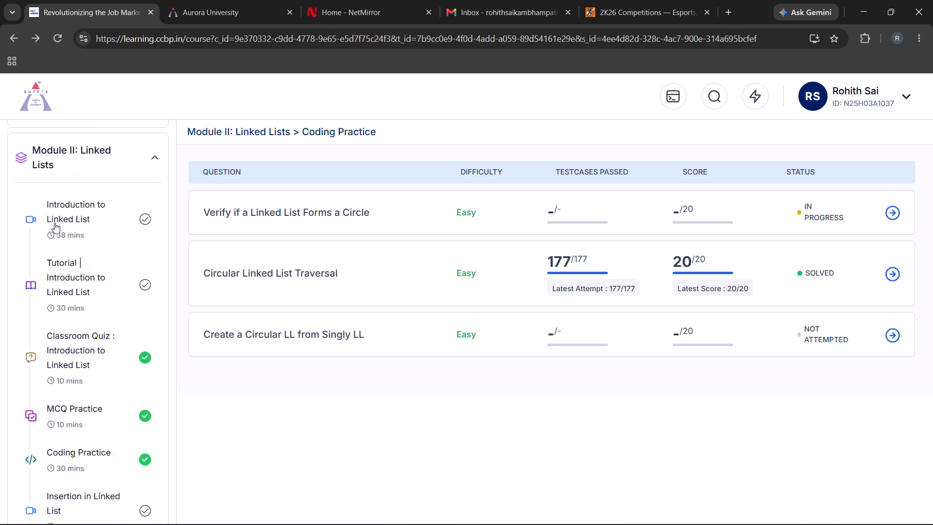
pyautogui.scroll(-4, 98, 339)
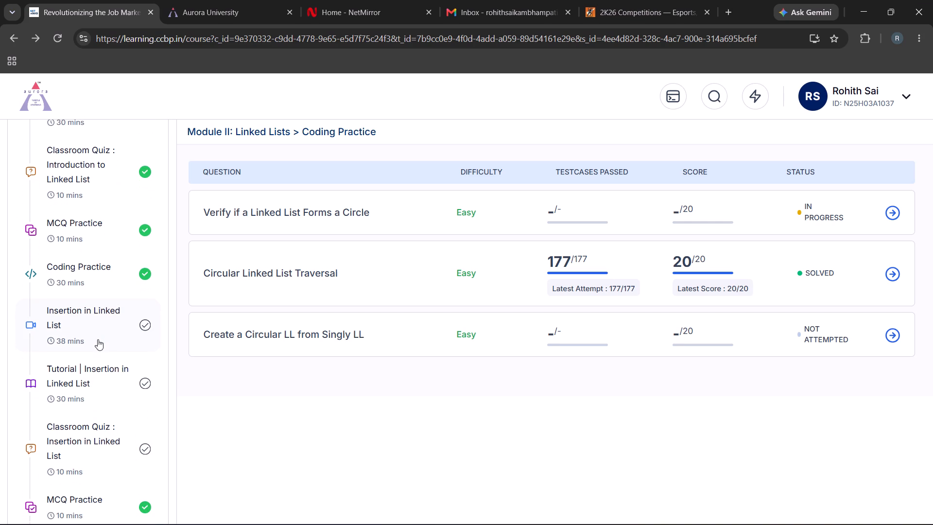
pyautogui.click(128, 278)
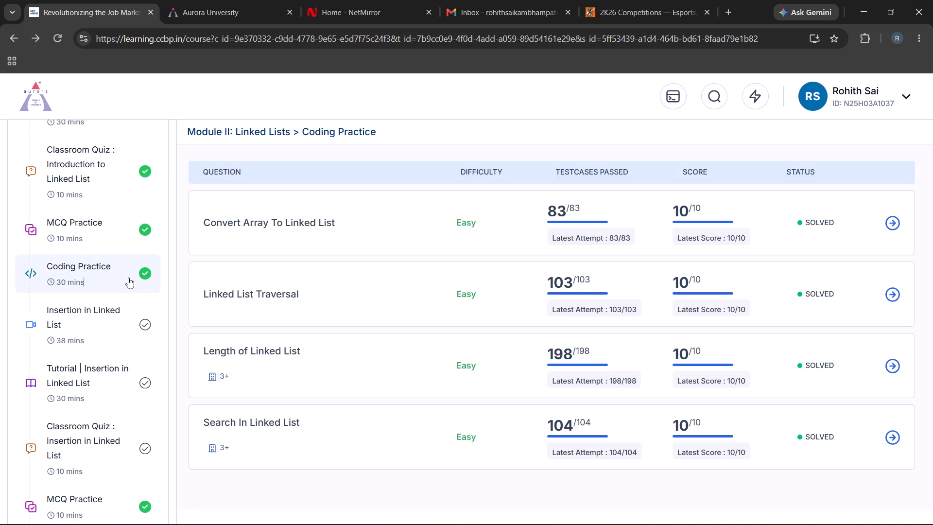
pyautogui.hotkey('alt', 'Tab')
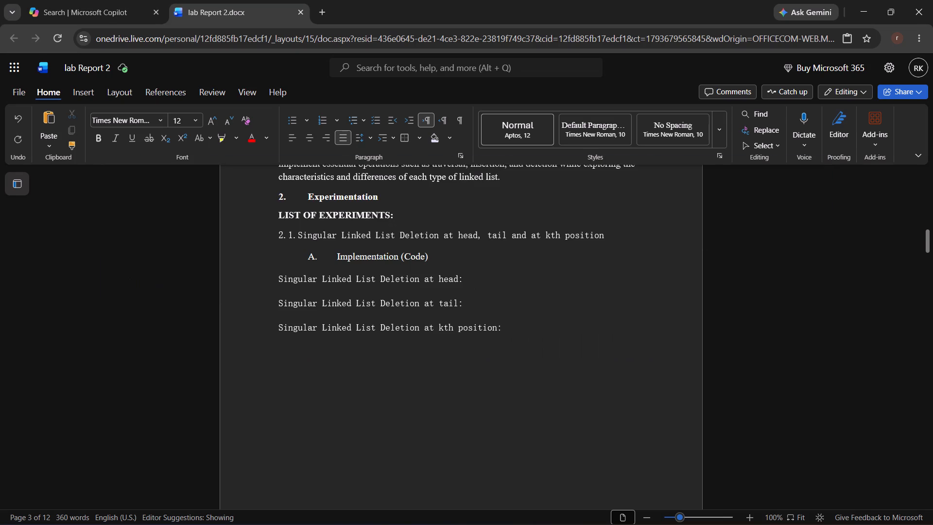
pyautogui.hotkey('alt', 'Tab')
pyautogui.scroll(-2, 148, 391)
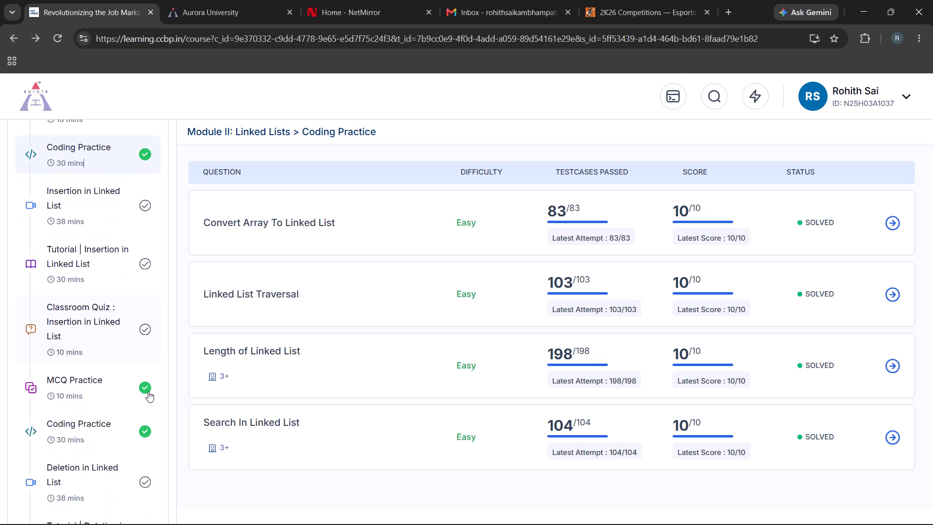
pyautogui.click(148, 422)
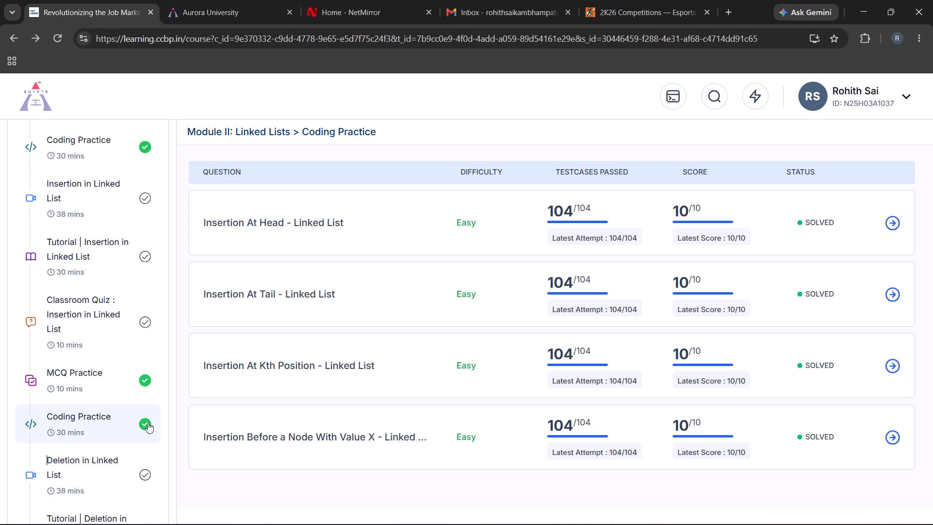
pyautogui.scroll(-5, 148, 422)
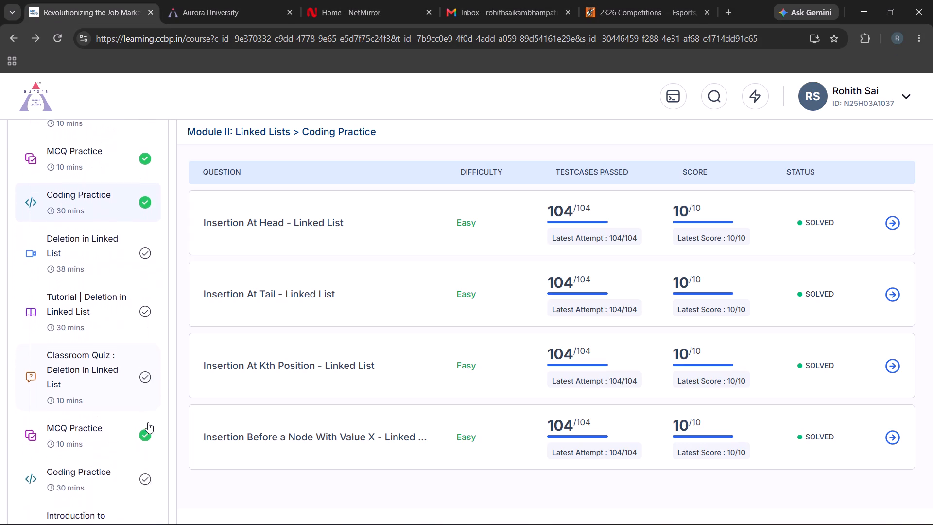
pyautogui.scroll(-1, 148, 422)
pyautogui.click(144, 394)
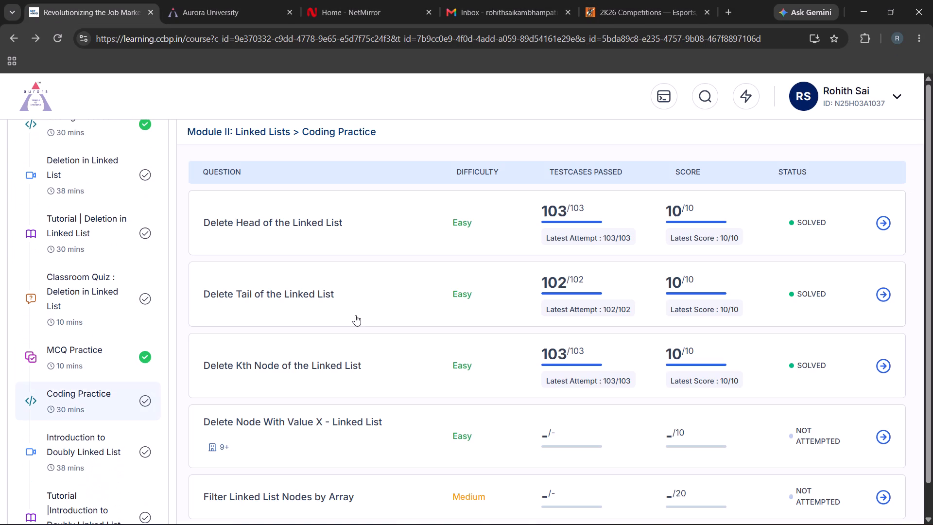
pyautogui.click(419, 235)
# Copy the entire C++ solution of Delete Head of the Linked List from its code editor.
pyautogui.hotkey('alt', 'Tab')
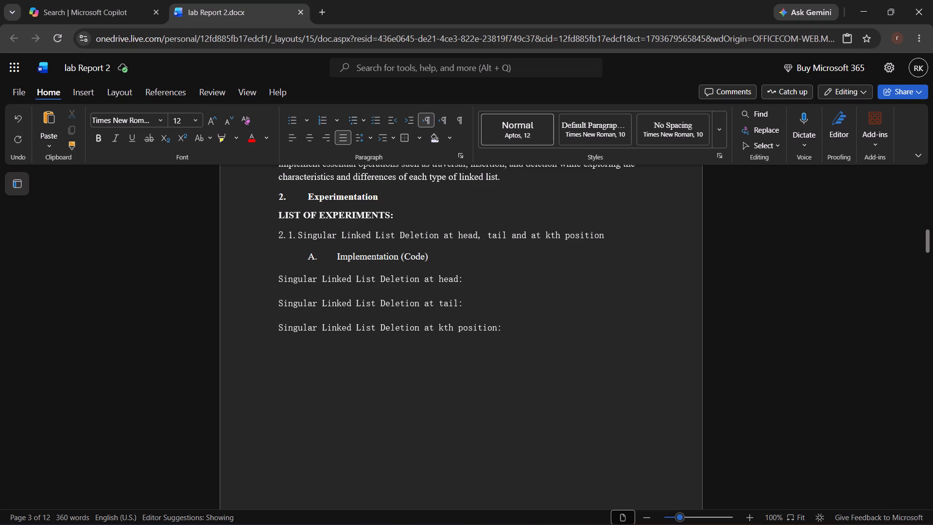
pyautogui.hotkey('alt', 'Tab')
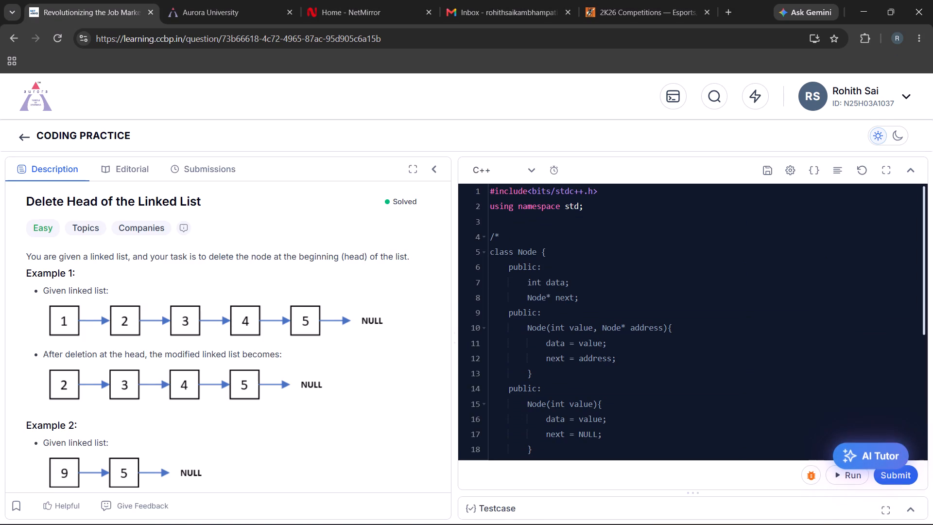
pyautogui.click(905, 304)
pyautogui.hotkey('ctrl', 'a')
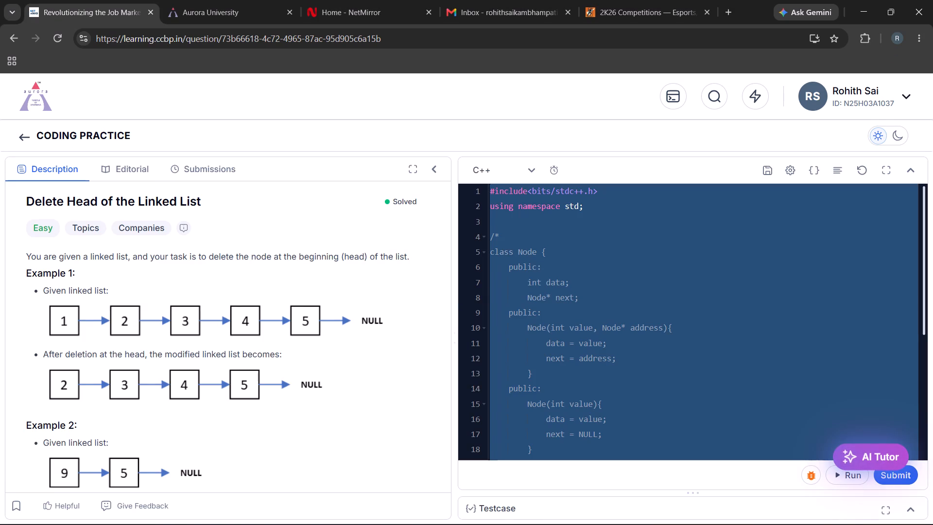
pyautogui.hotkey('ctrl', 'c')
# Switch to lab Report 2 and add a blank line below "Singular Linked List Deletion at head:" in question 2.1.
pyautogui.hotkey('alt', 'Tab')
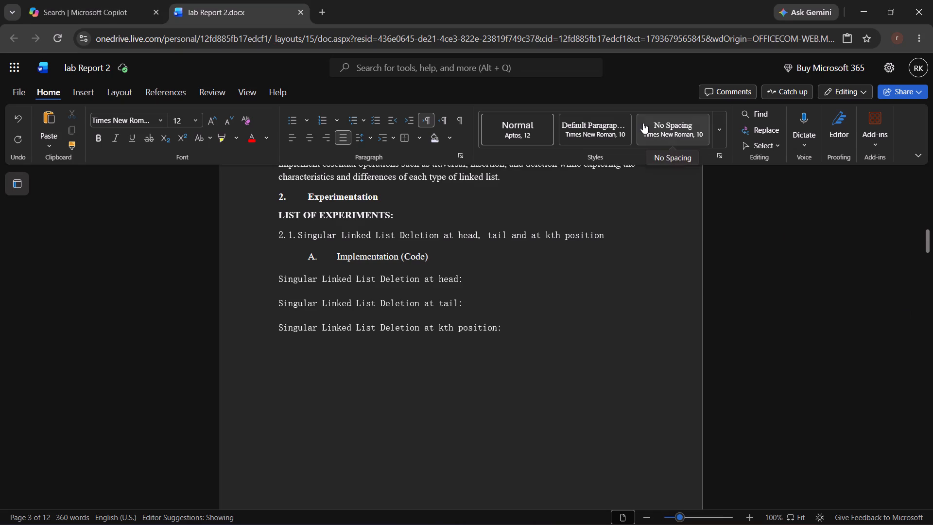
pyautogui.click(480, 280)
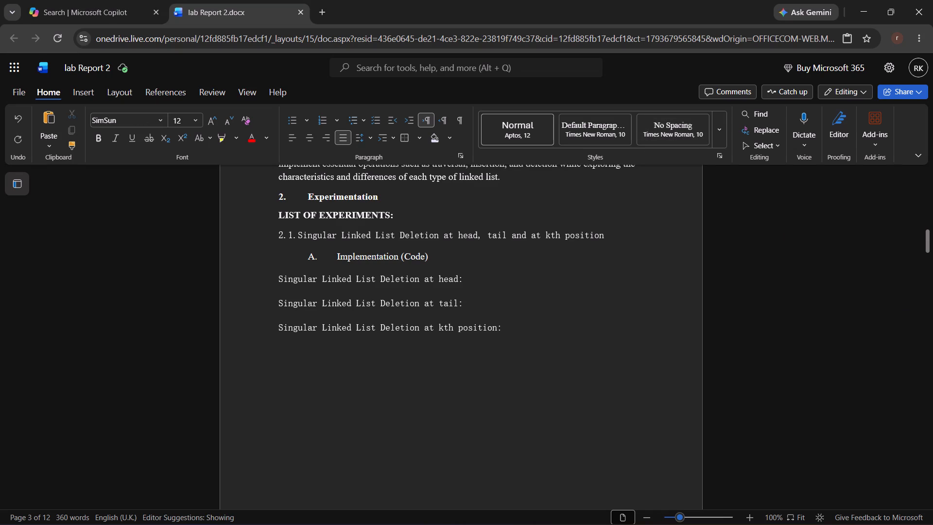
pyautogui.hotkey('shift', 'Return')
pyautogui.hotkey('shift', 'Return')
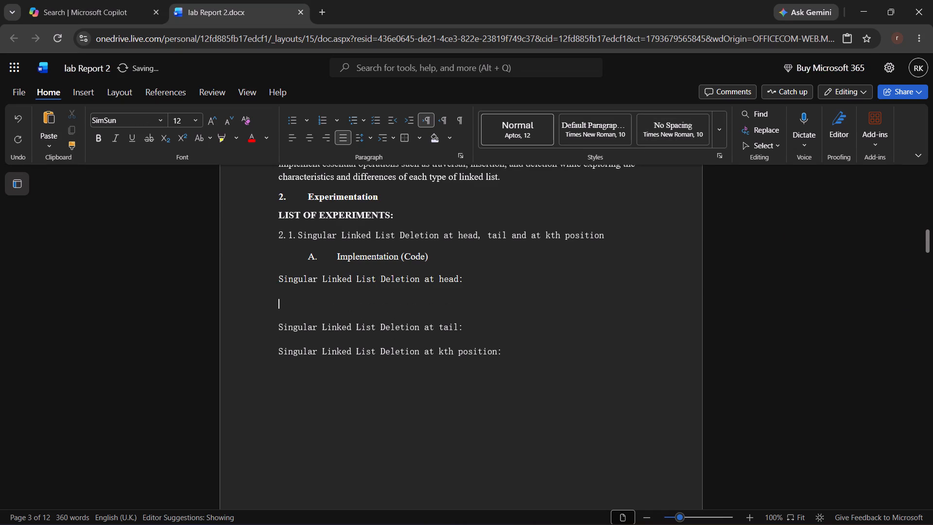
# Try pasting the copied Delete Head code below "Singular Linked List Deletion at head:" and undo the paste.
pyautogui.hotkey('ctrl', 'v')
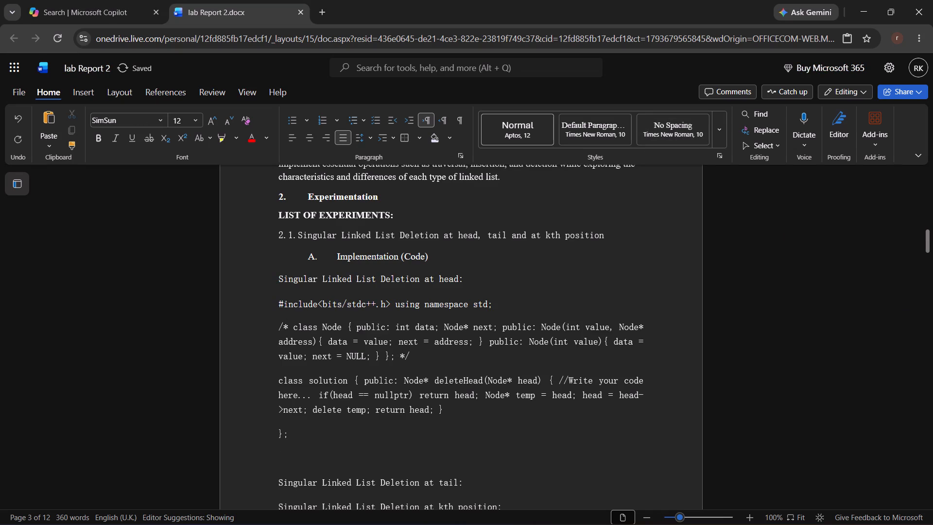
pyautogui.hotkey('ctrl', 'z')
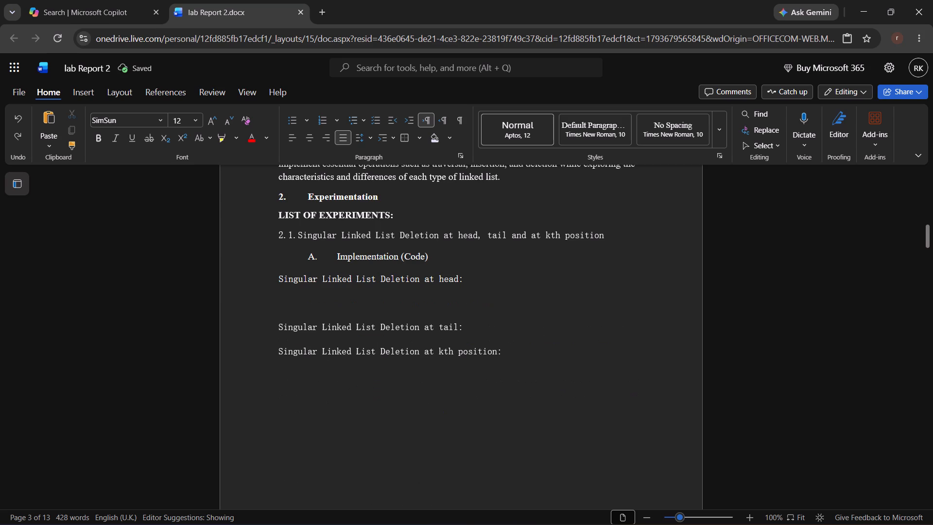
# Add a blank line below "Singular Linked List Deletion at tail:" in question 2.1.
pyautogui.click(484, 318)
pyautogui.hotkey('shift', 'Return')
pyautogui.hotkey('shift', 'Return')
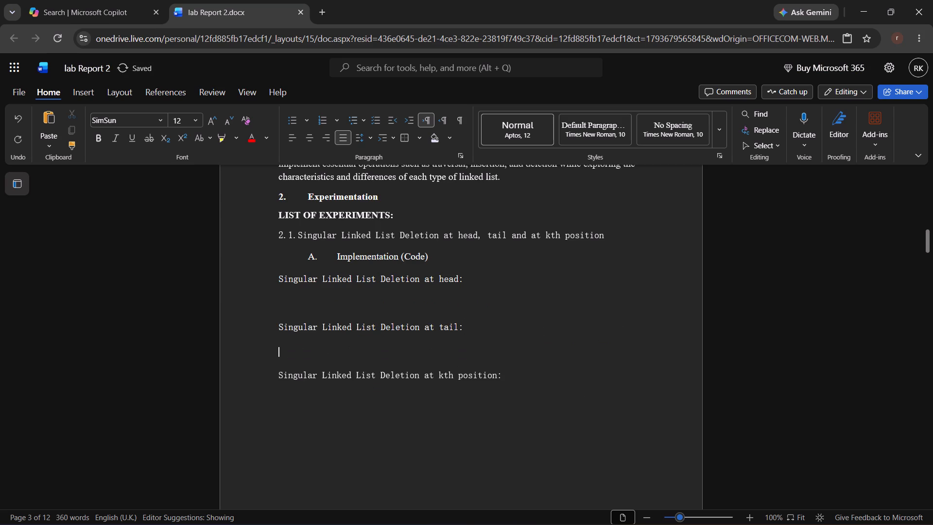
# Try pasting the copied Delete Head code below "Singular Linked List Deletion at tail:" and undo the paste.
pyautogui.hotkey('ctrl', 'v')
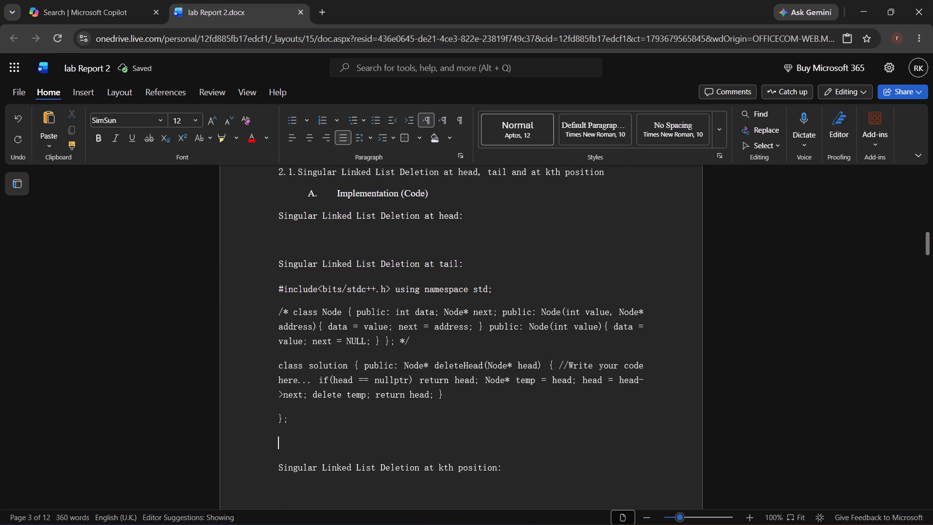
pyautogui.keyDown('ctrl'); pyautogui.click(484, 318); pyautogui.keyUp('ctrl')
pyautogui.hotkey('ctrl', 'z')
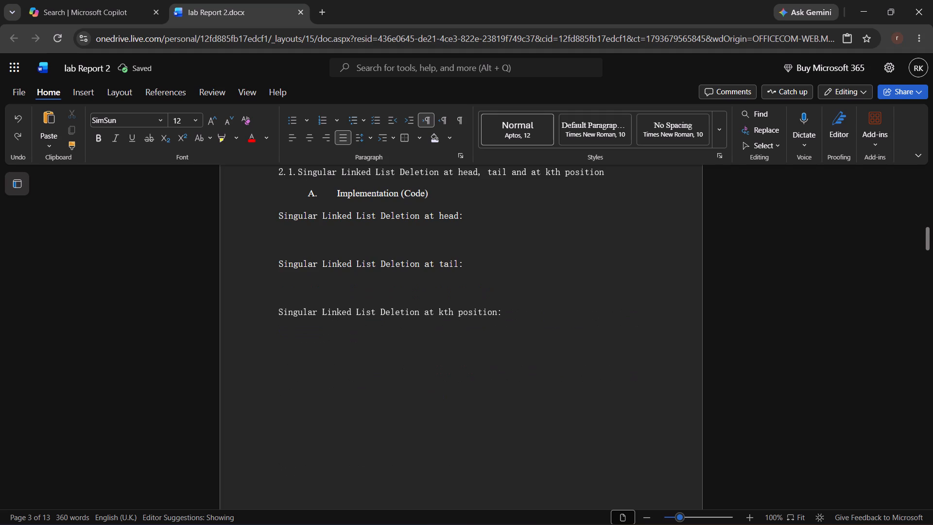
# Check question 2.2's double linked list code headings in lab Report 2 and return to the coding platform's lesson list.
pyautogui.scroll(-7, 559, 355)
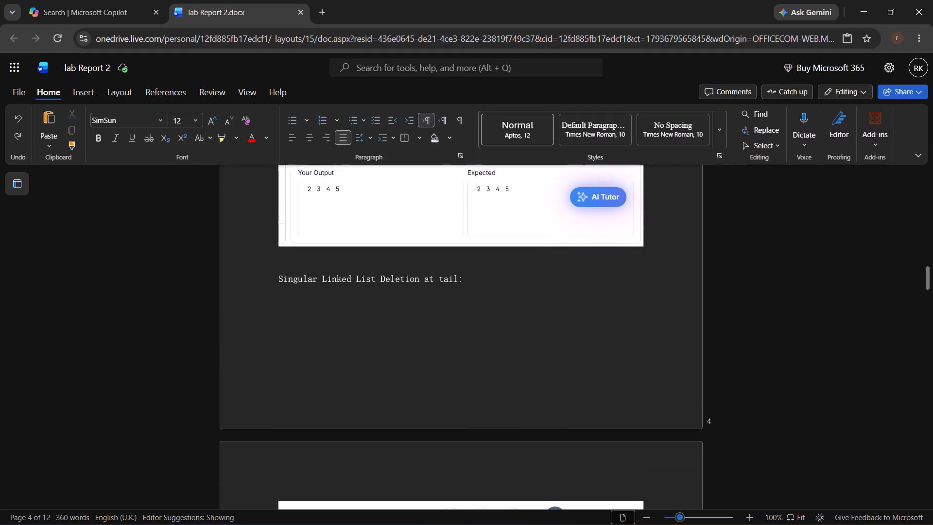
pyautogui.scroll(-7, 559, 355)
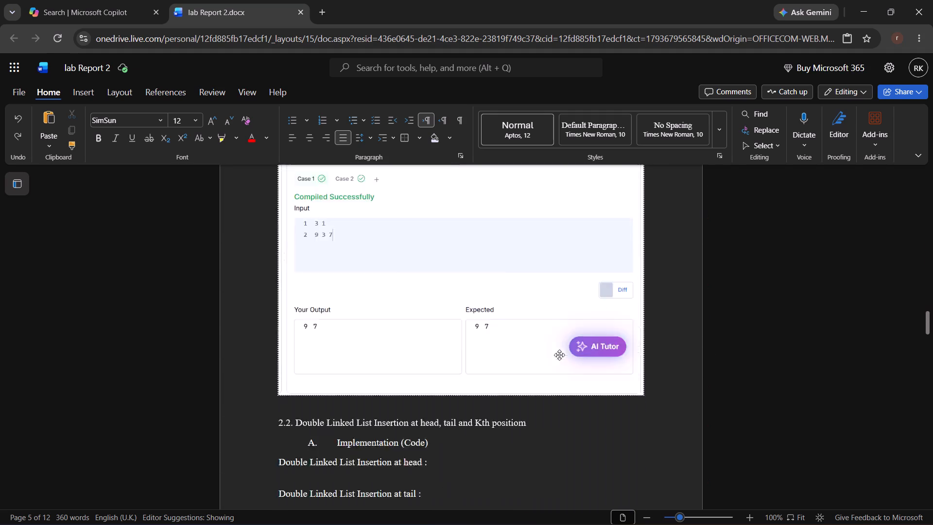
pyautogui.scroll(-2, 559, 355)
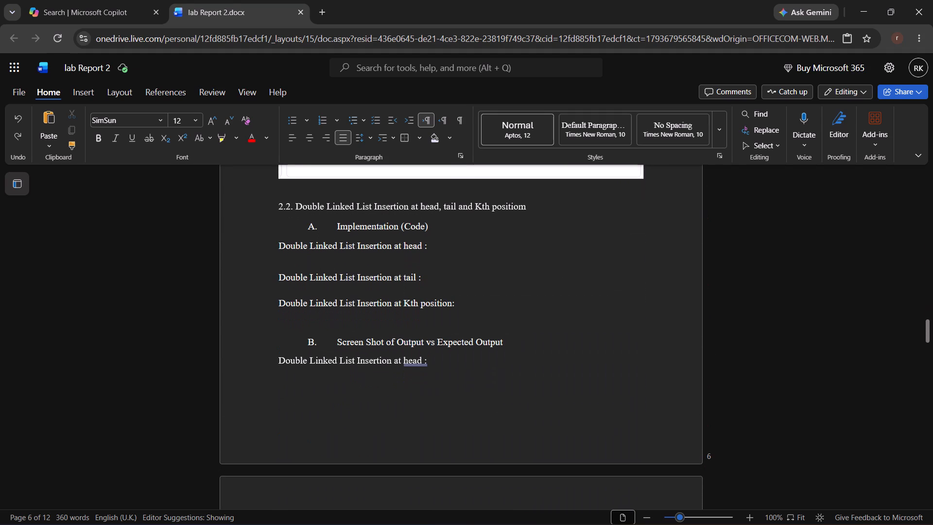
pyautogui.hotkey('alt', 'Tab')
pyautogui.click(27, 140)
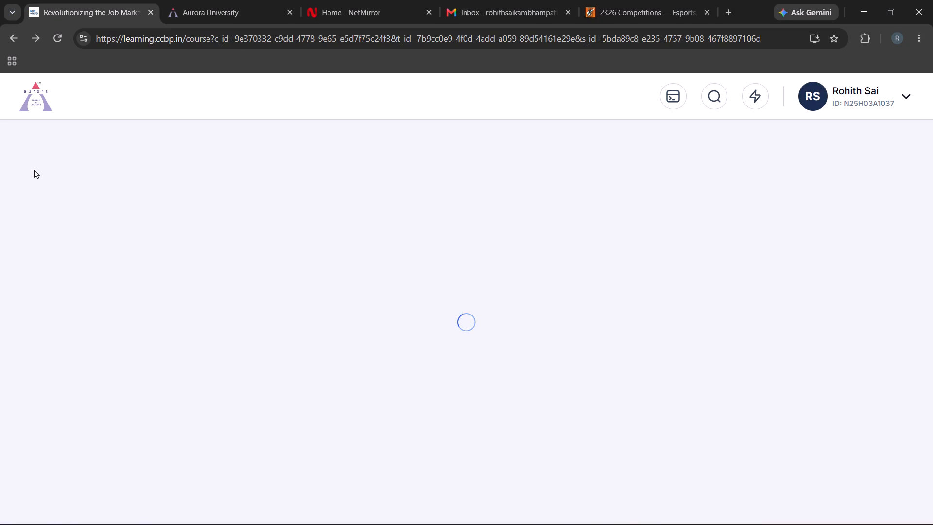
# Open Insertion At Head - Doubly Linked List from the Coding Practice that follows the Insertion in Doubly Linked List lessons.
pyautogui.scroll(-2, 107, 374)
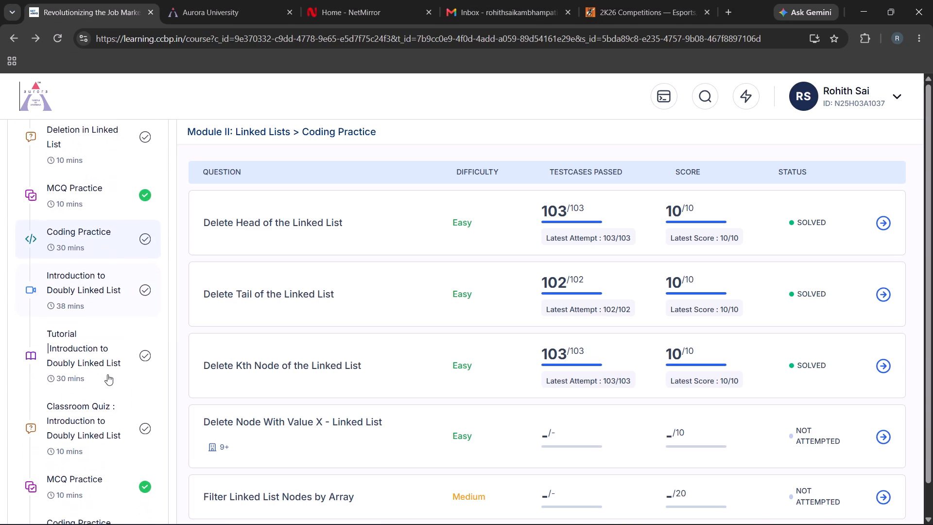
pyautogui.scroll(-2, 107, 374)
pyautogui.click(126, 421)
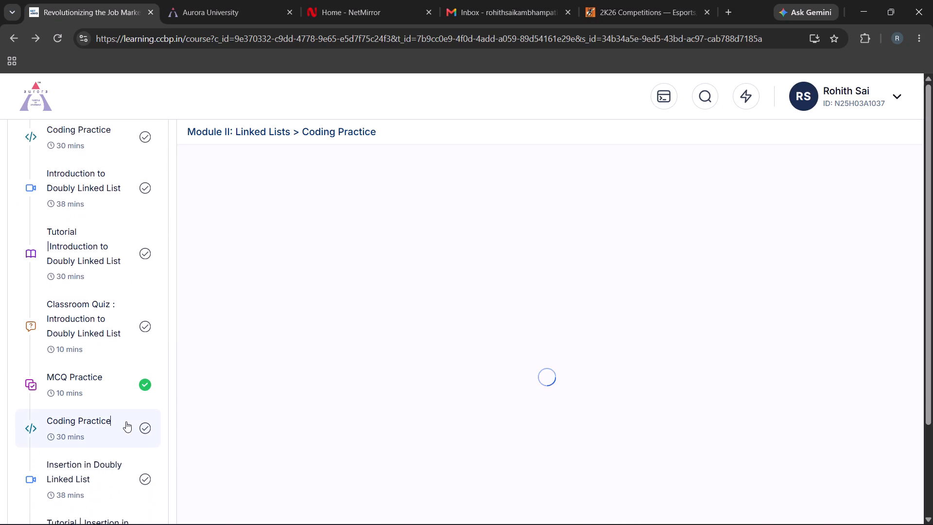
pyautogui.scroll(-1, 126, 421)
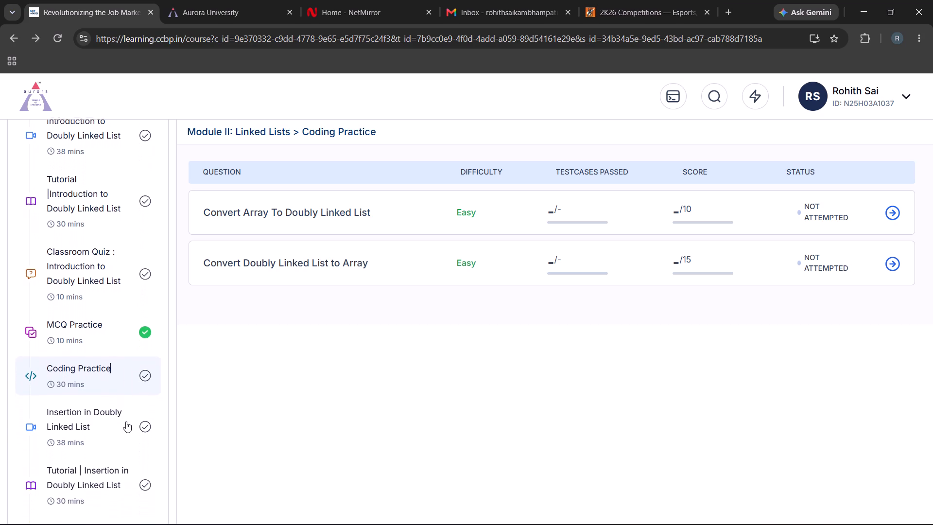
pyautogui.scroll(-2, 126, 421)
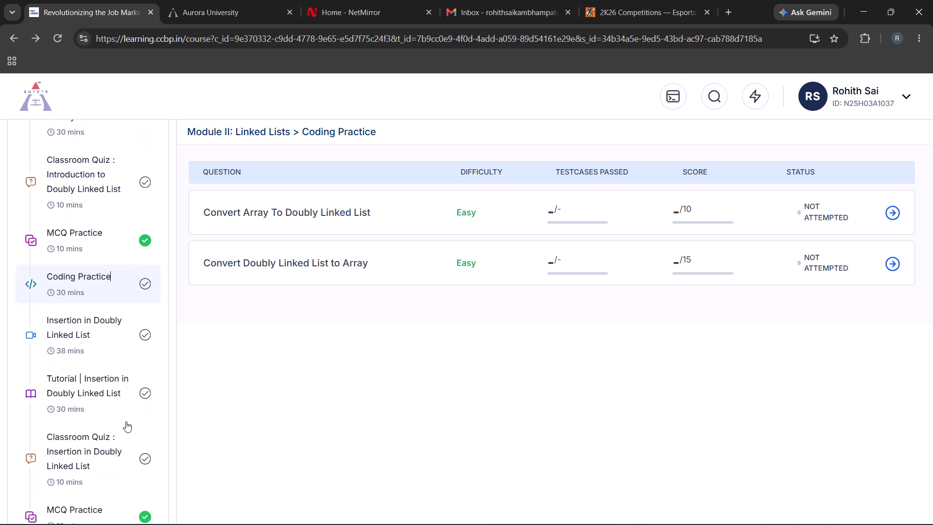
pyautogui.scroll(-1, 126, 421)
pyautogui.click(151, 487)
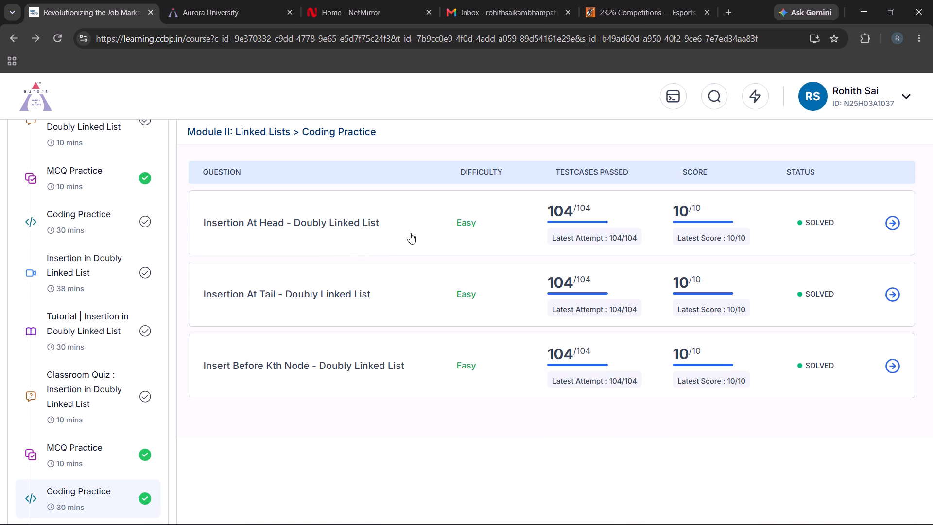
pyautogui.click(410, 233)
pyautogui.scroll(-1, 657, 341)
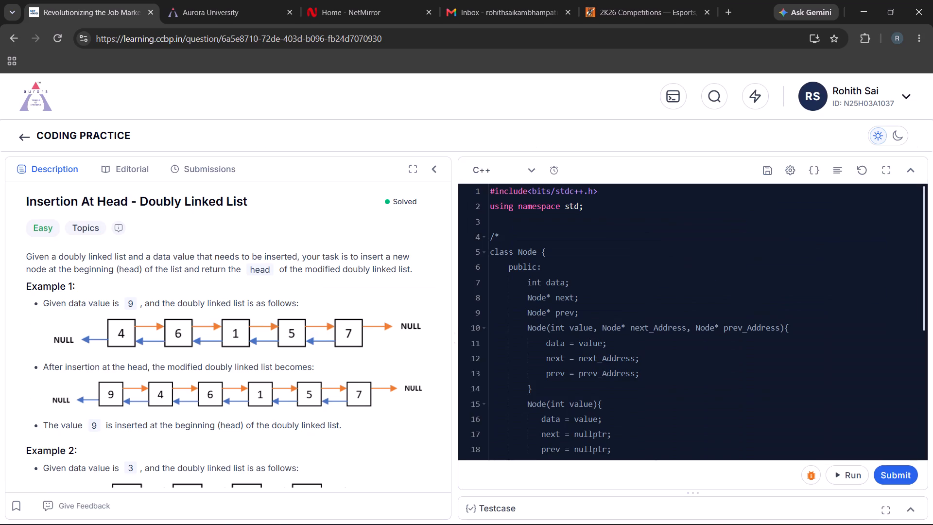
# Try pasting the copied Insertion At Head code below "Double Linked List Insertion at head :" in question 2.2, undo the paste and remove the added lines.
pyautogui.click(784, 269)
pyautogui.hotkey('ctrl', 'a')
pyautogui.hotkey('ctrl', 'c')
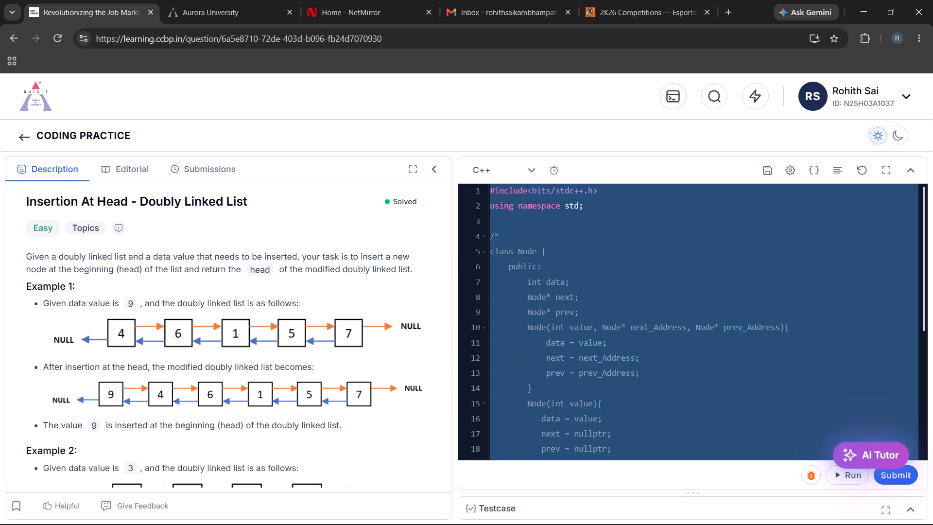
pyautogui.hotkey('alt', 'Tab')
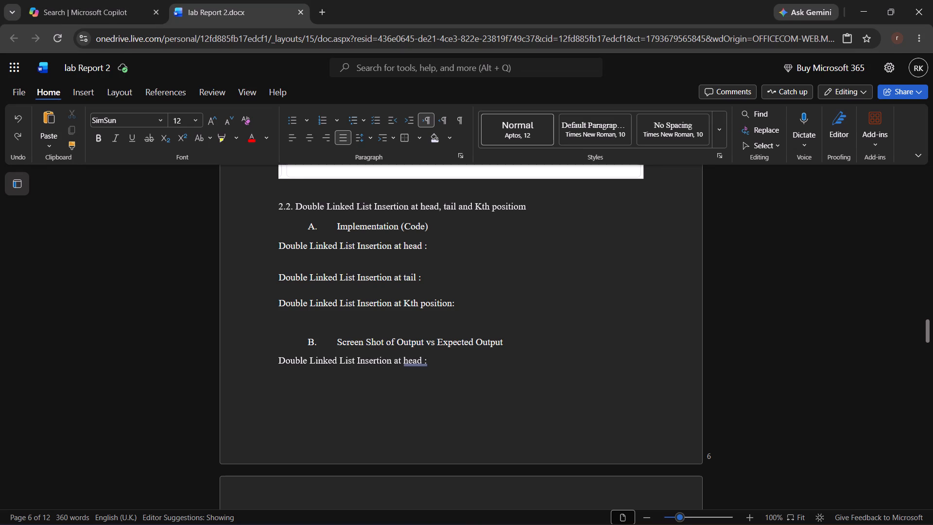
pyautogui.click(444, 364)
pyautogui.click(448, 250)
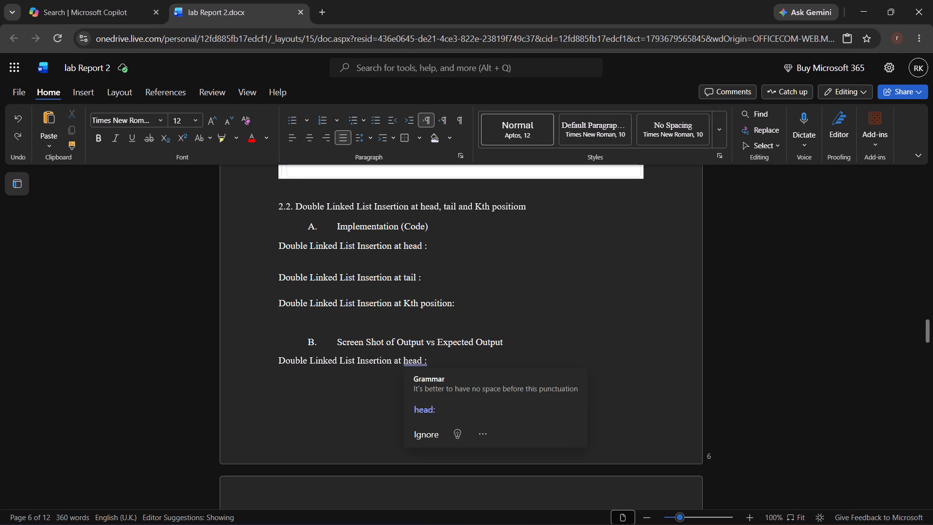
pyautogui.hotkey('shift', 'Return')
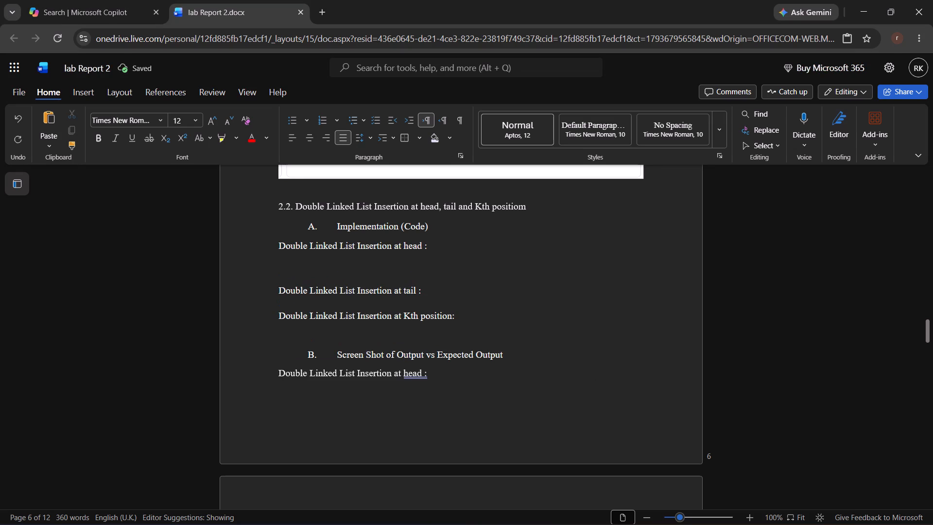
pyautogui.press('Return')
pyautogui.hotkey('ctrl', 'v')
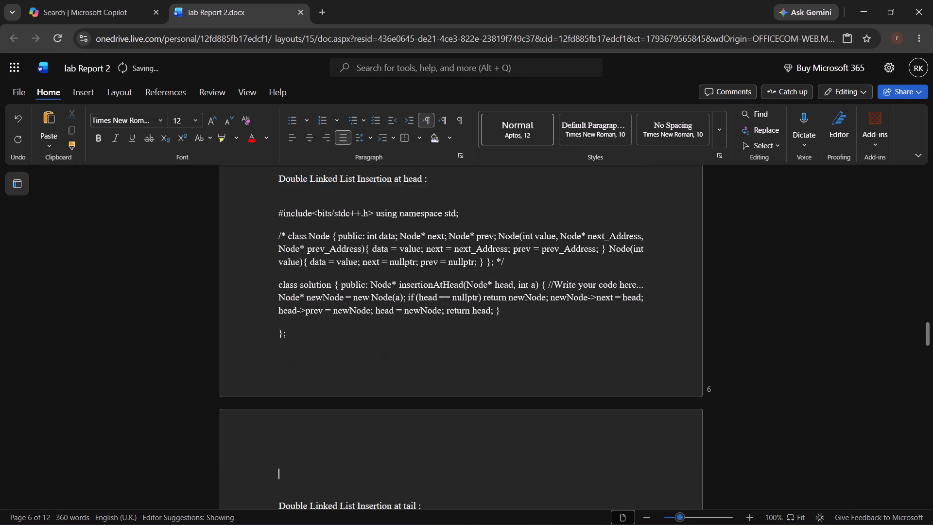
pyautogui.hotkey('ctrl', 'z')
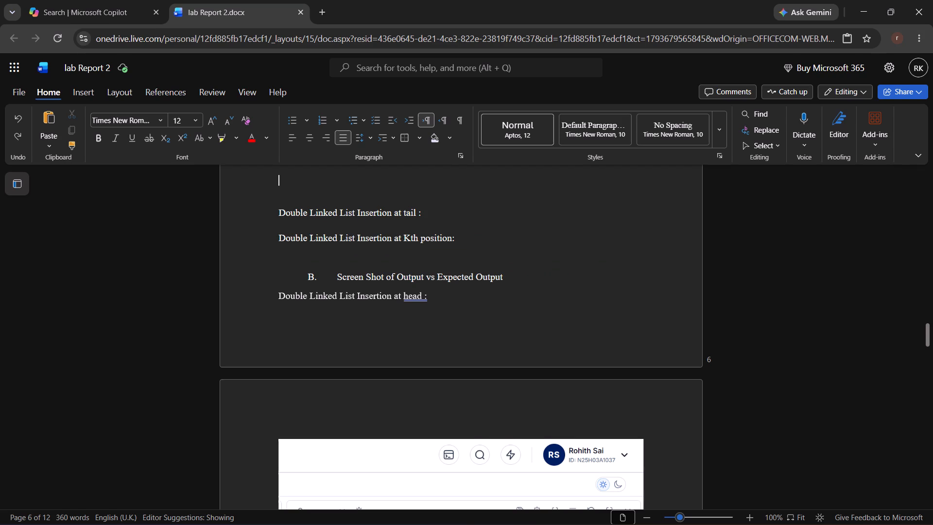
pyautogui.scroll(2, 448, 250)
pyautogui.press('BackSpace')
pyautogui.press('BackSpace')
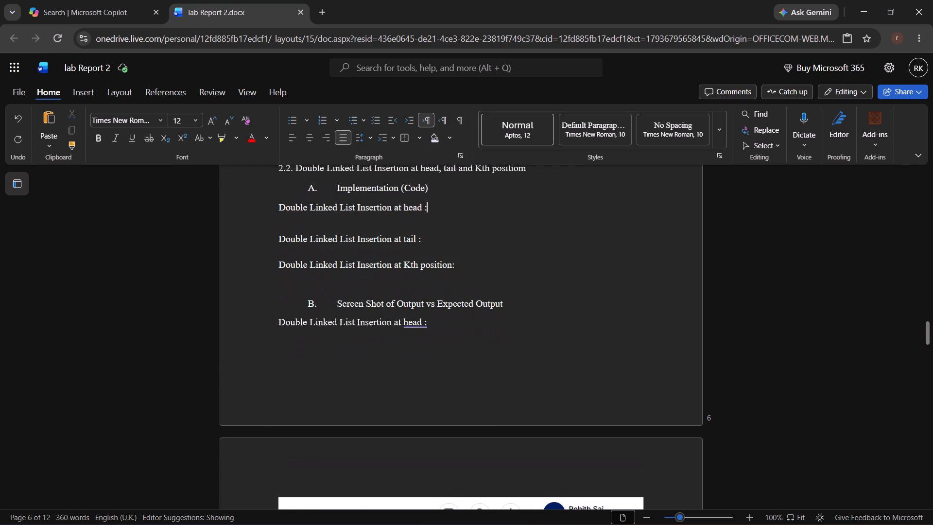
# Review lab Report 2, from question 2.2's output screenshots back to the cover and certificate pages.
pyautogui.scroll(-4, 540, 306)
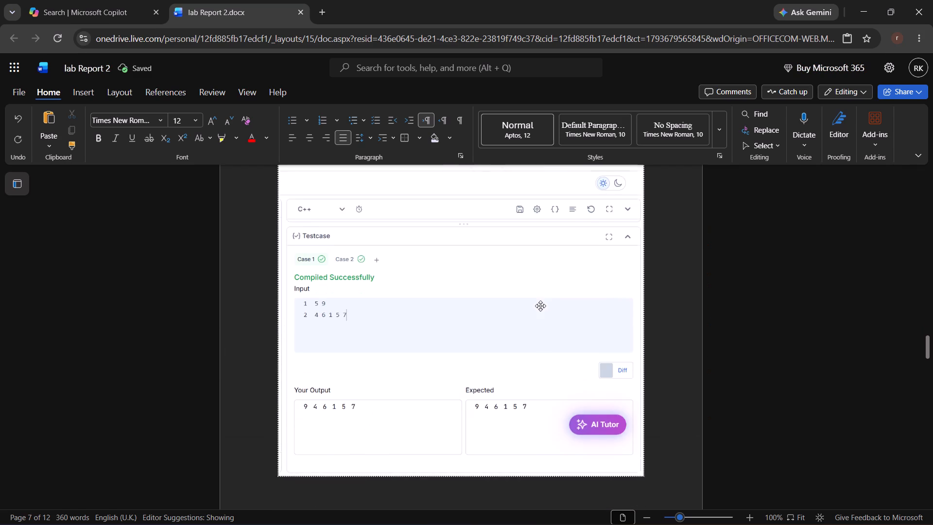
pyautogui.scroll(-7, 540, 306)
pyautogui.scroll(5, 540, 306)
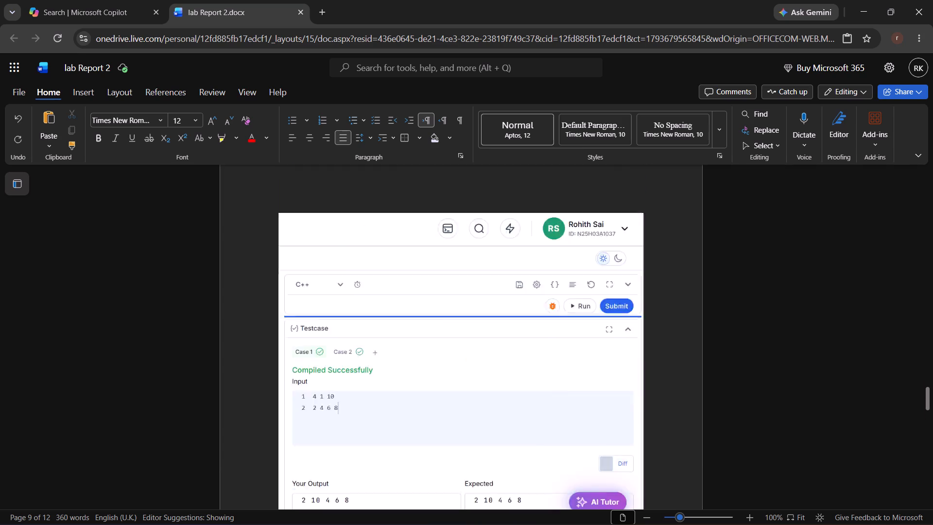
pyautogui.scroll(14, 540, 306)
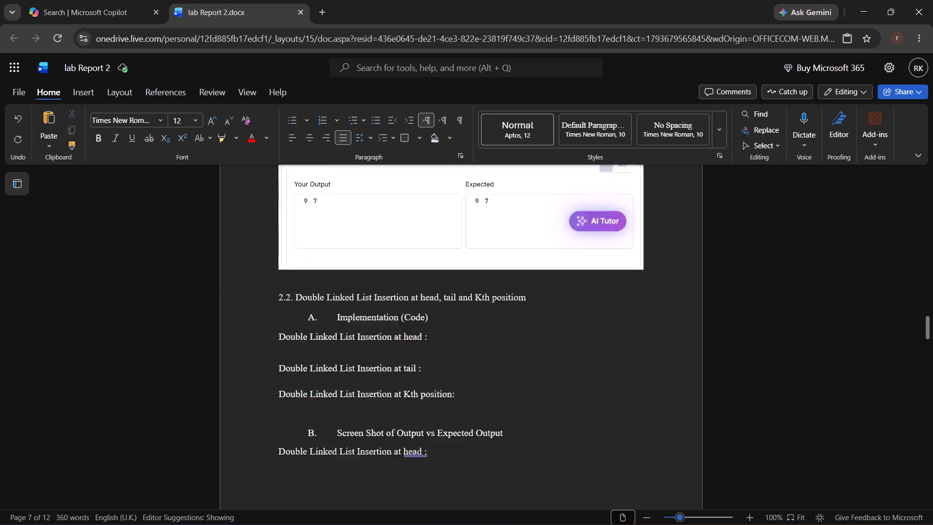
pyautogui.scroll(7, 540, 306)
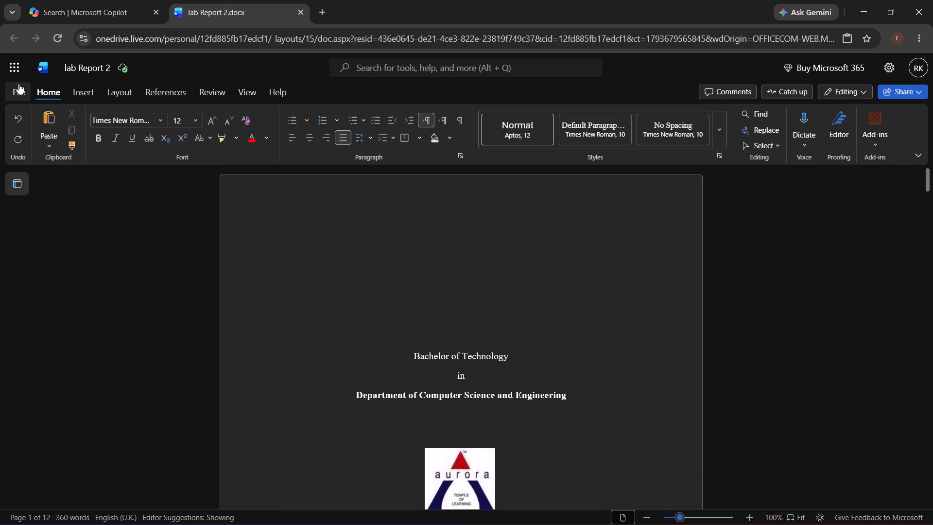
pyautogui.click(18, 84)
pyautogui.click(191, 337)
pyautogui.scroll(-2, 389, 345)
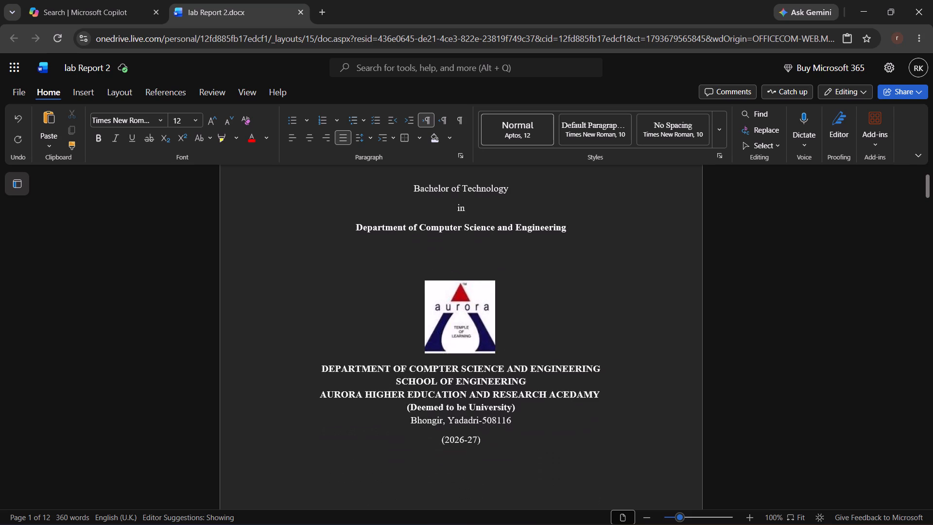
pyautogui.scroll(-4, 389, 345)
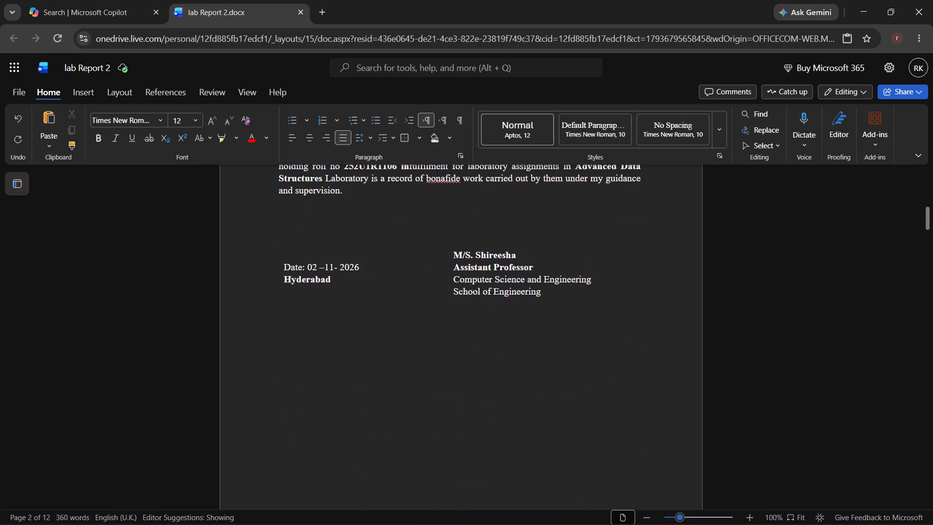
pyautogui.scroll(-1, 389, 345)
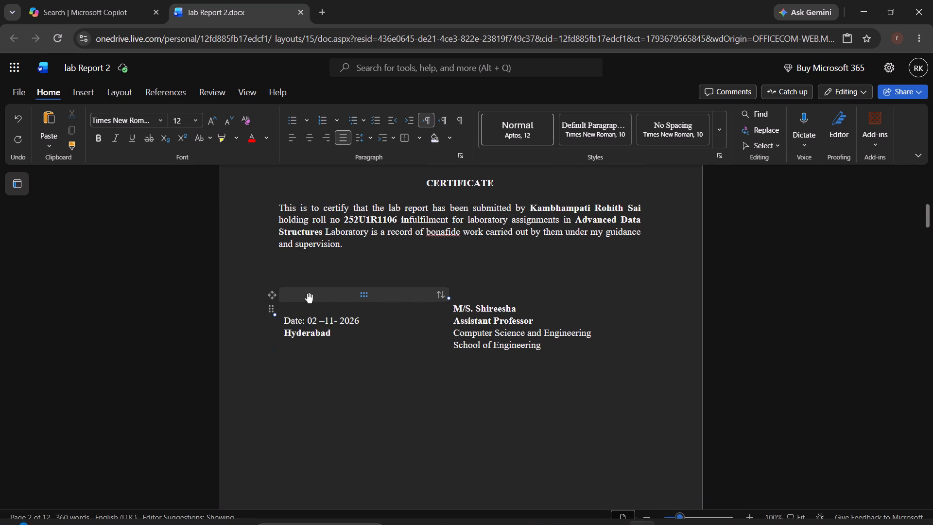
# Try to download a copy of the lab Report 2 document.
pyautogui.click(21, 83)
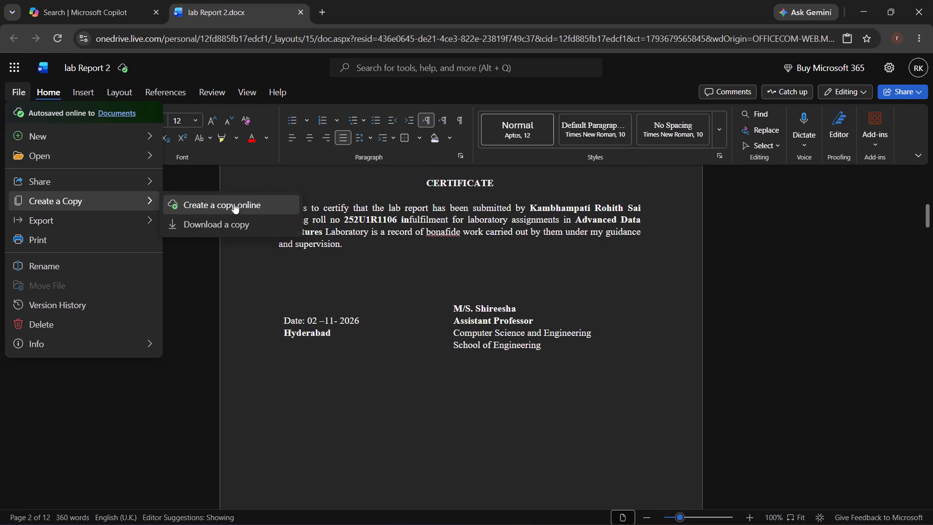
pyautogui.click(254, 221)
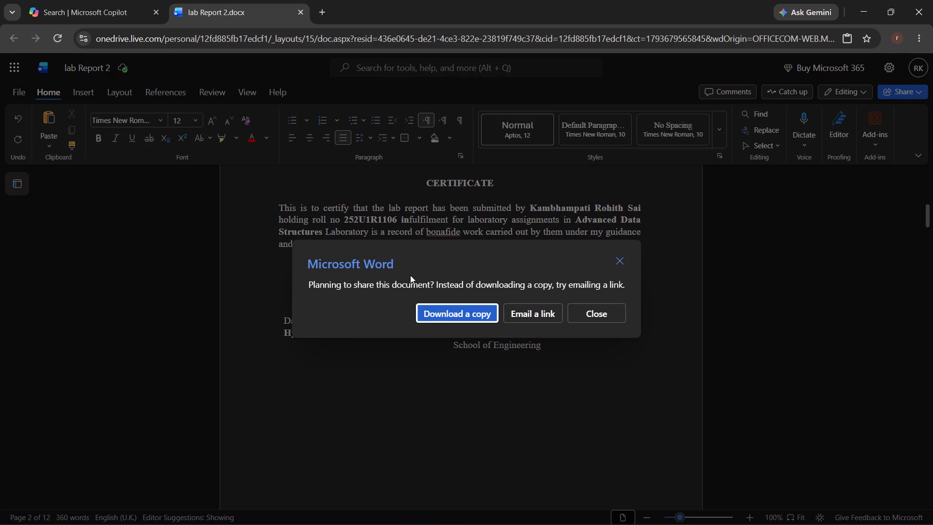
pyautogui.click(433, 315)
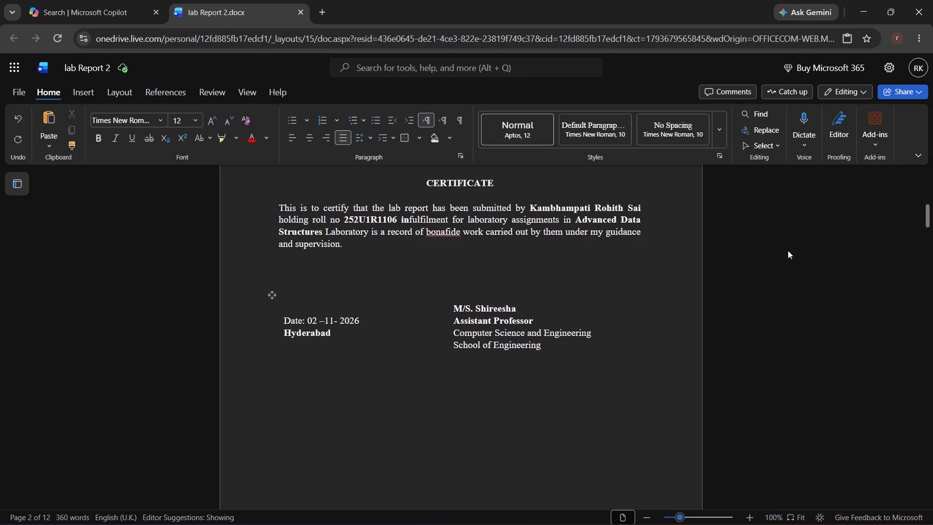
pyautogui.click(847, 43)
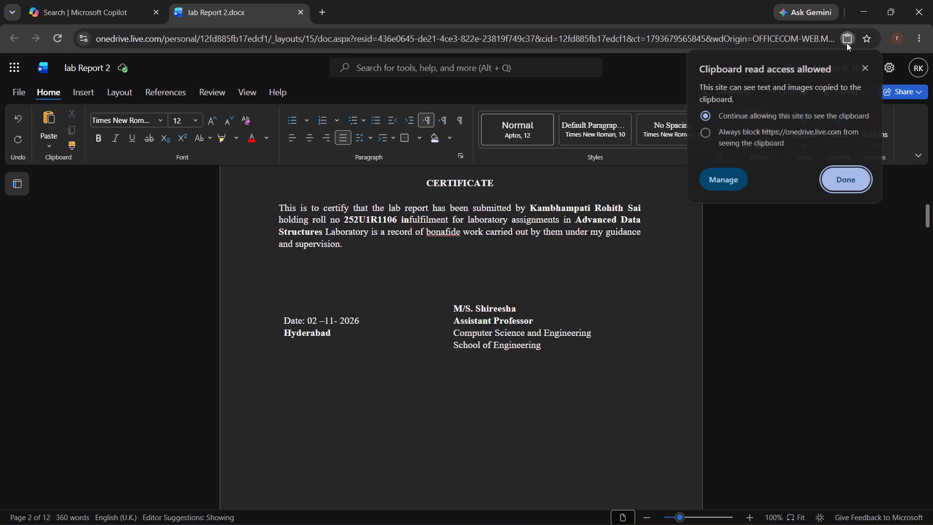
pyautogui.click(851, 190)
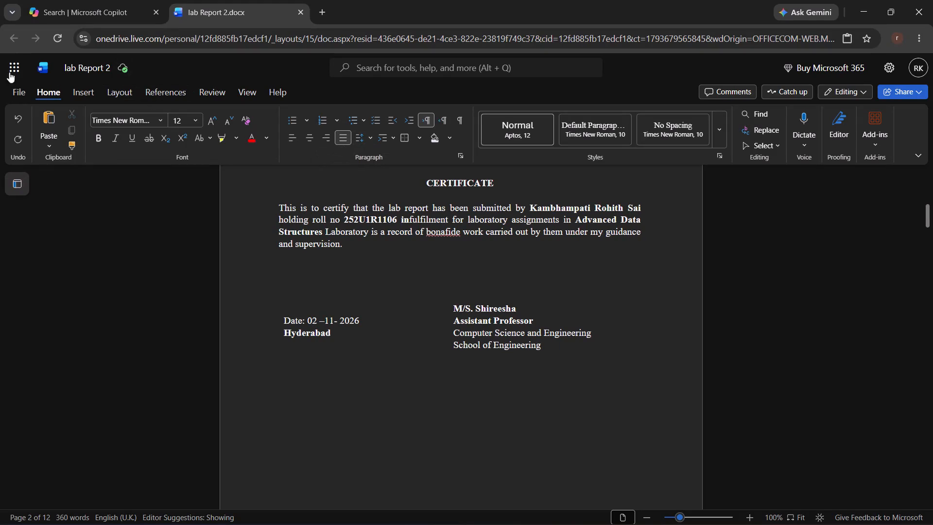
# Export lab Report 2 as a PDF and download it.
pyautogui.click(17, 90)
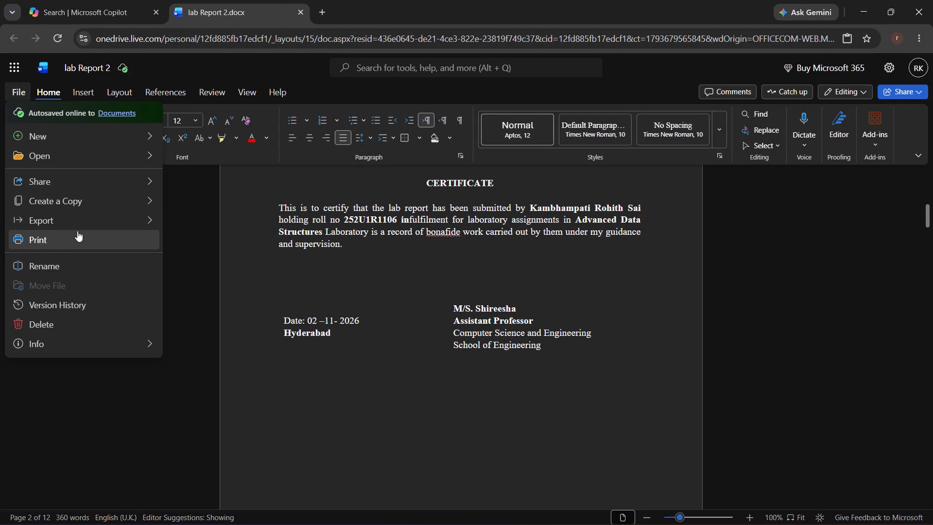
pyautogui.click(269, 223)
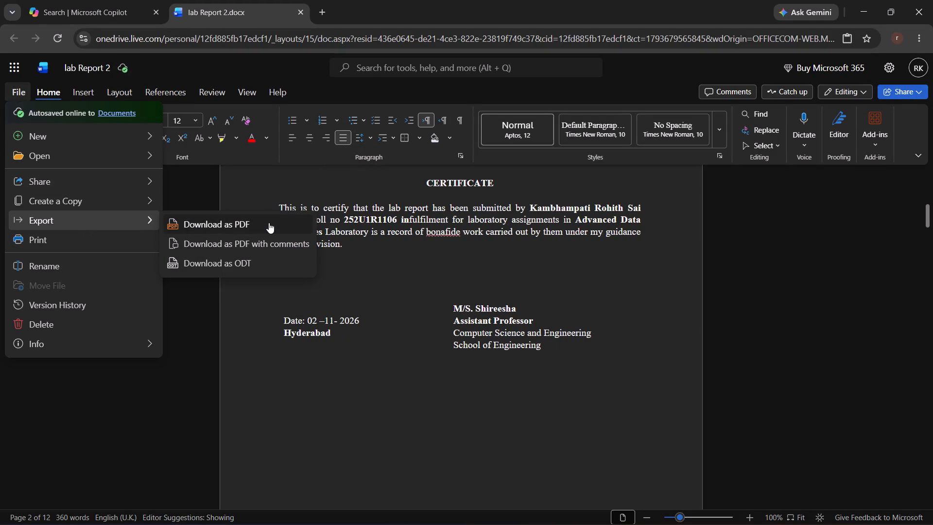
pyautogui.click(429, 510)
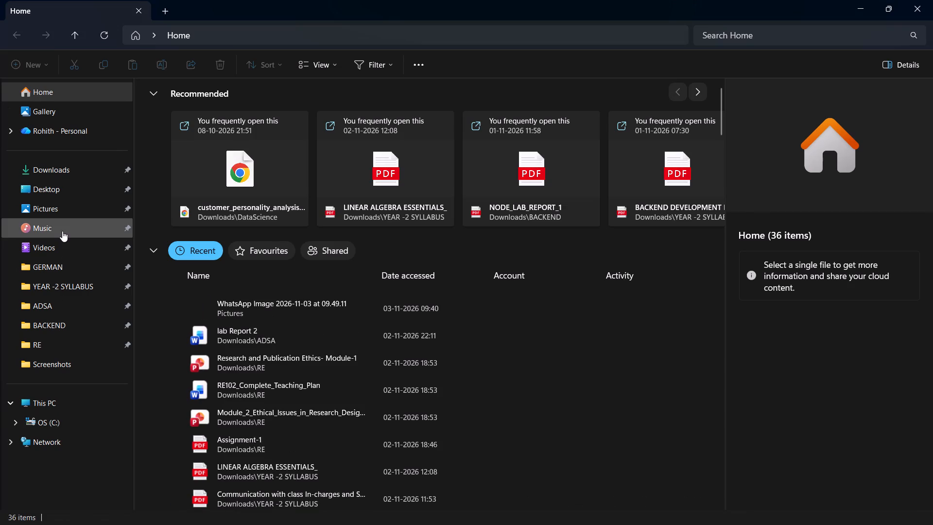
pyautogui.scroll(4, 62, 231)
pyautogui.click(58, 132)
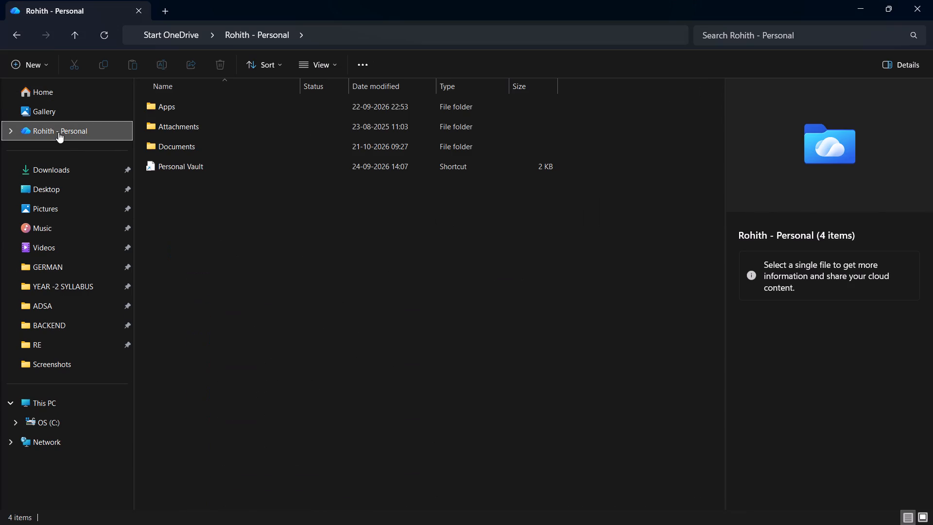
pyautogui.doubleClick(198, 144)
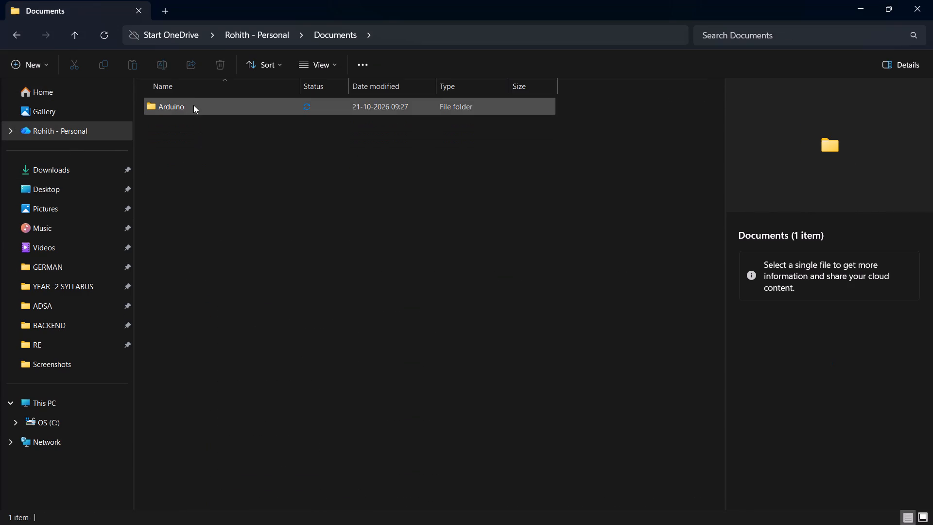
pyautogui.click(259, 35)
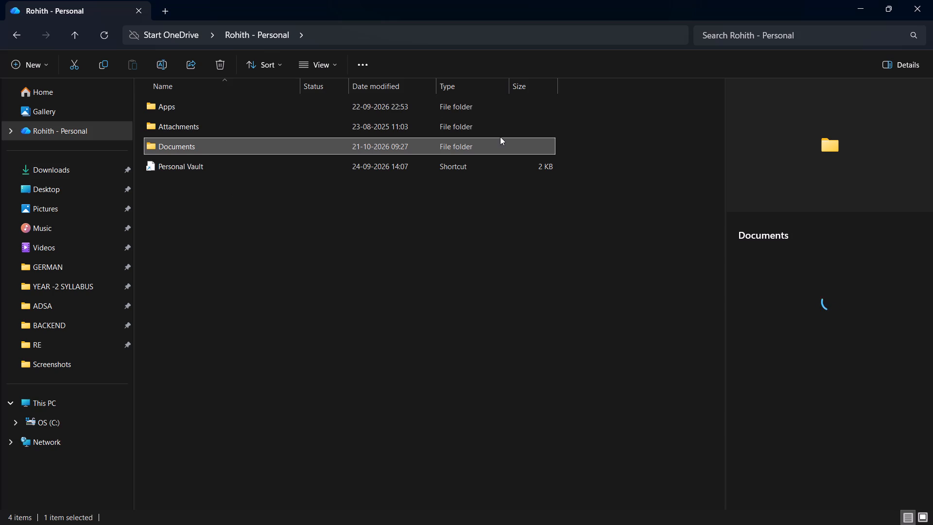
pyautogui.click(932, 0)
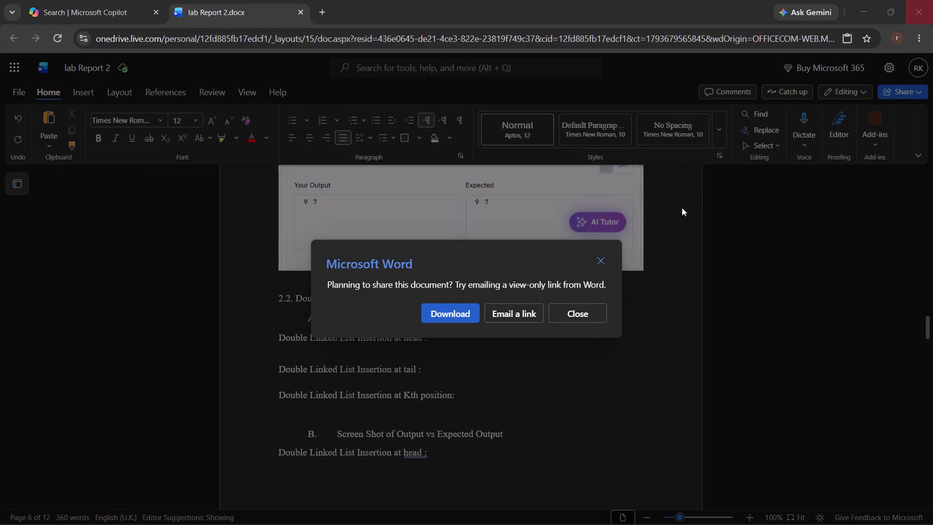
pyautogui.click(451, 316)
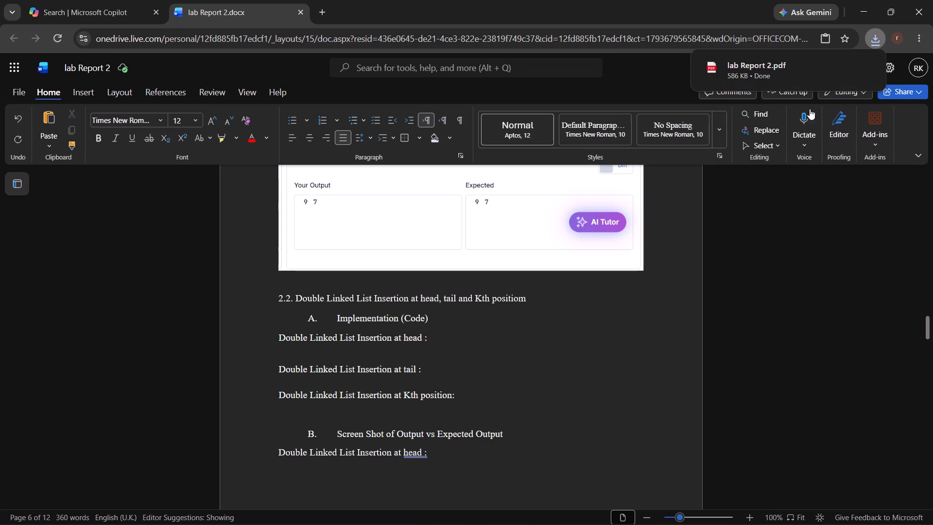
# Show the downloaded lab Report 2 PDF in the Downloads folder and copy the file.
pyautogui.click(842, 67)
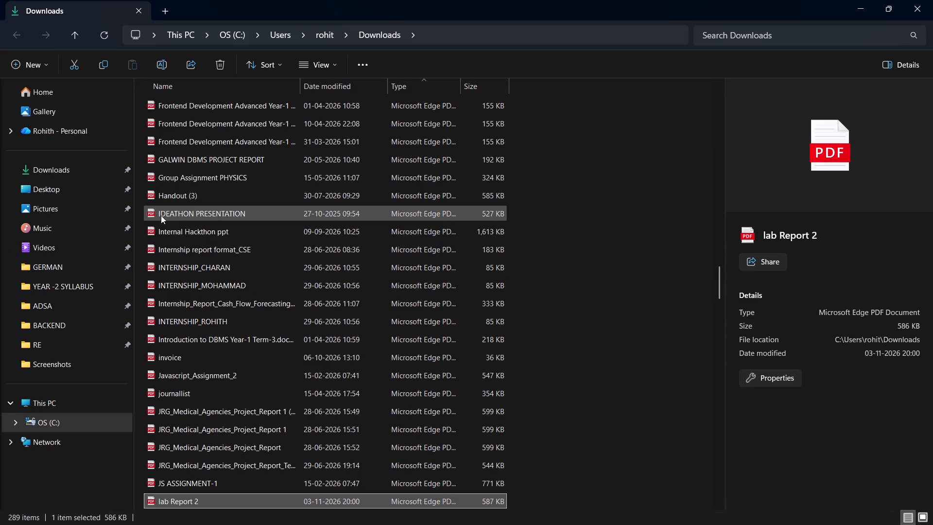
pyautogui.click(105, 67)
pyautogui.hotkey('alt', 'Tab')
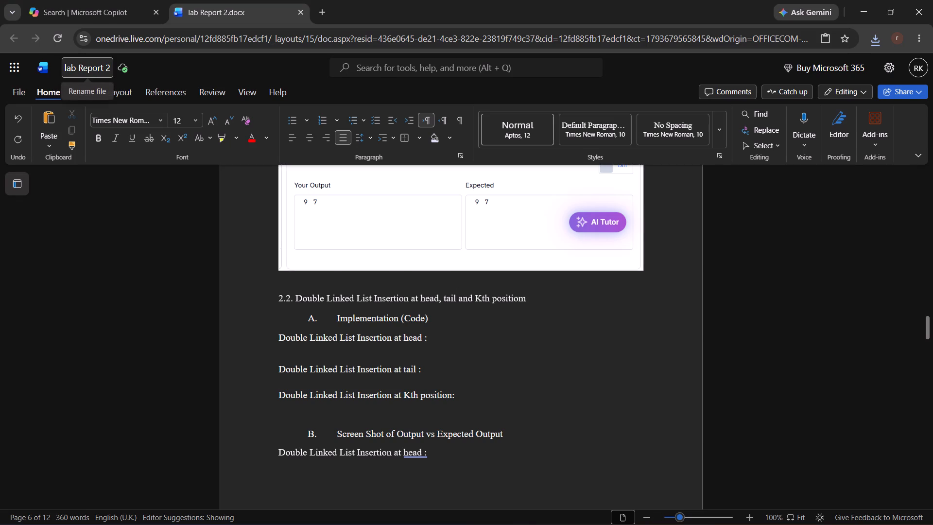
pyautogui.hotkey('alt', 'Tab')
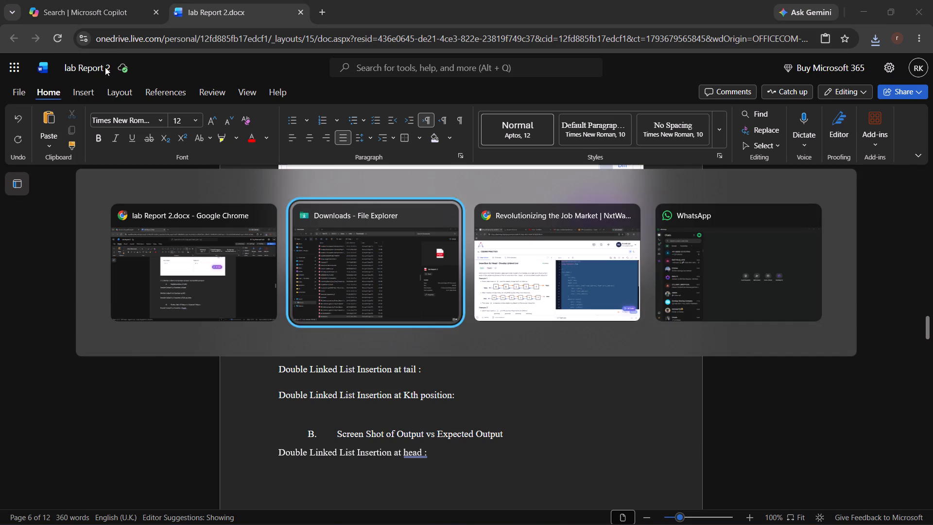
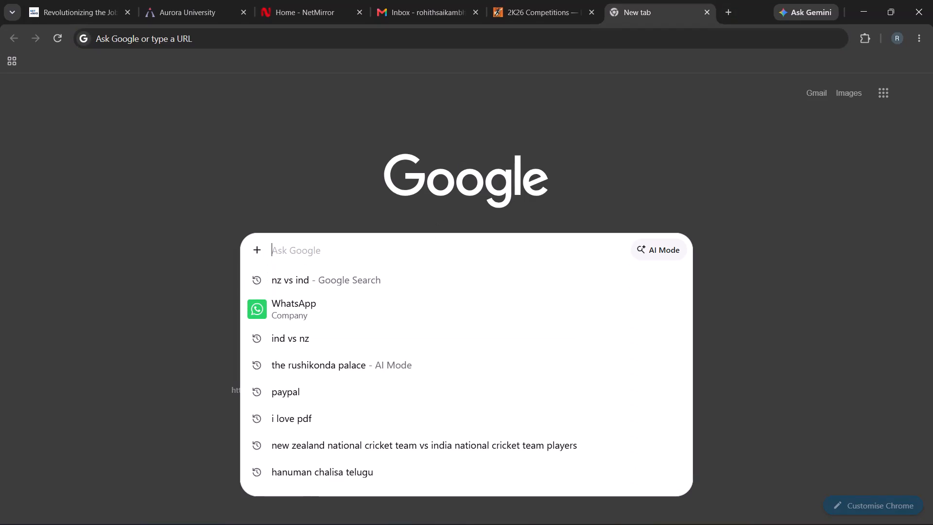
# Search the web for "i love pdf" and open iLovePDF's PDF to Word converter.
pyautogui.write('i love pdf')
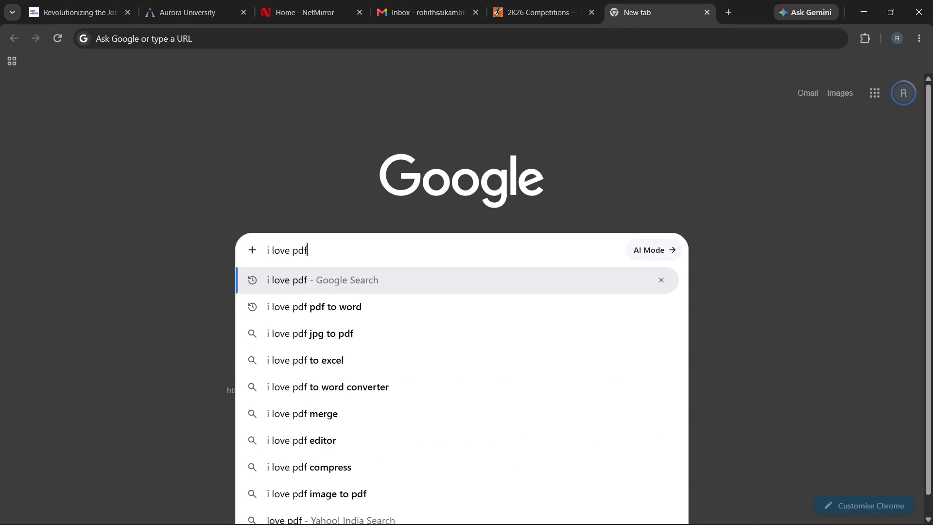
pyautogui.press('Return')
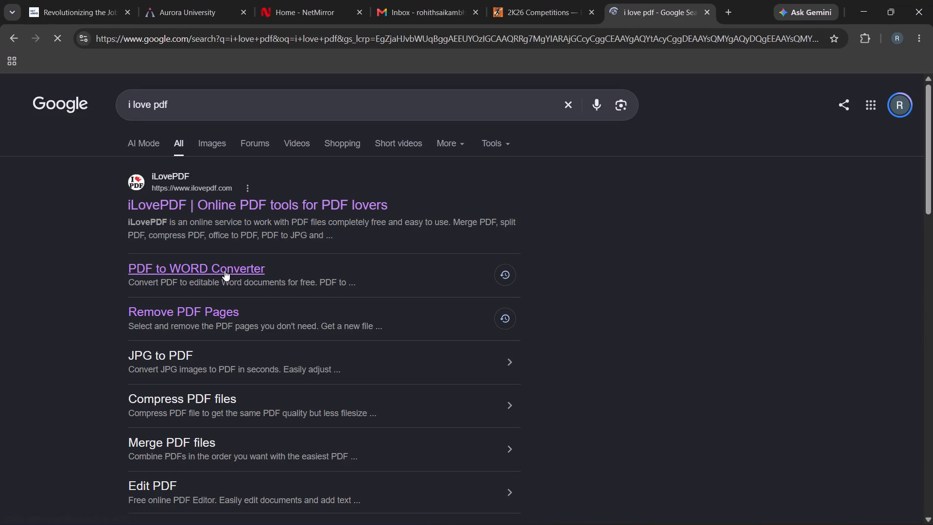
pyautogui.click(225, 270)
# Load lab Report 2.pdf from the Downloads folder into the PDF to Word converter.
pyautogui.click(406, 255)
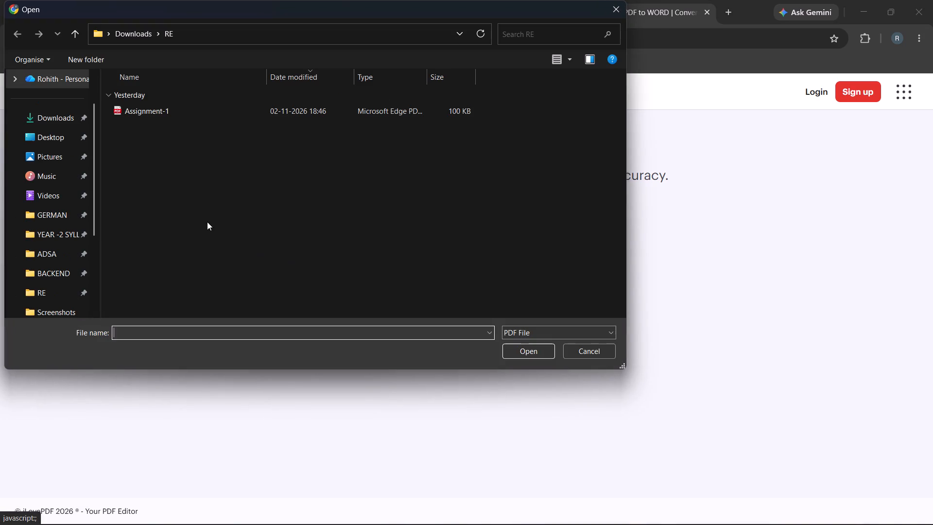
pyautogui.click(38, 124)
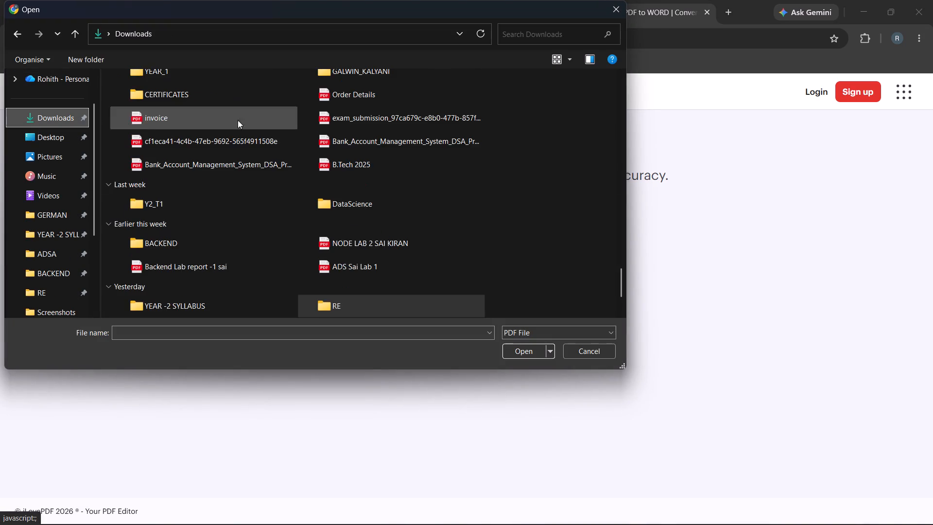
pyautogui.scroll(-12, 269, 205)
pyautogui.doubleClick(204, 302)
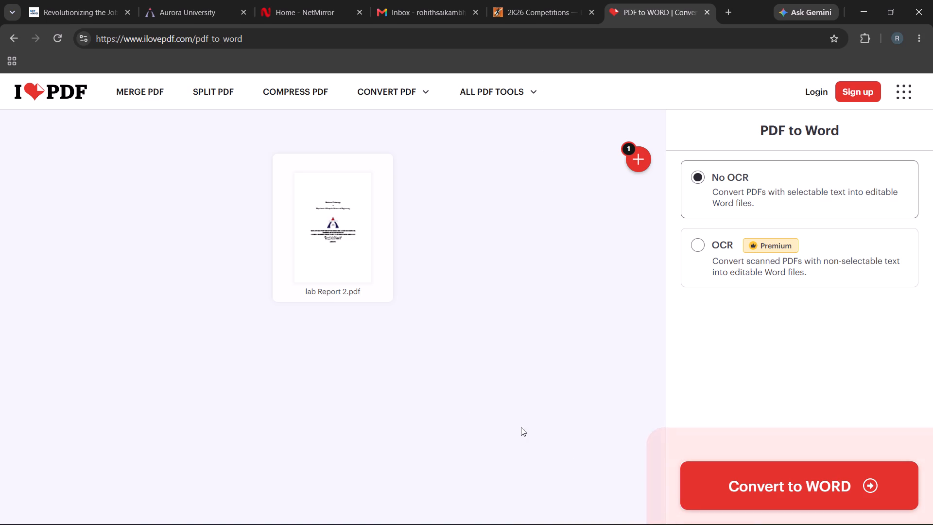
# Convert lab Report 2.pdf to Word without OCR, download the document and show it in the Downloads folder.
pyautogui.click(762, 492)
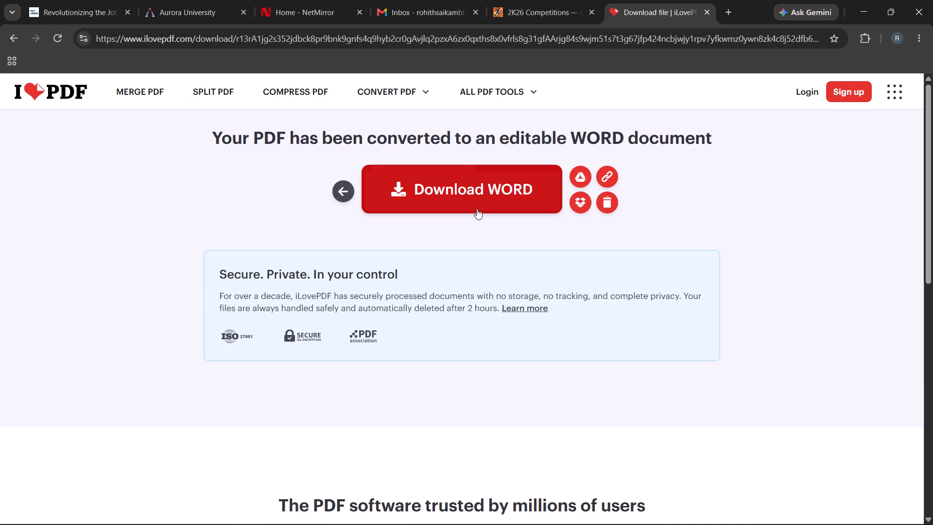
pyautogui.click(477, 209)
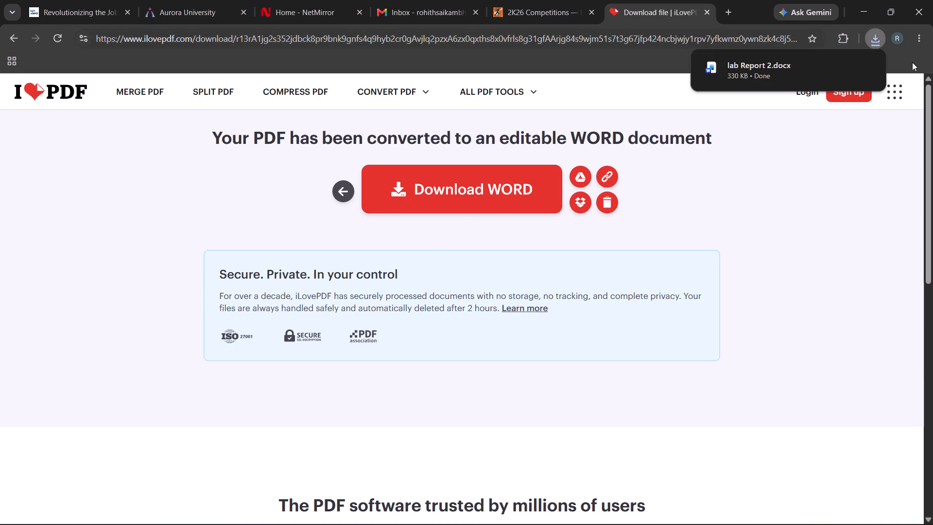
pyautogui.click(848, 66)
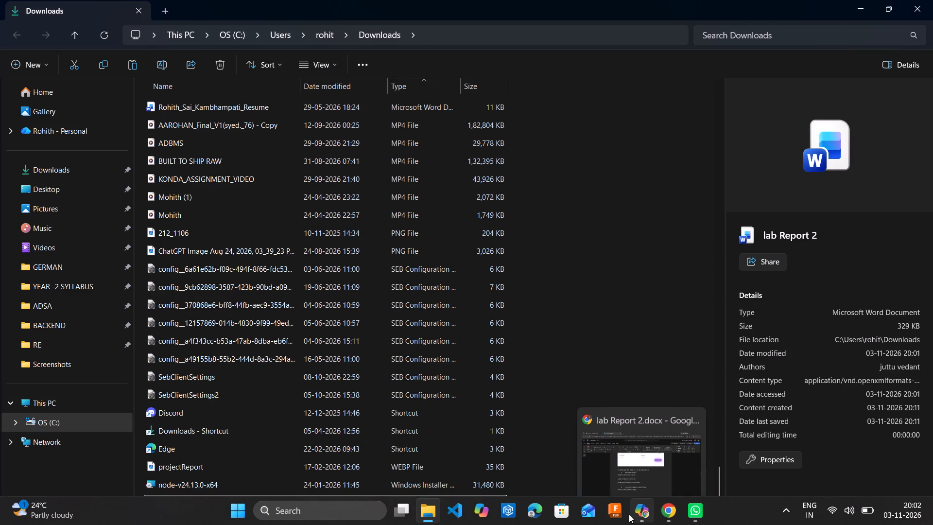
# Switch to the browser window with the Microsoft Copilot page and open an app from its app launcher.
pyautogui.click(629, 514)
pyautogui.click(50, 0)
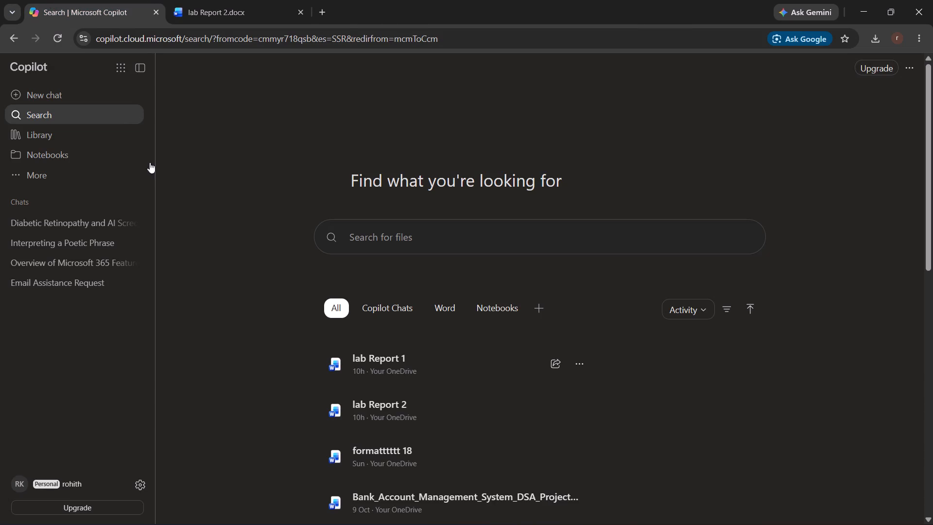
pyautogui.click(126, 69)
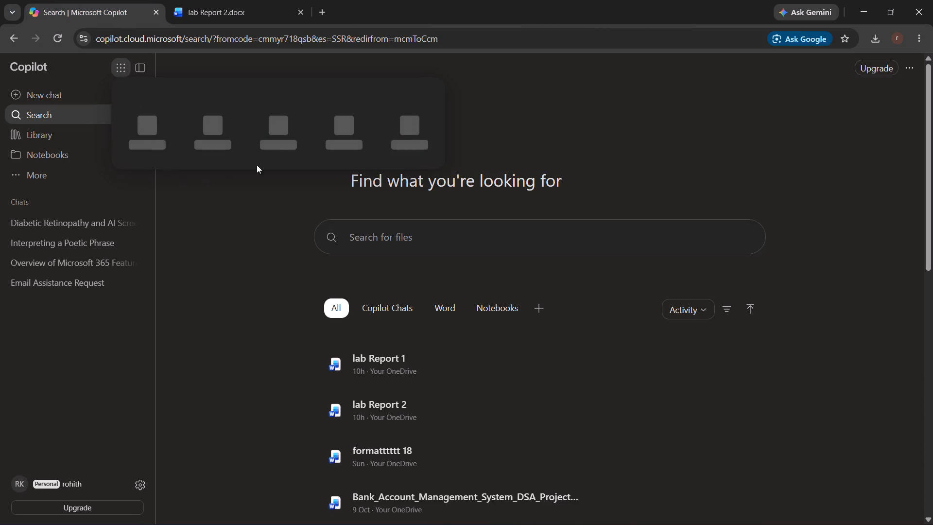
pyautogui.click(276, 187)
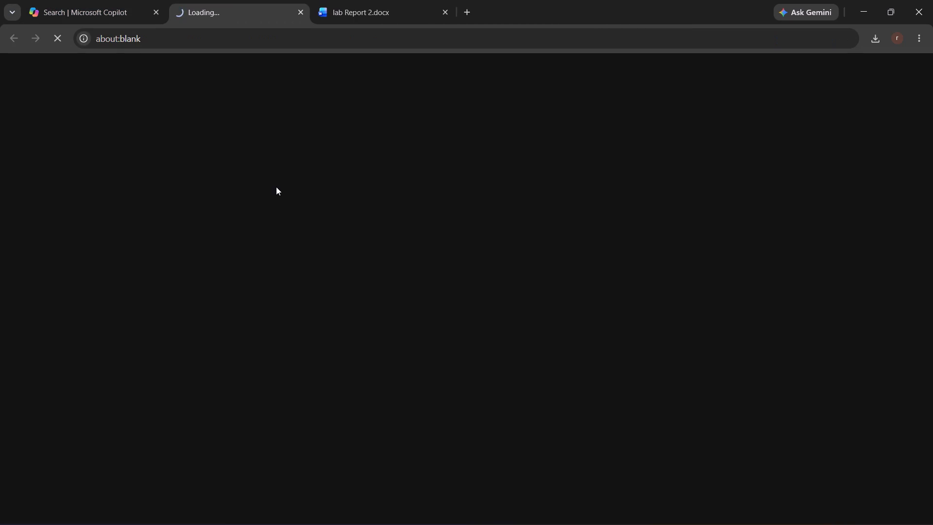
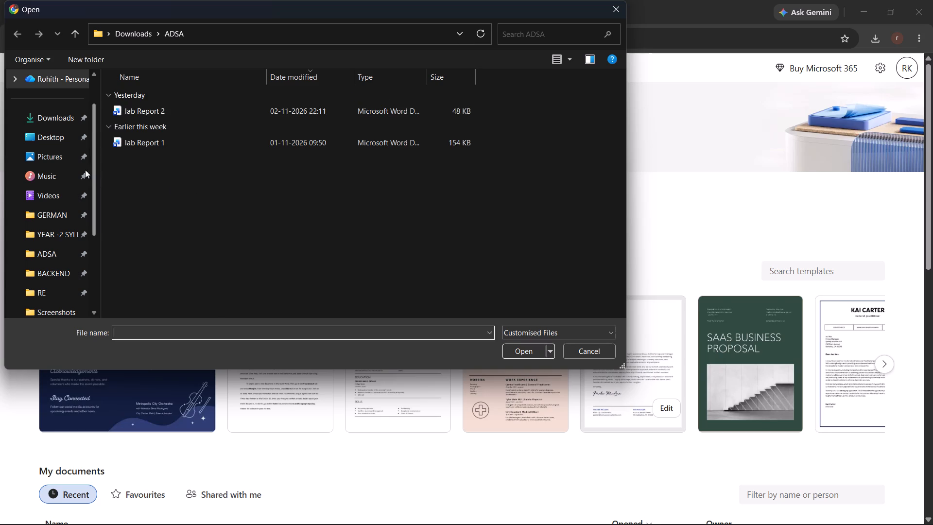
# Upload the converted lab Report 2 document from the Downloads folder and open it in Word for the web.
pyautogui.click(56, 122)
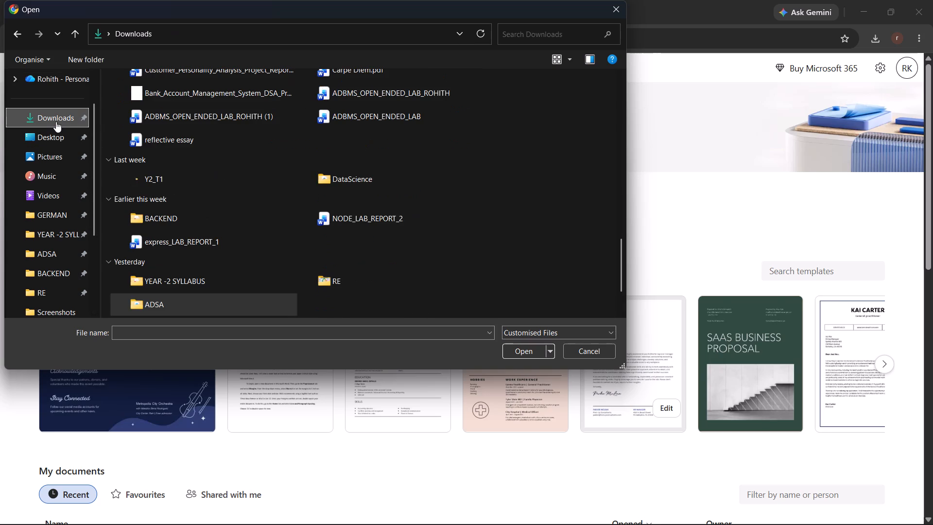
pyautogui.scroll(-6, 183, 169)
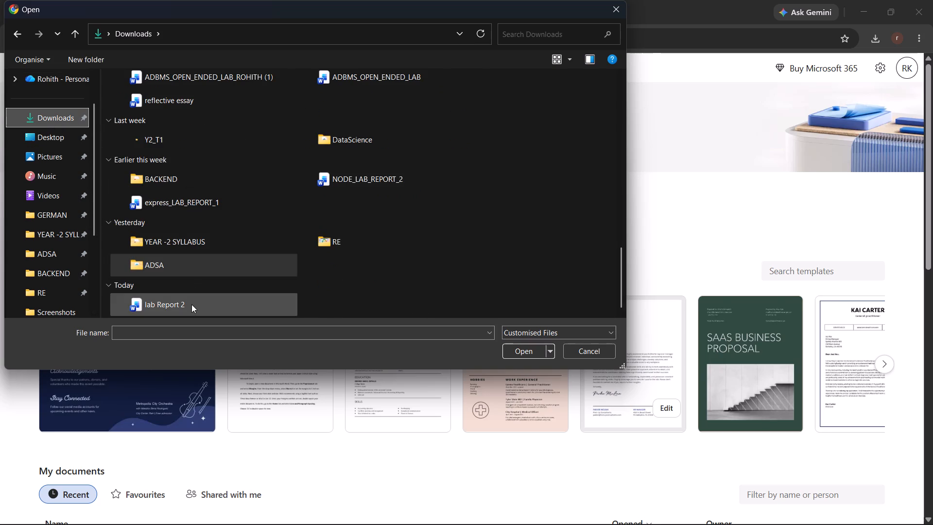
pyautogui.doubleClick(191, 304)
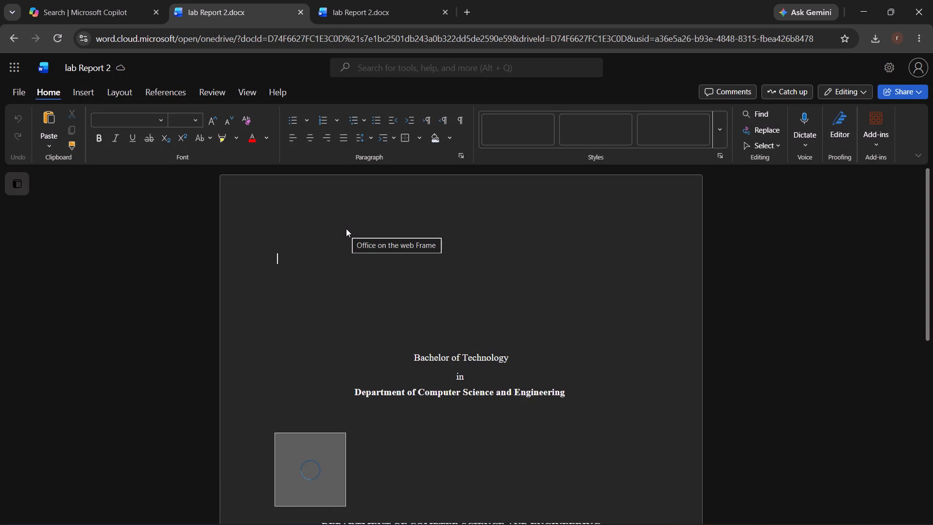
pyautogui.scroll(-7, 527, 447)
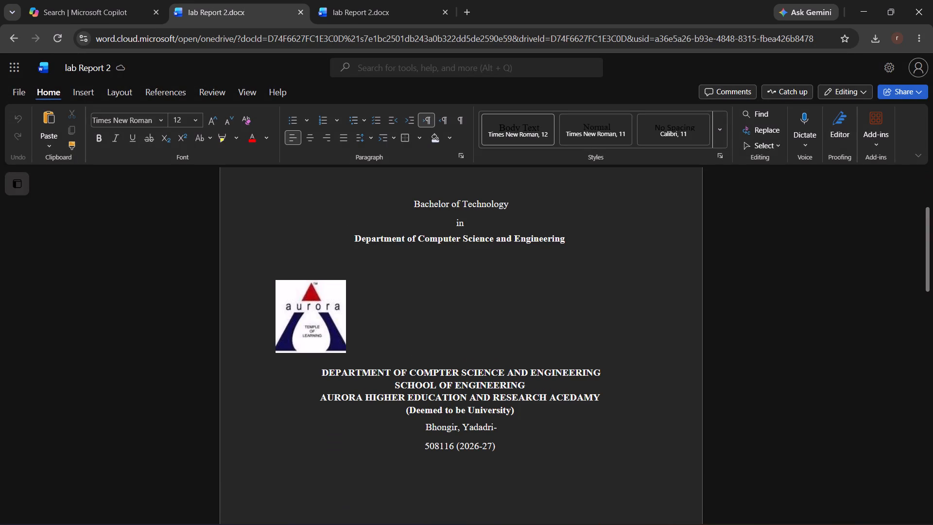
pyautogui.scroll(-6, 527, 447)
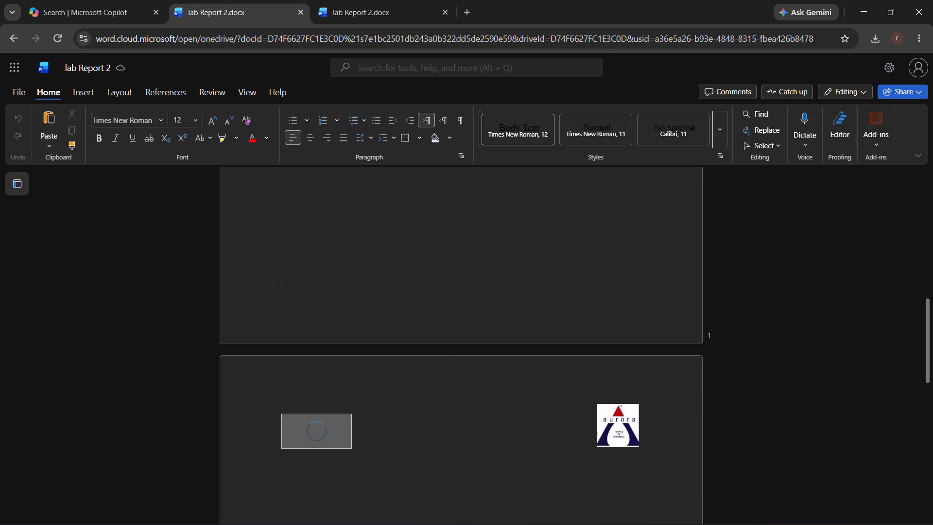
pyautogui.scroll(-4, 527, 447)
pyautogui.scroll(2, 527, 447)
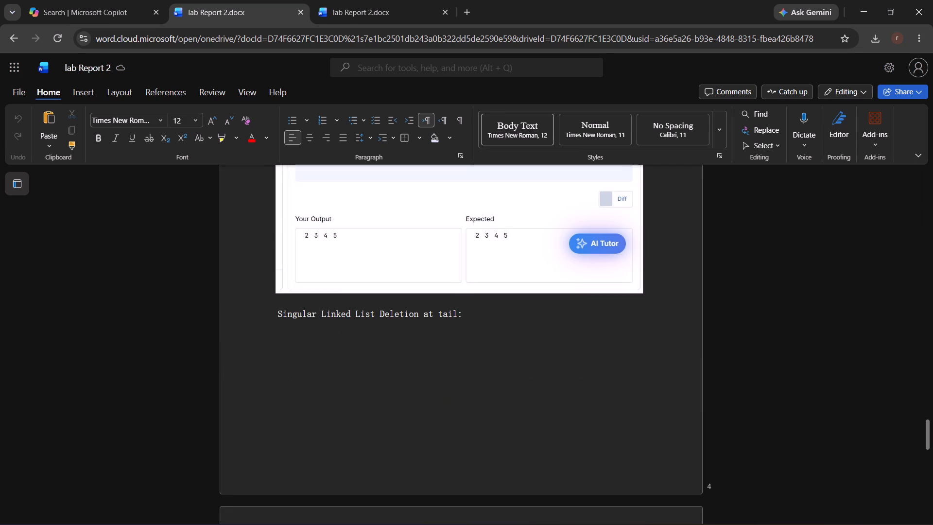
pyautogui.scroll(3, 527, 447)
pyautogui.scroll(-4, 527, 447)
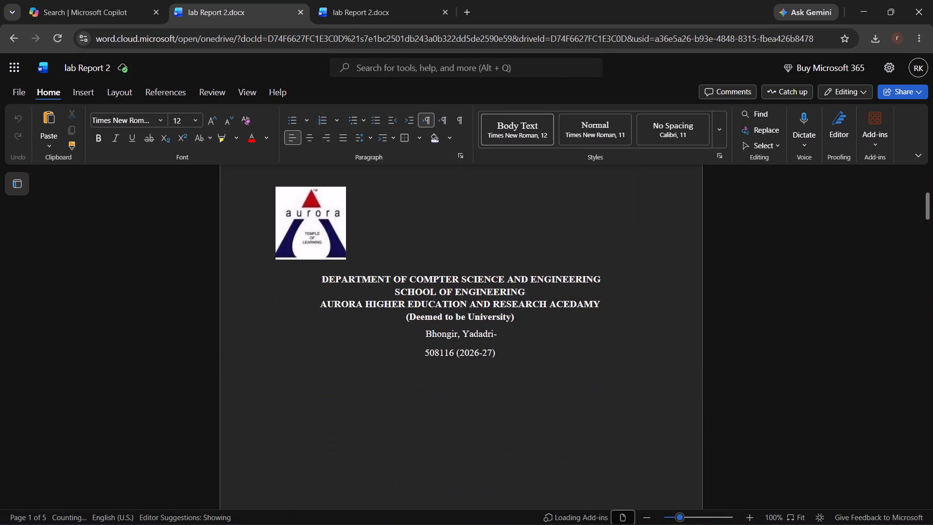
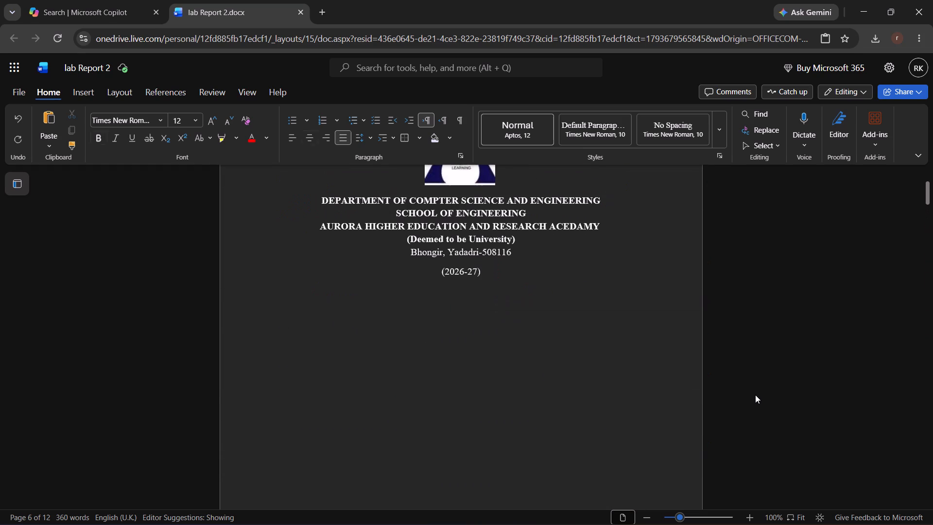
pyautogui.scroll(-5, 755, 395)
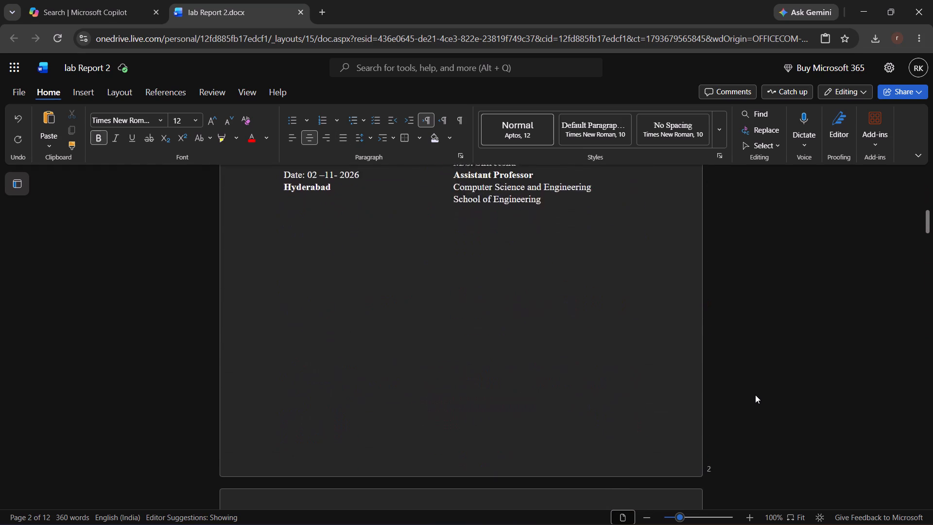
pyautogui.scroll(-2, 755, 395)
pyautogui.scroll(1, 755, 395)
pyautogui.scroll(-3, 755, 395)
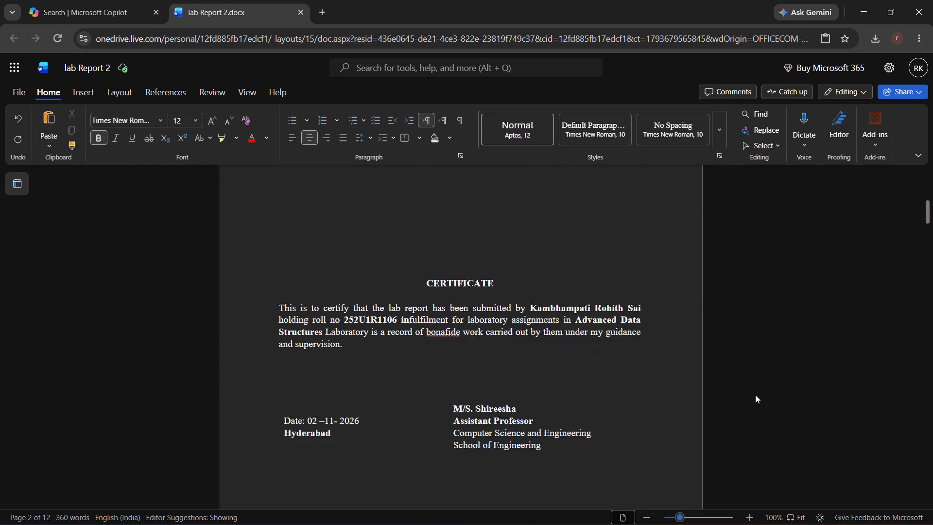
pyautogui.scroll(-5, 755, 395)
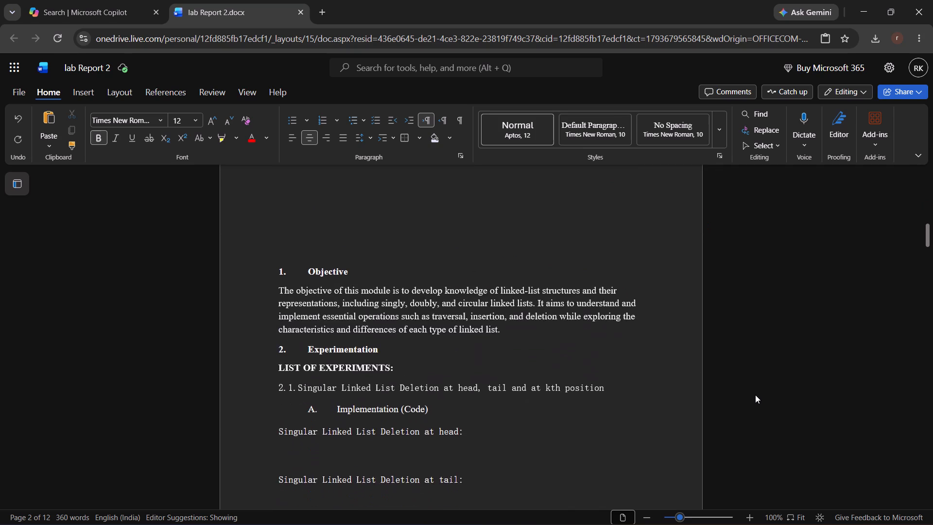
pyautogui.scroll(-1, 755, 395)
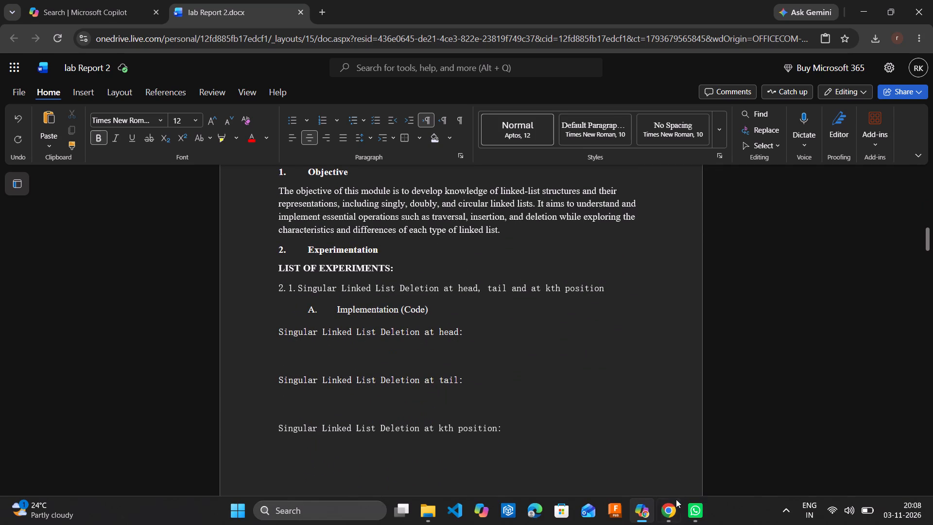
# Switch back to the coding practice page and copy the entire C++ code of Insertion At Head - Doubly Linked List.
pyautogui.click(676, 508)
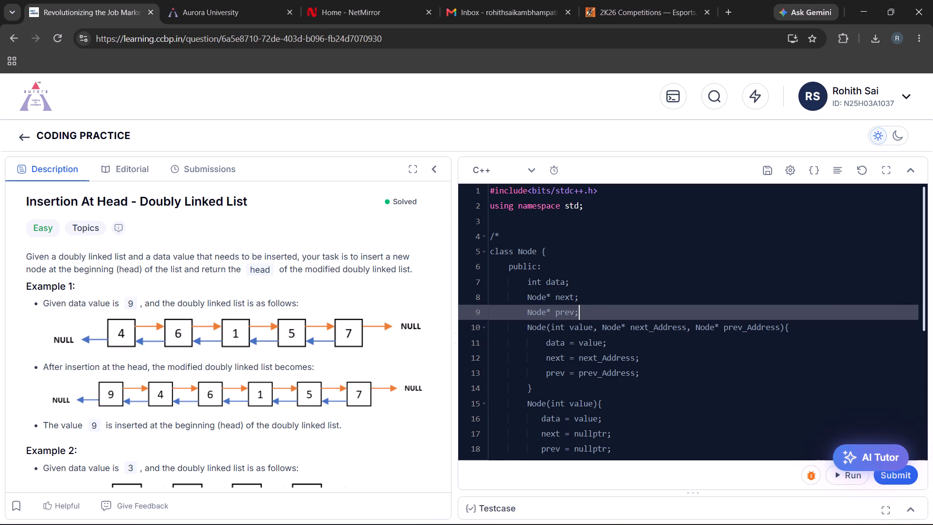
pyautogui.hotkey('ctrl', 'a')
pyautogui.hotkey('ctrl', 'c')
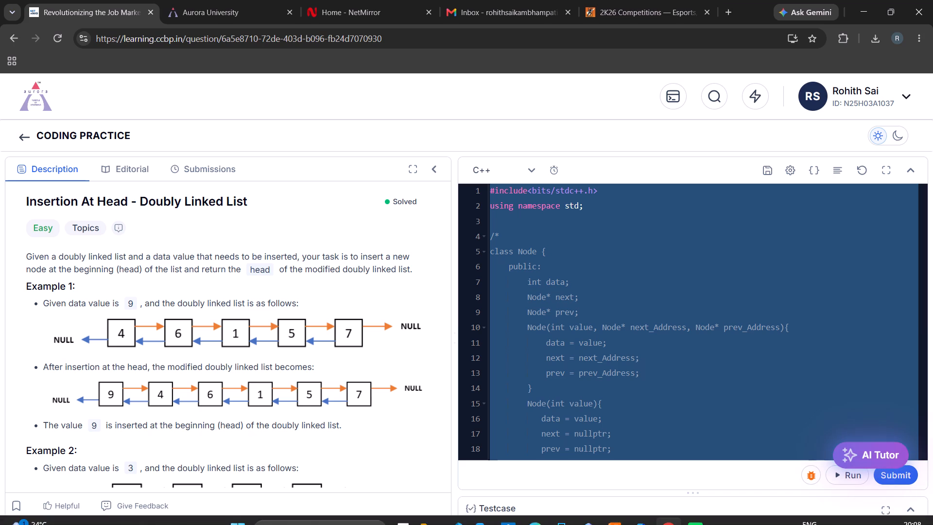
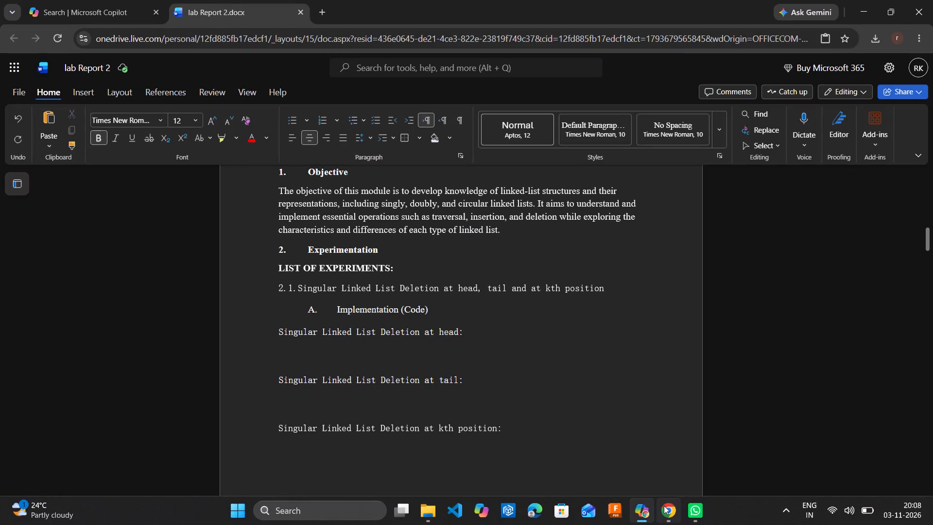
# Switch to the coding practice site, open Insertion At Tail - Doubly Linked List and copy its entire C++ code.
pyautogui.click(664, 506)
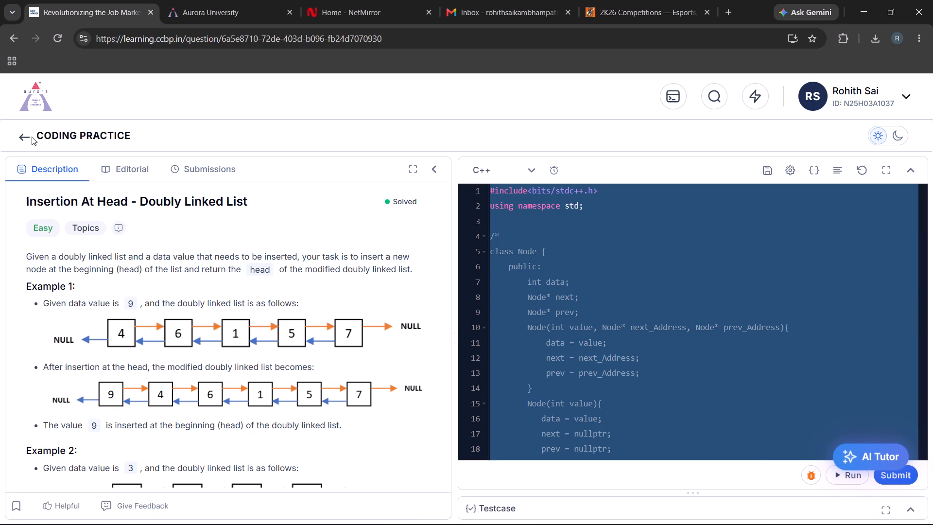
pyautogui.click(32, 137)
pyautogui.click(27, 136)
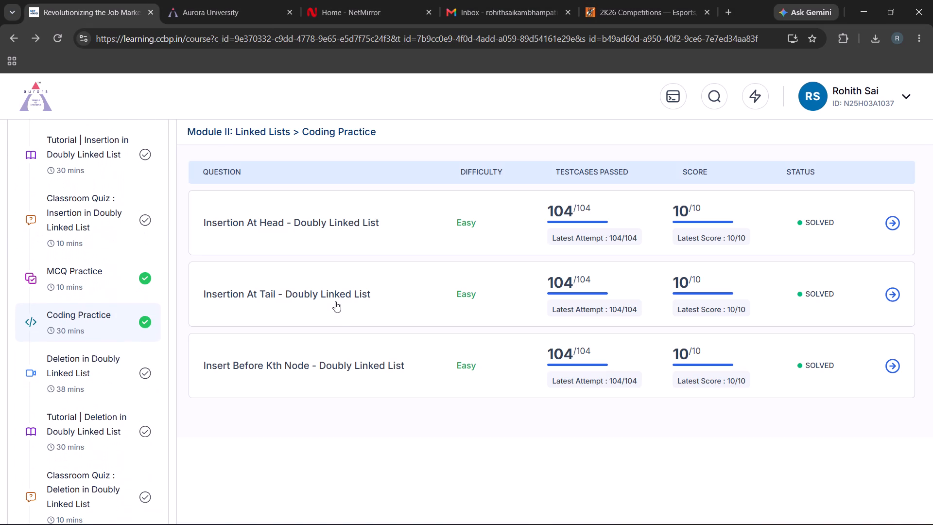
pyautogui.click(337, 309)
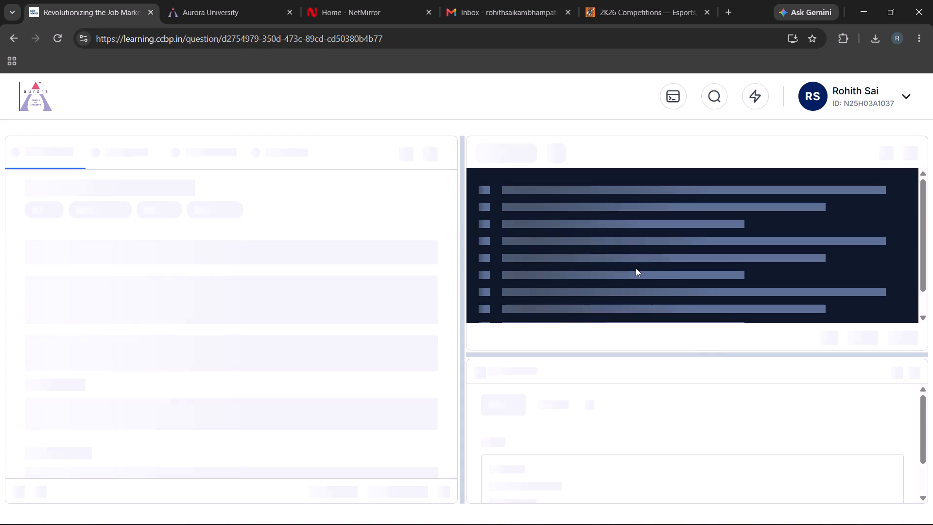
pyautogui.click(762, 249)
pyautogui.hotkey('ctrl', 'a')
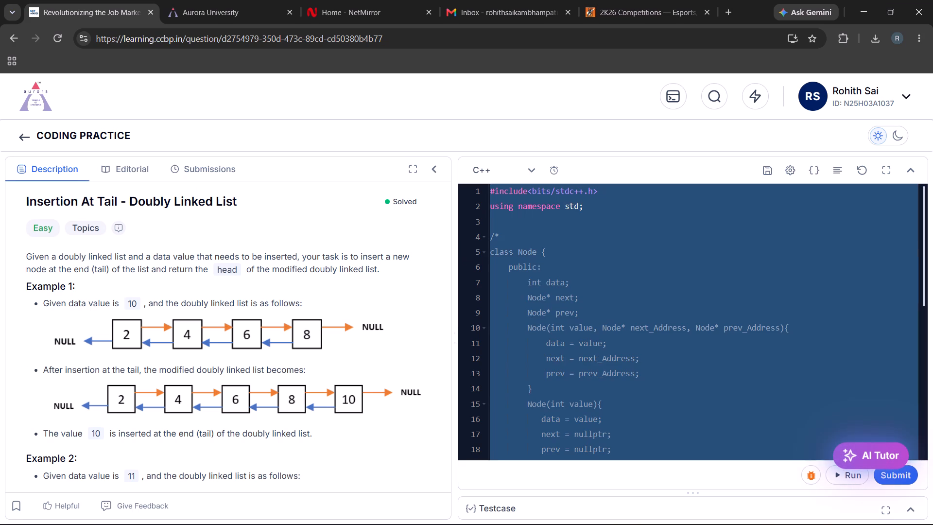
pyautogui.hotkey('ctrl', 'c')
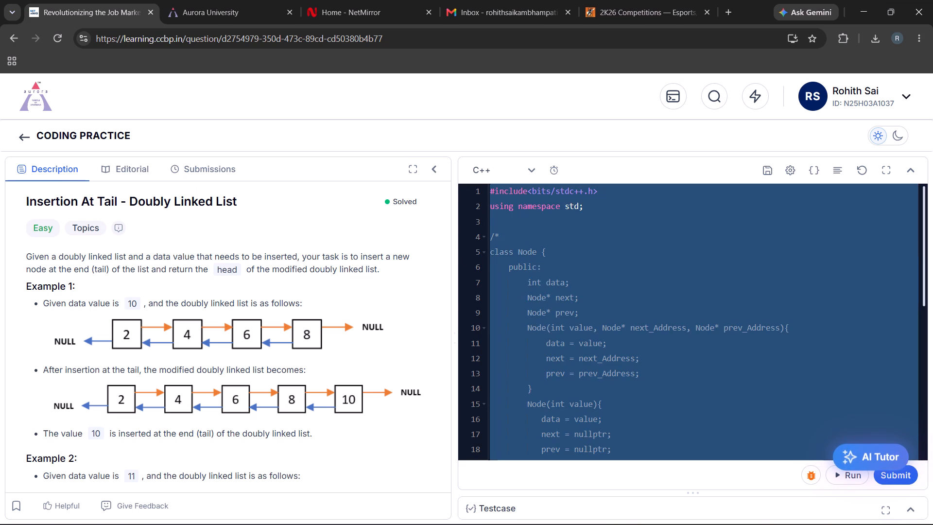
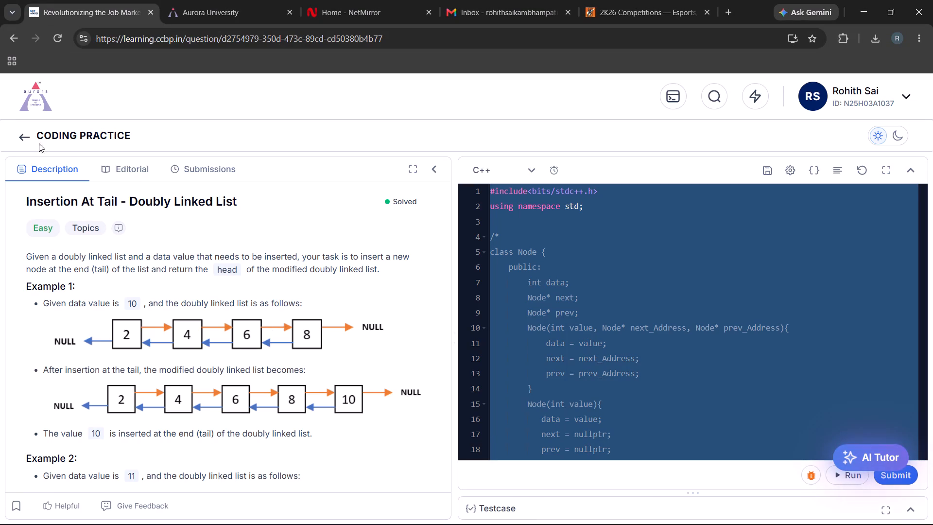
# Return to the coding practice list, open Insert Before Kth Node - Doubly Linked List and copy its entire C++ code.
pyautogui.click(23, 138)
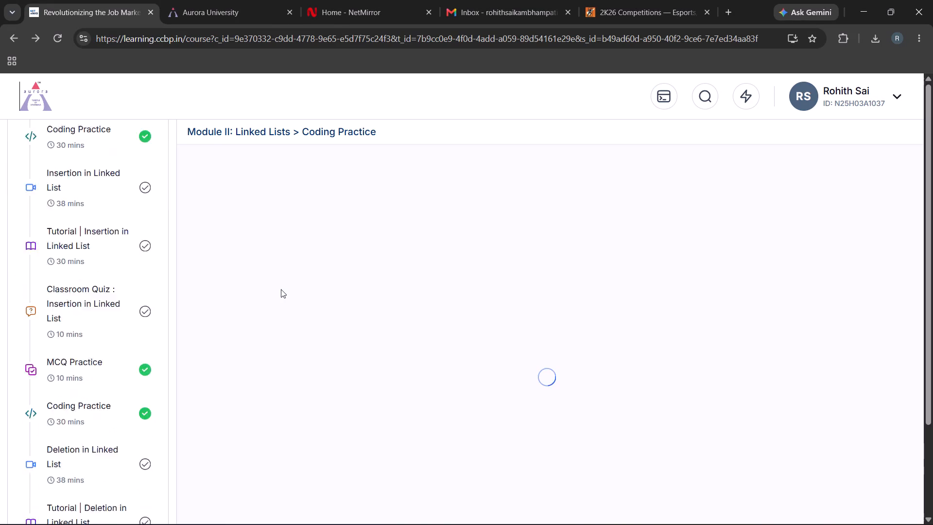
pyautogui.click(402, 358)
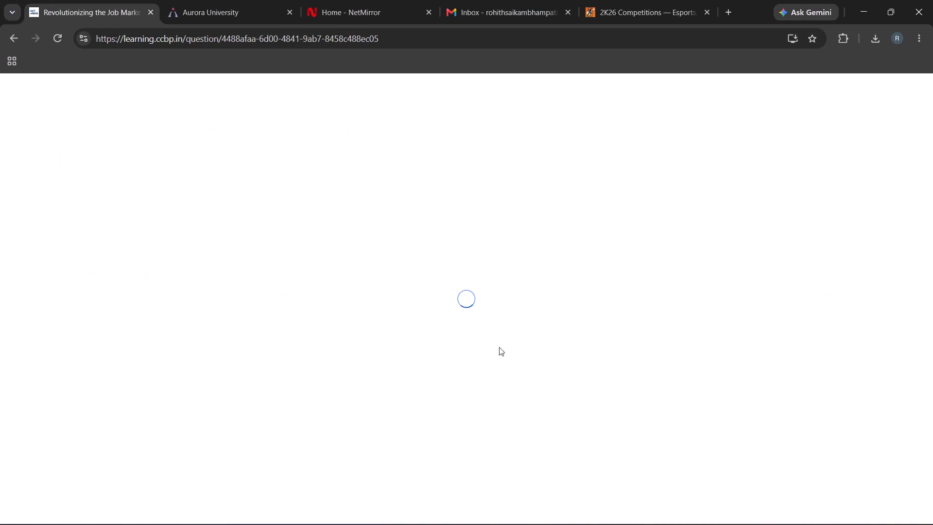
pyautogui.click(726, 256)
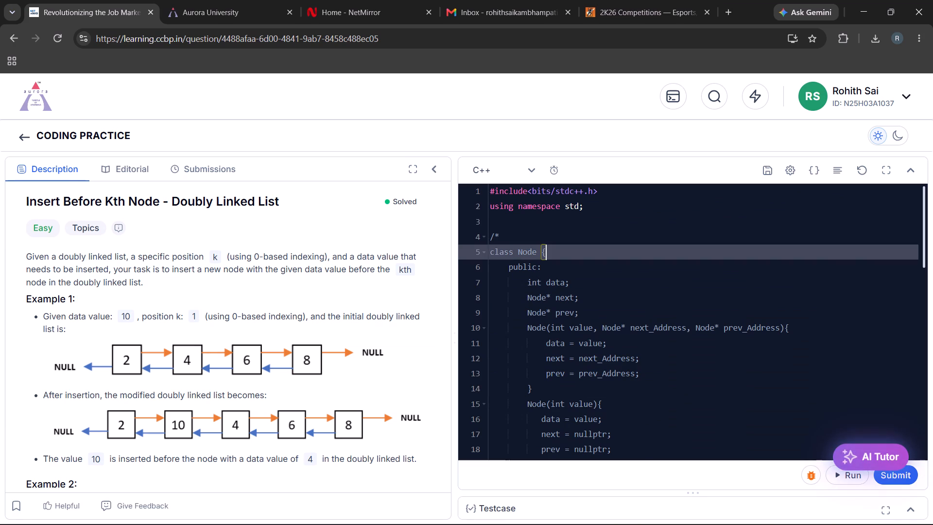
pyautogui.hotkey('ctrl', 'a')
pyautogui.hotkey('ctrl', 'c')
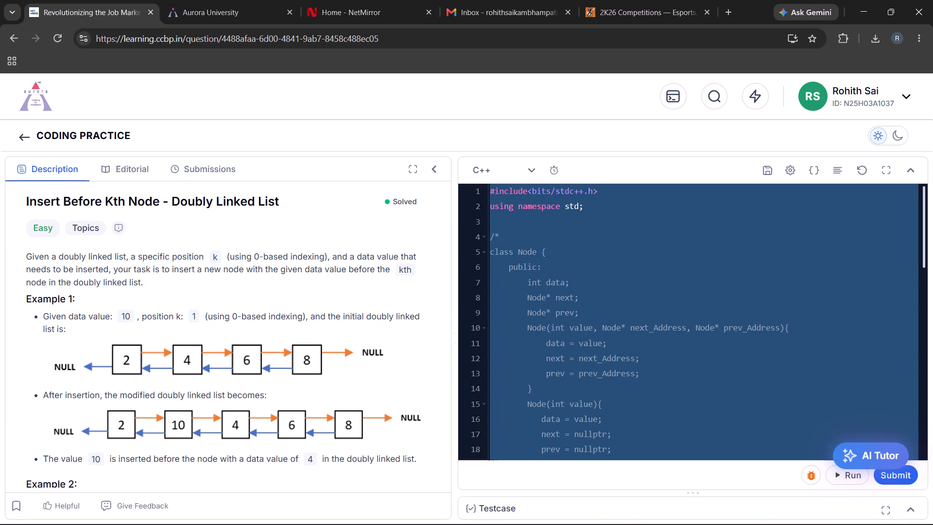
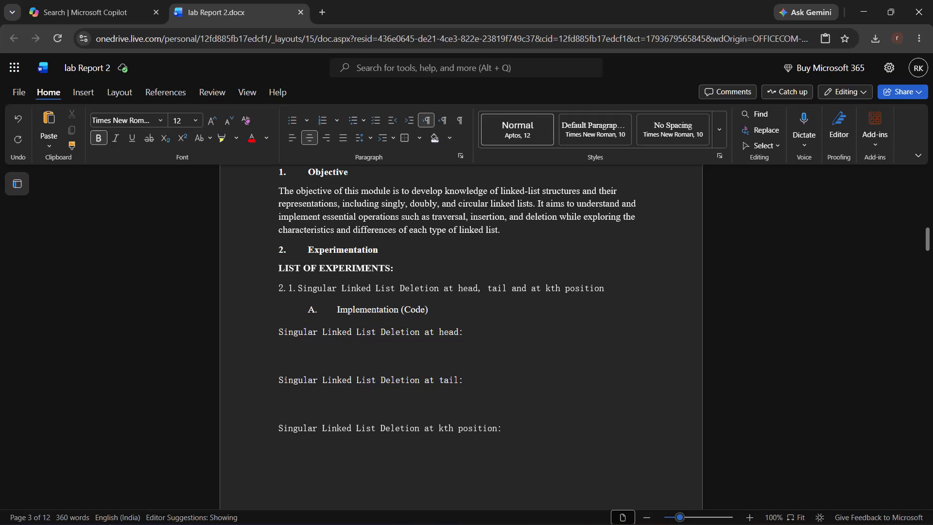
# Switch to the coding practice site and open the Coding Practice set that follows the Deletion in Linked List lessons.
pyautogui.hotkey('alt', 'Tab')
pyautogui.hotkey('alt', 'Tab')
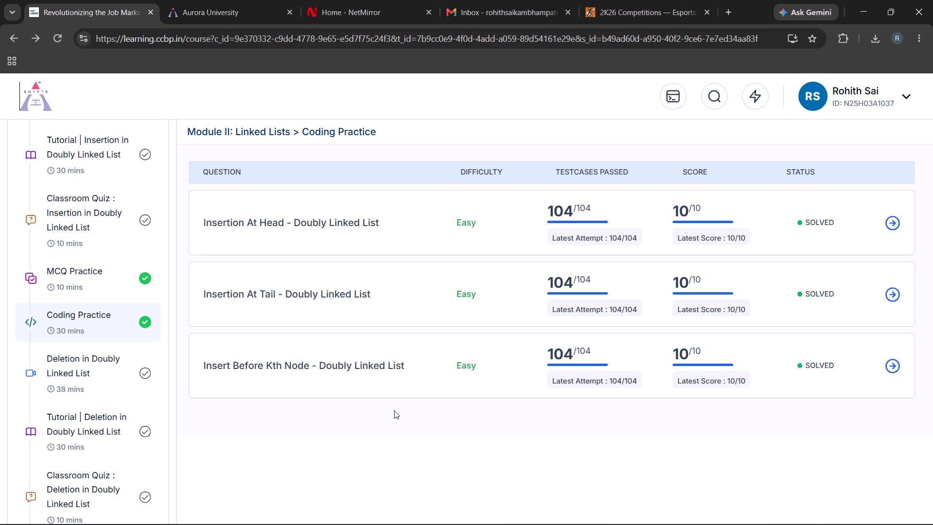
pyautogui.scroll(3, 113, 285)
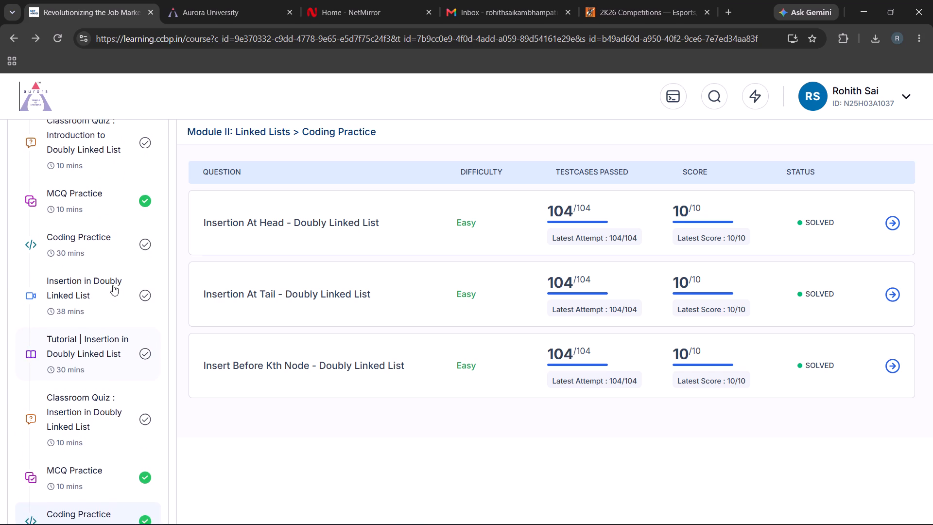
pyautogui.scroll(4, 113, 285)
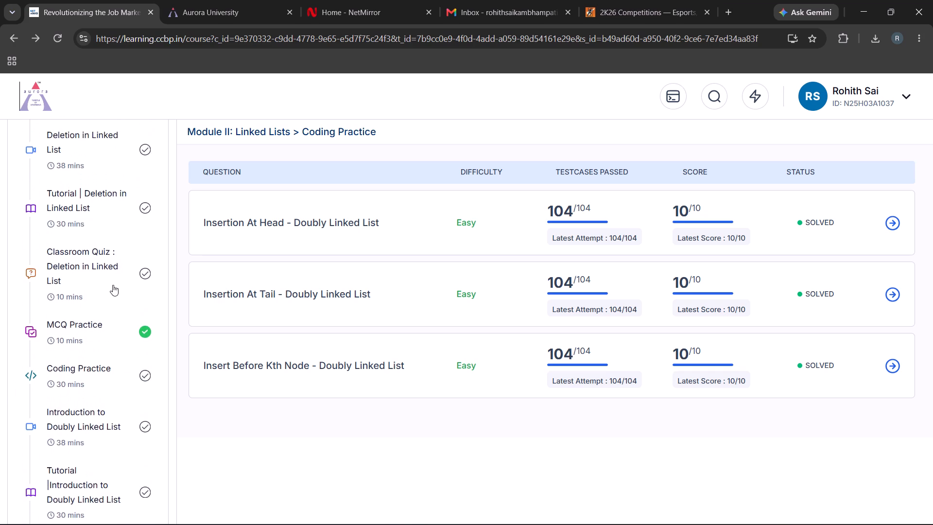
pyautogui.scroll(2, 113, 285)
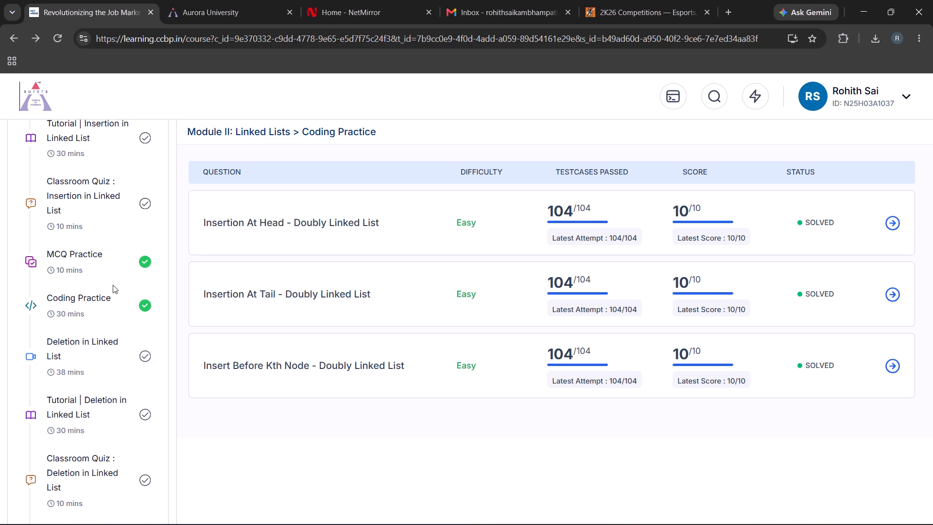
pyautogui.scroll(-2, 113, 285)
pyautogui.click(155, 437)
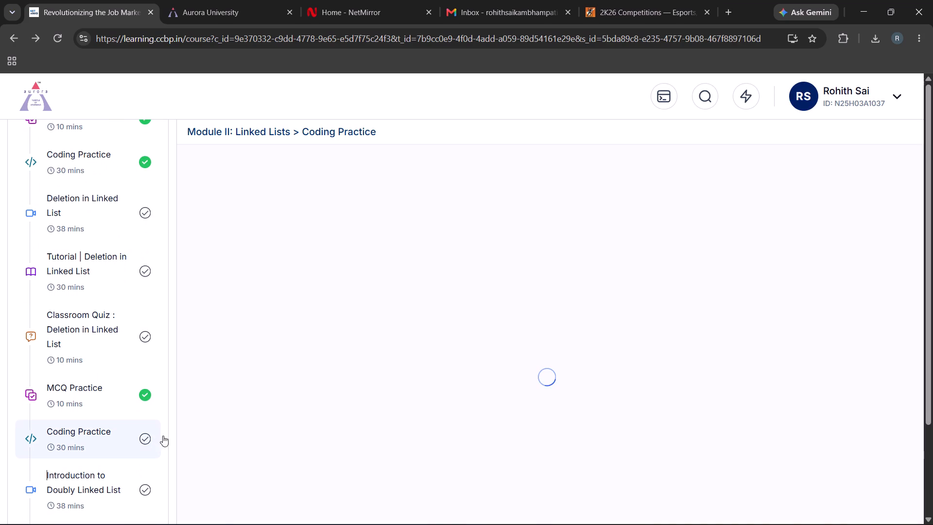
# Open the Delete Head of the Linked List problem and copy its entire C++ code.
pyautogui.click(380, 240)
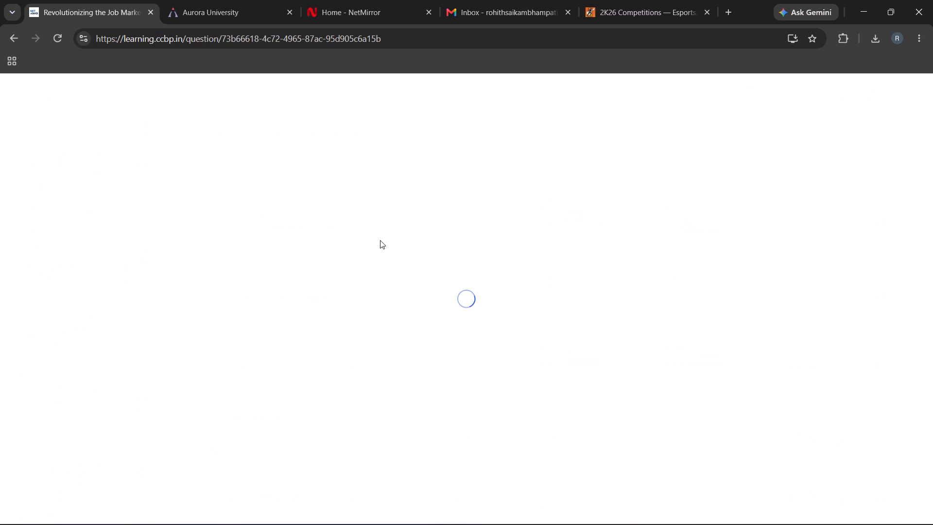
pyautogui.click(623, 269)
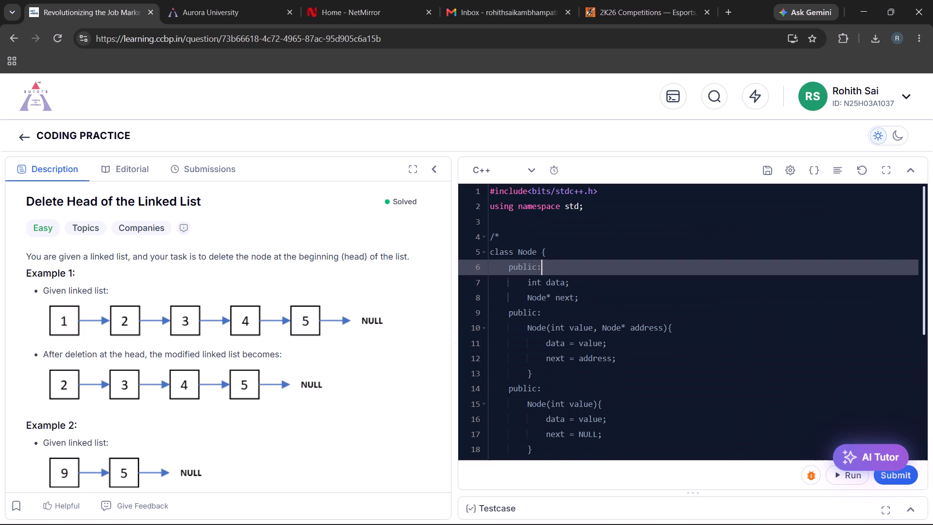
pyautogui.hotkey('ctrl', 'a')
pyautogui.hotkey('ctrl', 'c')
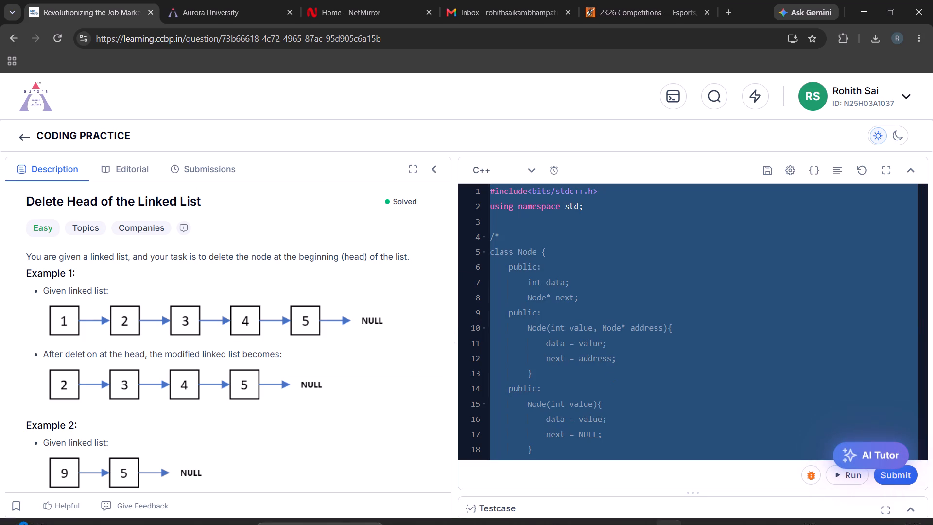
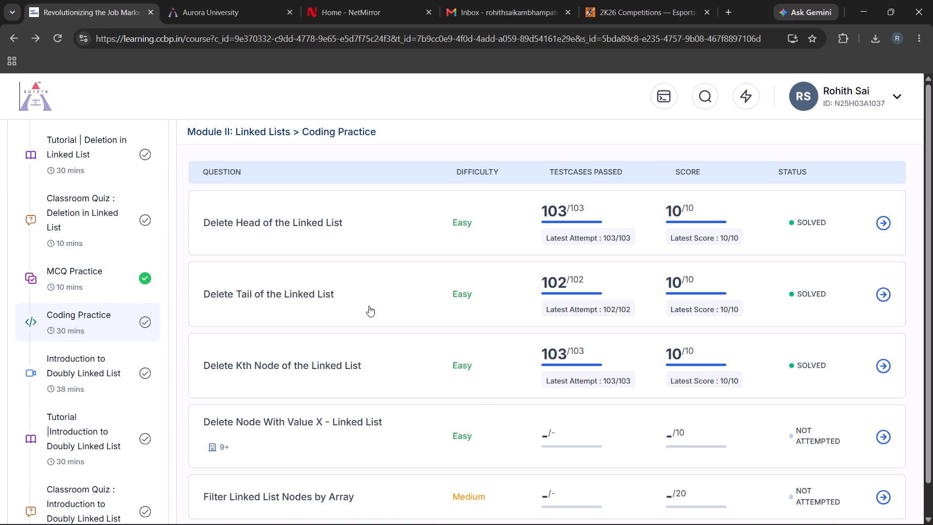
# Open the Delete Tail of the Linked List problem and copy its entire C++ code.
pyautogui.click(369, 306)
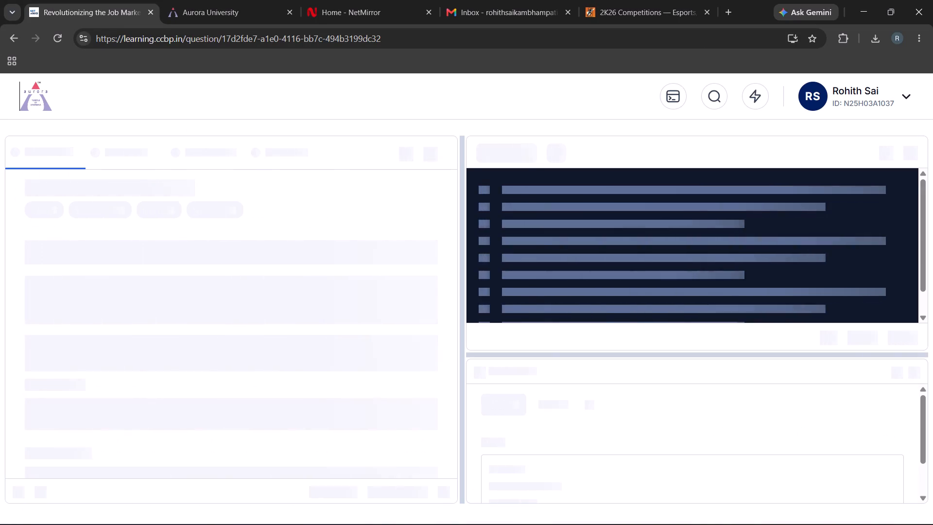
pyautogui.click(726, 294)
pyautogui.hotkey('ctrl', 'a')
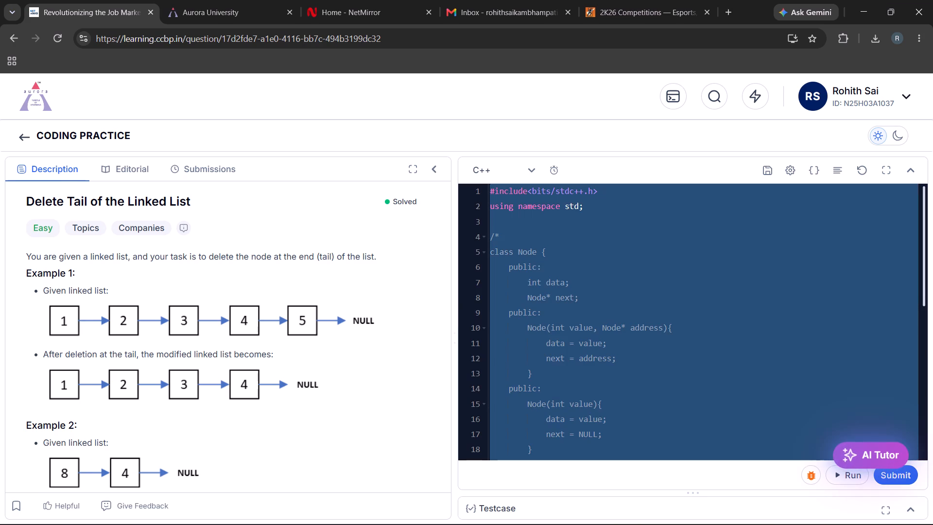
pyautogui.hotkey('ctrl', 'c')
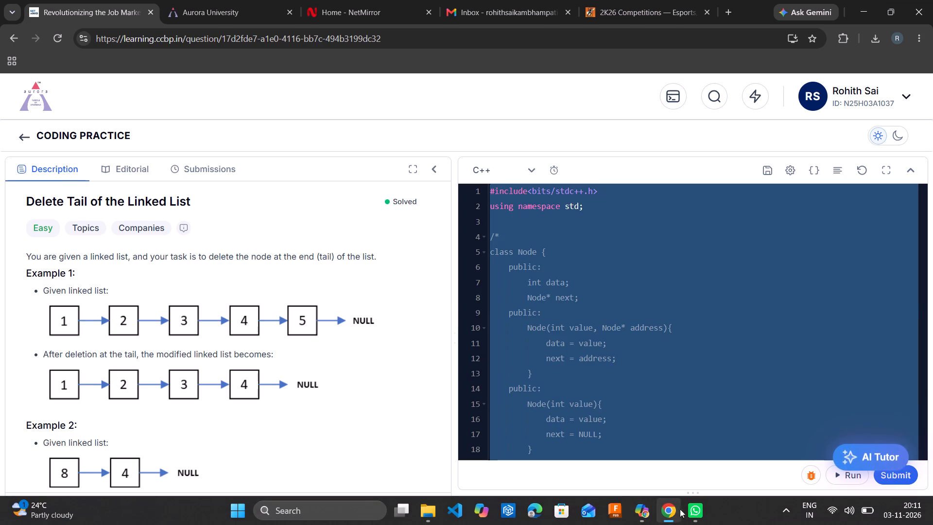
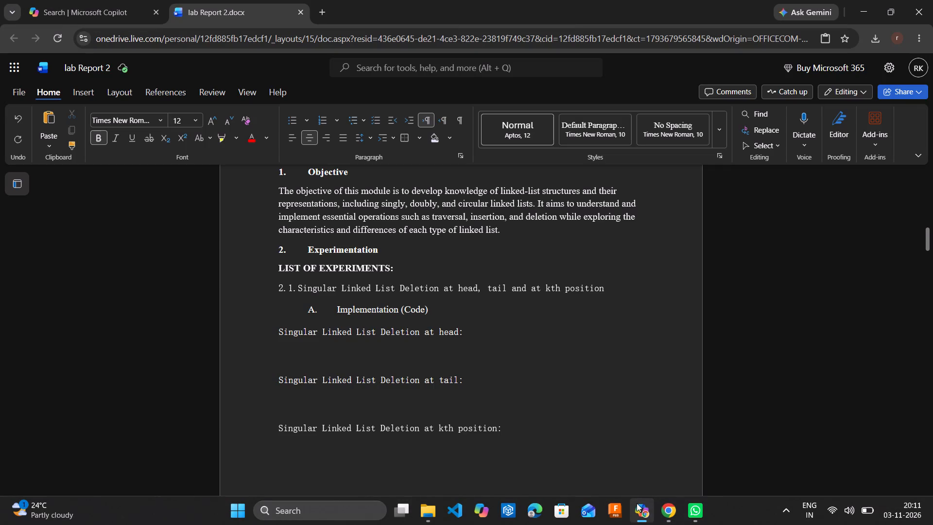
# Return to the coding practice site, open the Delete Kth Node of the Linked List problem and copy its entire C++ code.
pyautogui.click(671, 510)
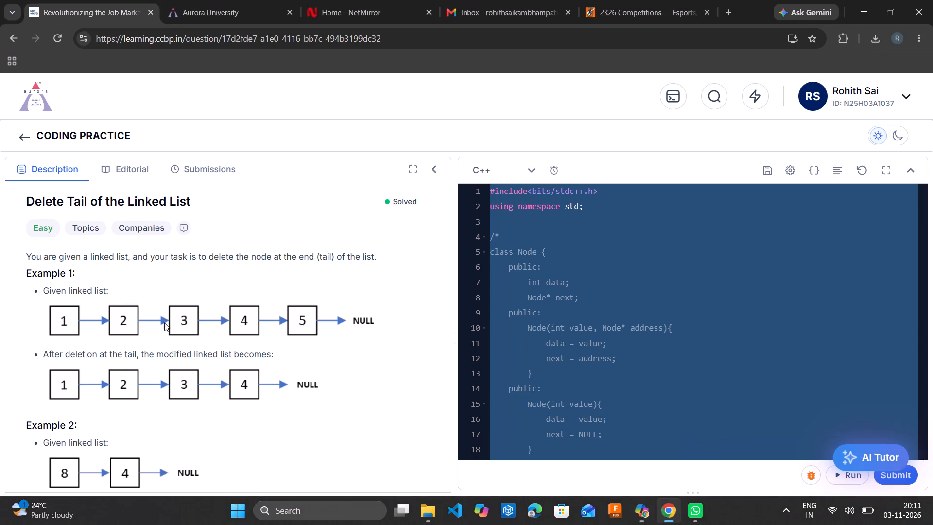
pyautogui.click(17, 137)
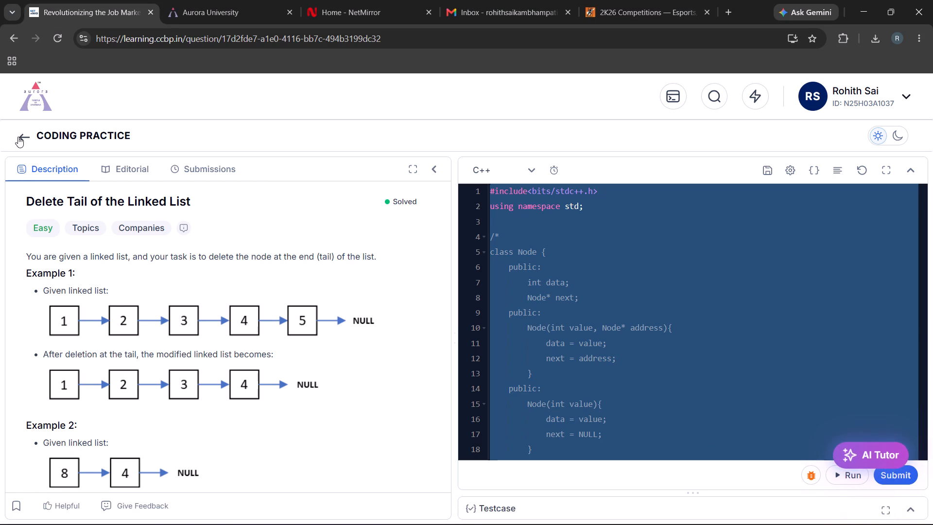
pyautogui.click(18, 137)
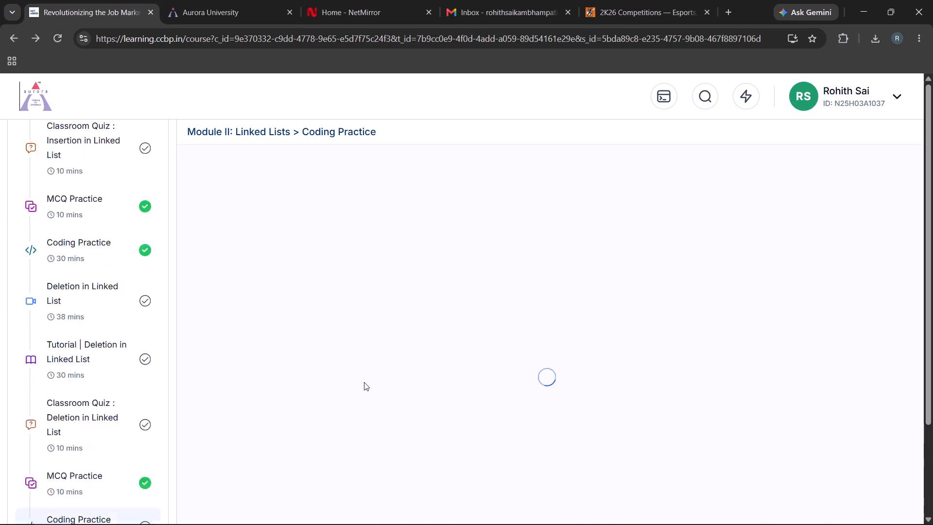
pyautogui.click(364, 382)
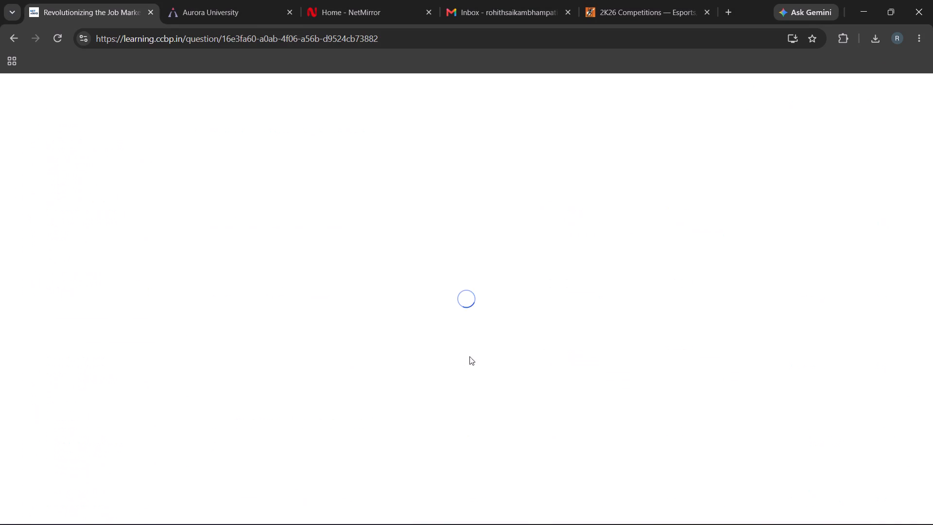
pyautogui.click(677, 297)
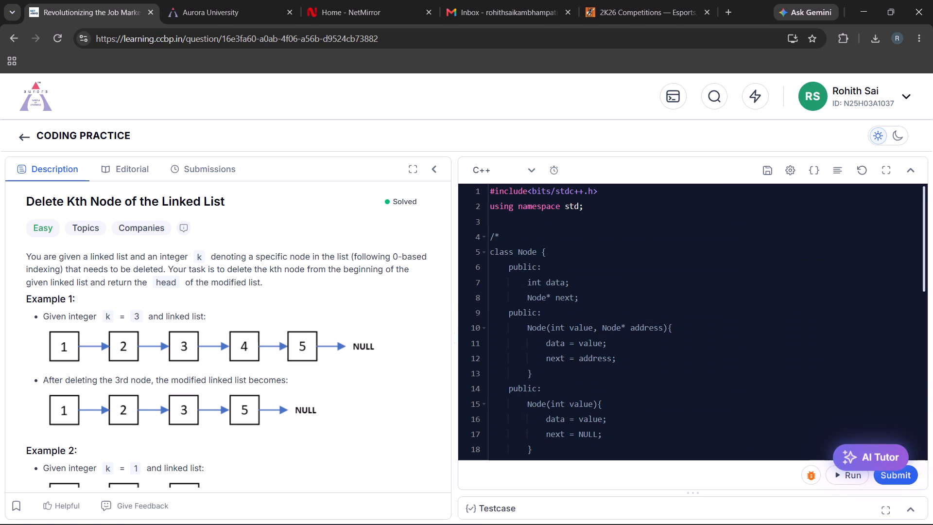
pyautogui.hotkey('ctrl', 'a')
pyautogui.hotkey('ctrl', 'c')
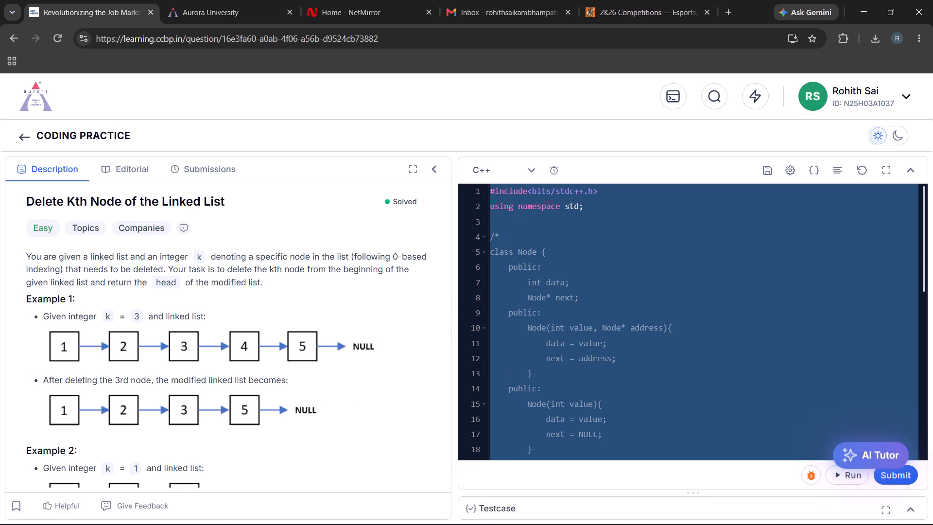
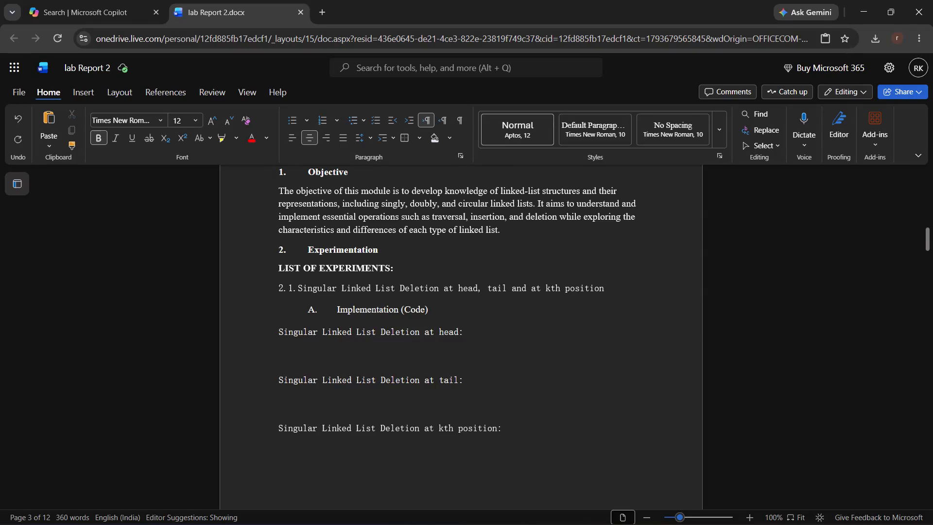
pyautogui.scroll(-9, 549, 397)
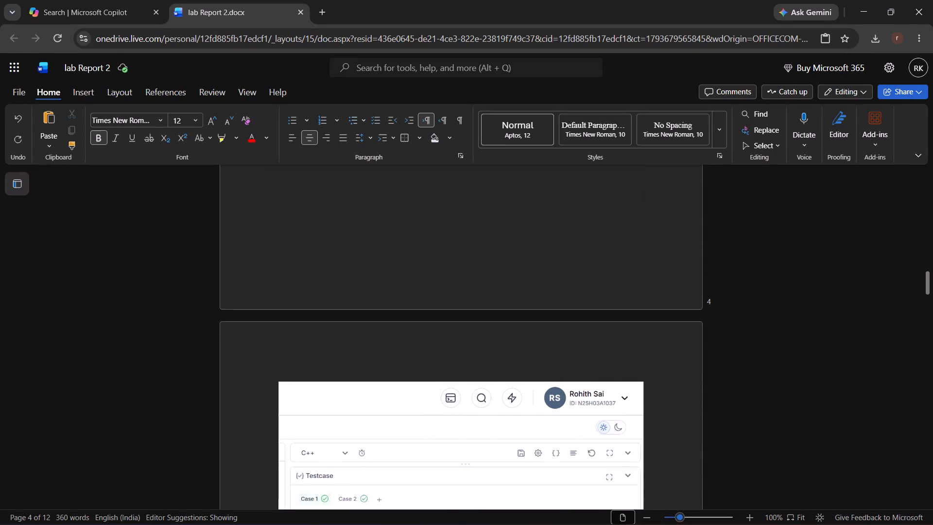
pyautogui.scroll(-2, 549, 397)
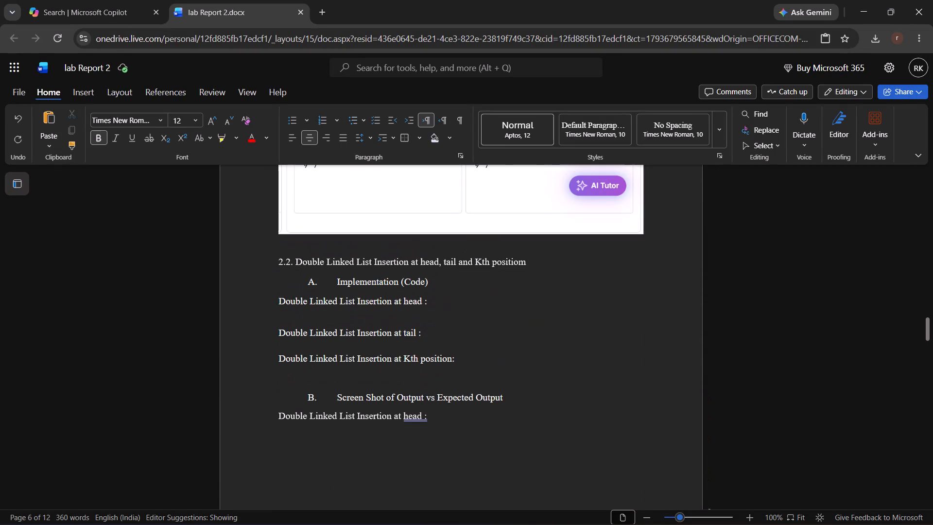
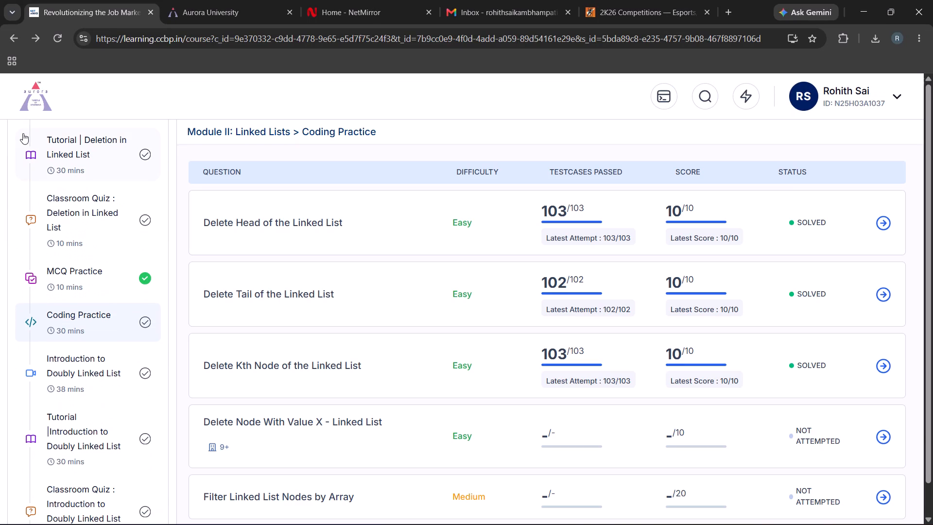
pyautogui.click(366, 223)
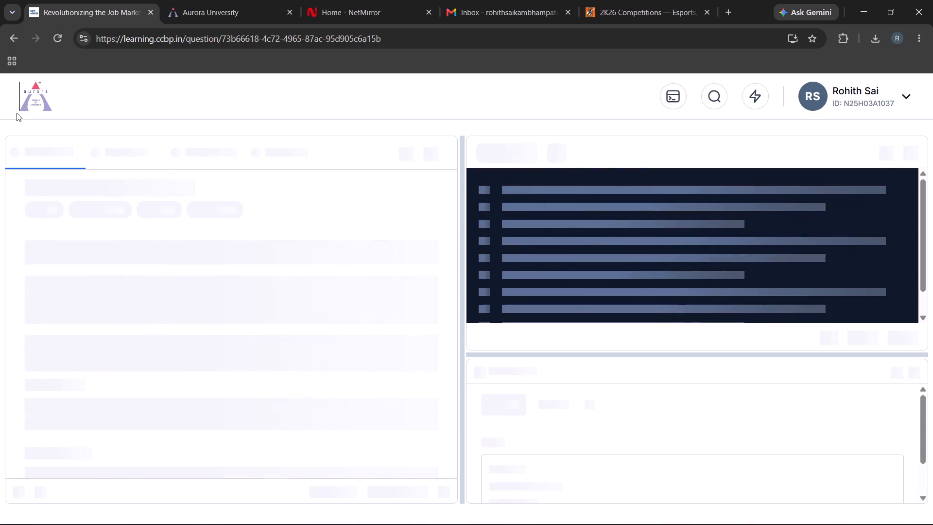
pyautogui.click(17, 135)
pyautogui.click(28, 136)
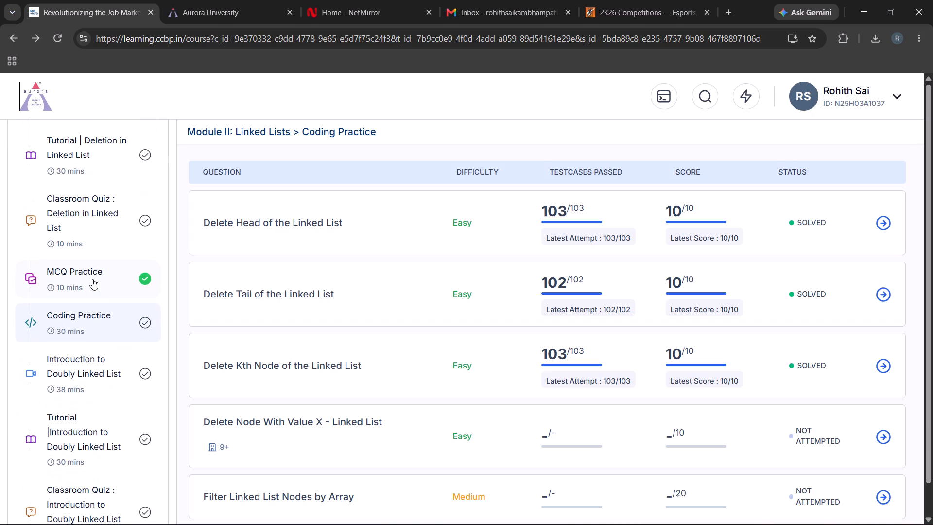
# Open the Insertion At Head - Doubly Linked List problem from the coding practice on insertion in doubly linked lists.
pyautogui.scroll(-3, 114, 352)
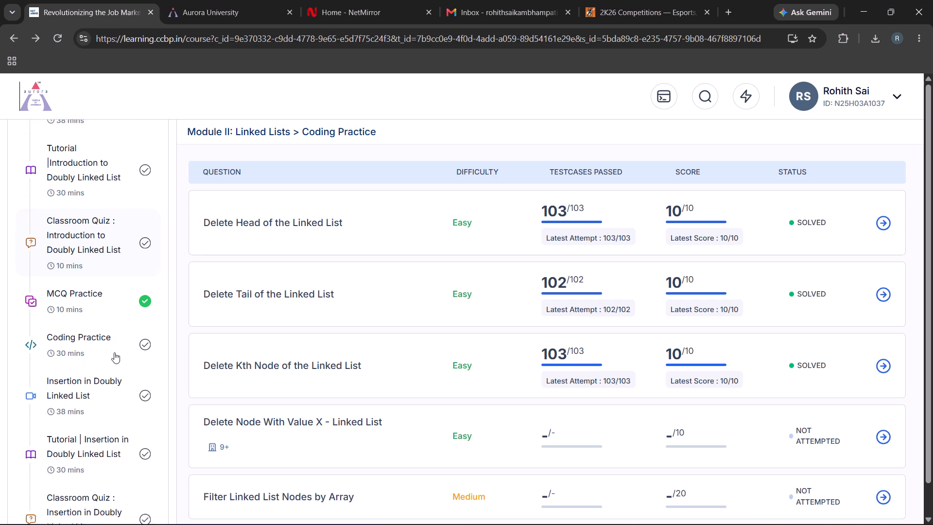
pyautogui.scroll(-1, 114, 352)
pyautogui.click(121, 320)
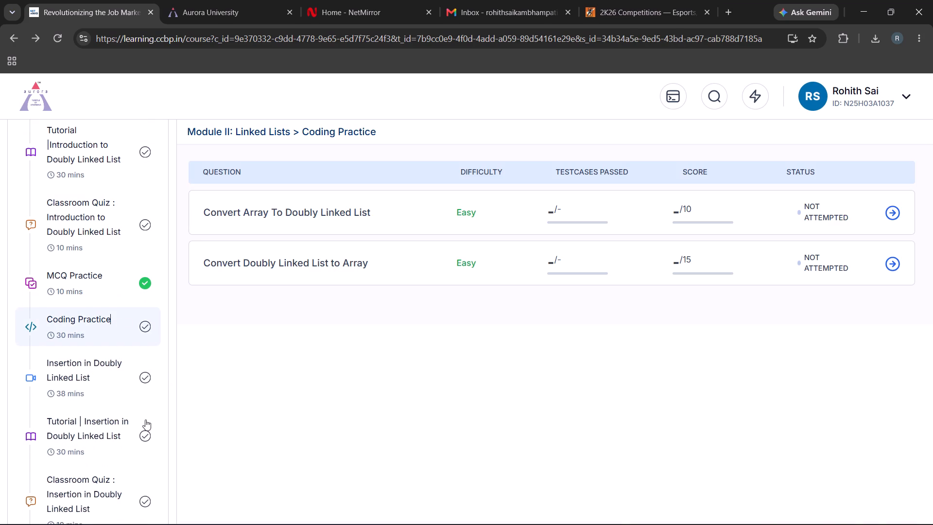
pyautogui.scroll(-3, 145, 420)
pyautogui.doubleClick(140, 430)
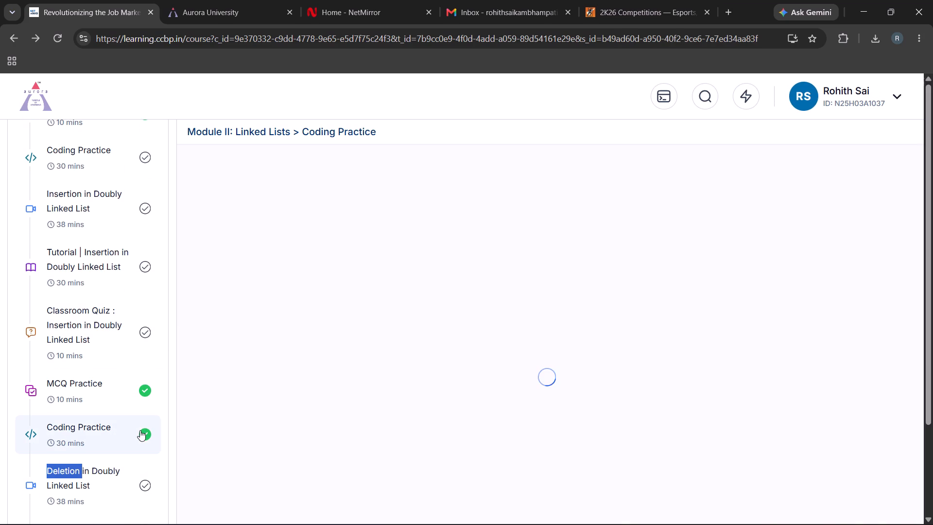
pyautogui.click(282, 420)
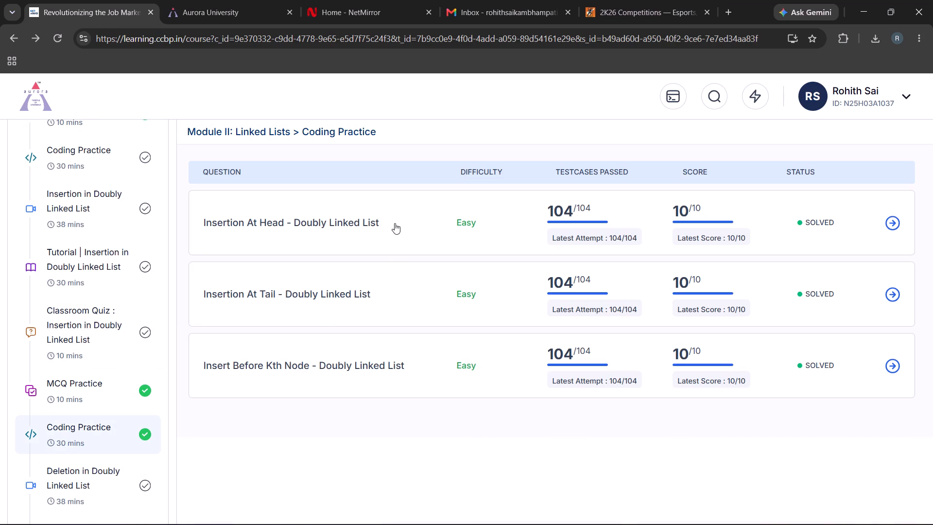
pyautogui.click(395, 223)
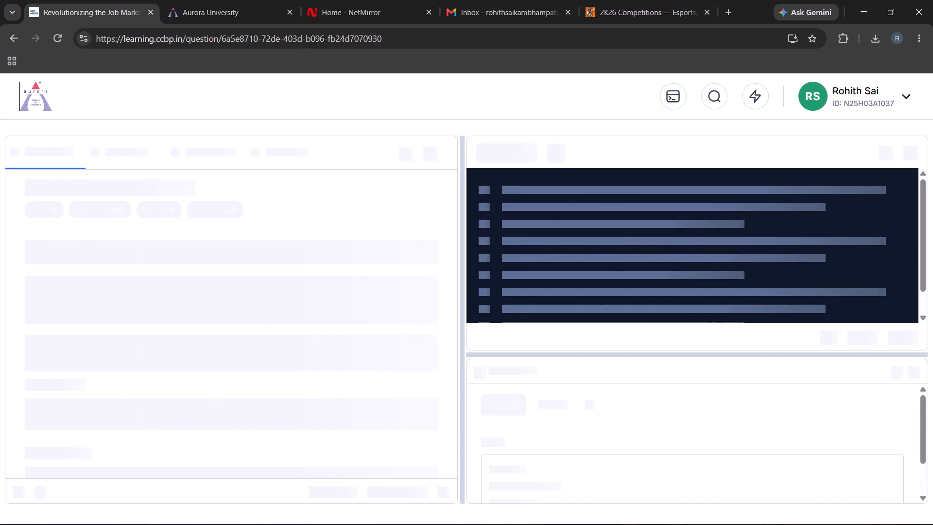
# Copy the entire C++ solution code of the Insertion At Head - Doubly Linked List problem.
pyautogui.click(765, 263)
pyautogui.hotkey('ctrl', 'a')
pyautogui.hotkey('ctrl', 'c')
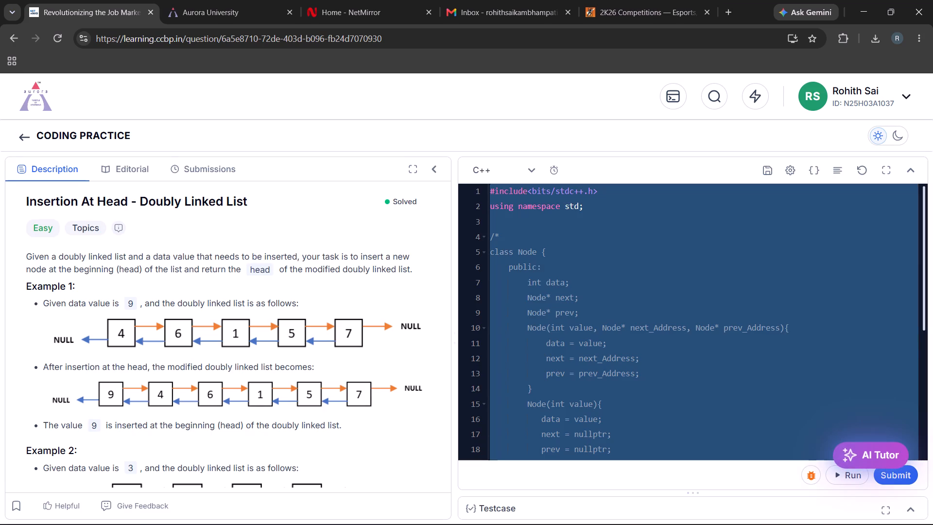
# Switch from the coding practice site to WhatsApp.
pyautogui.hotkey('alt', 'Tab')
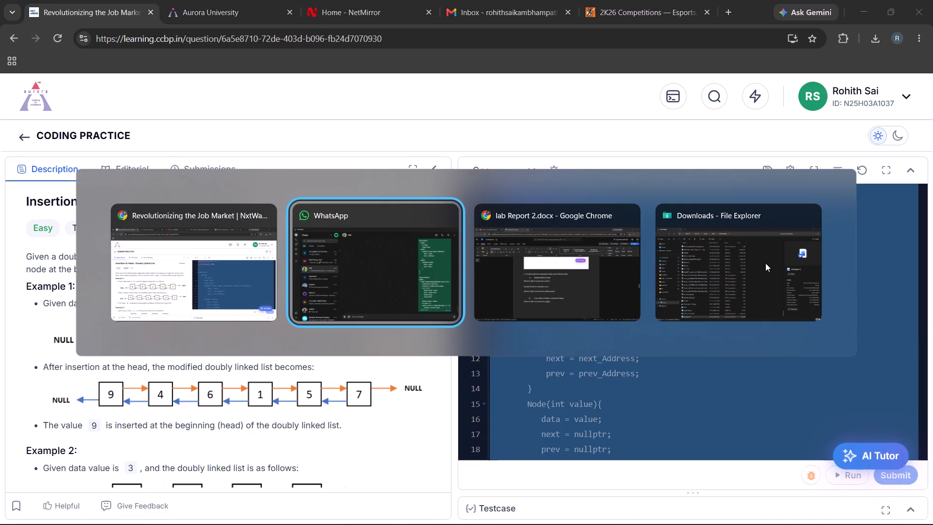
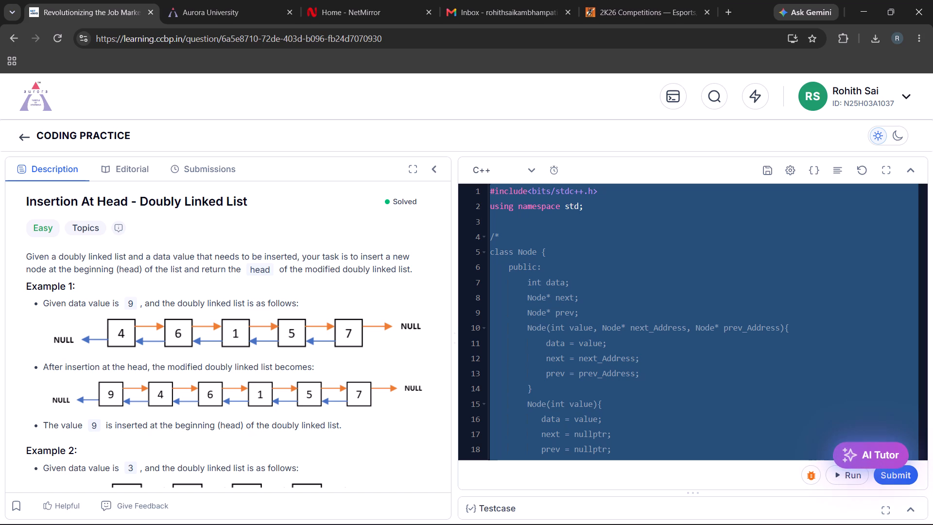
# Return to the coding practice on insertion in doubly linked lists and open the Insertion At Tail - Doubly Linked List problem.
pyautogui.click(24, 138)
pyautogui.hotkey('alt', 'Tab')
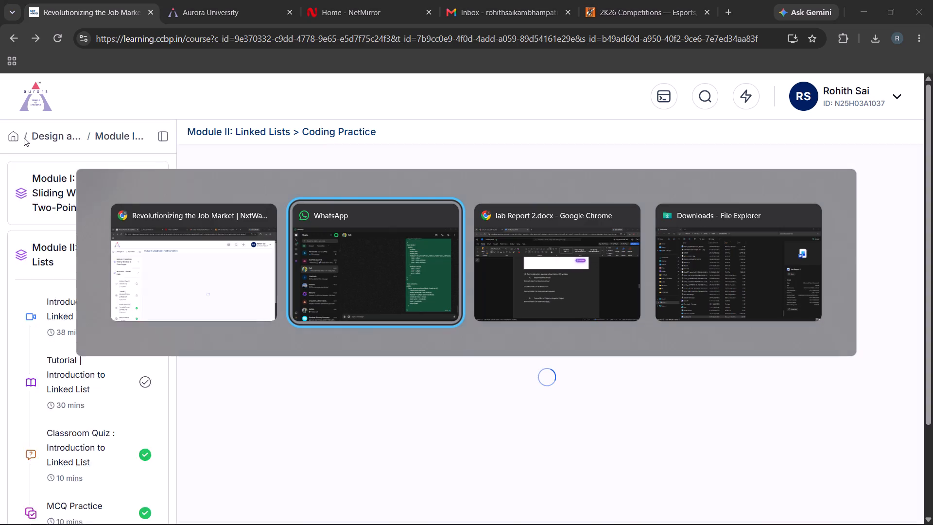
pyautogui.hotkey('alt', 'Tab')
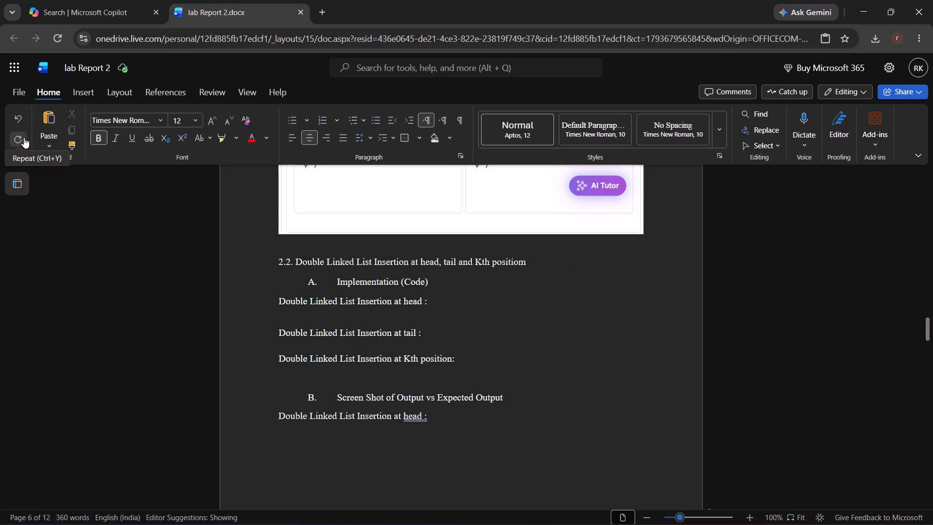
pyautogui.hotkey('alt', 'Tab')
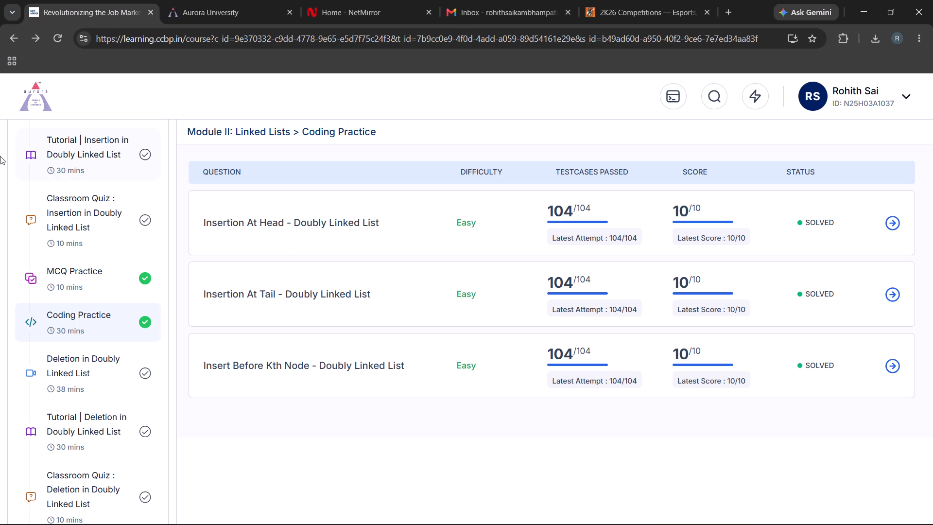
pyautogui.click(369, 296)
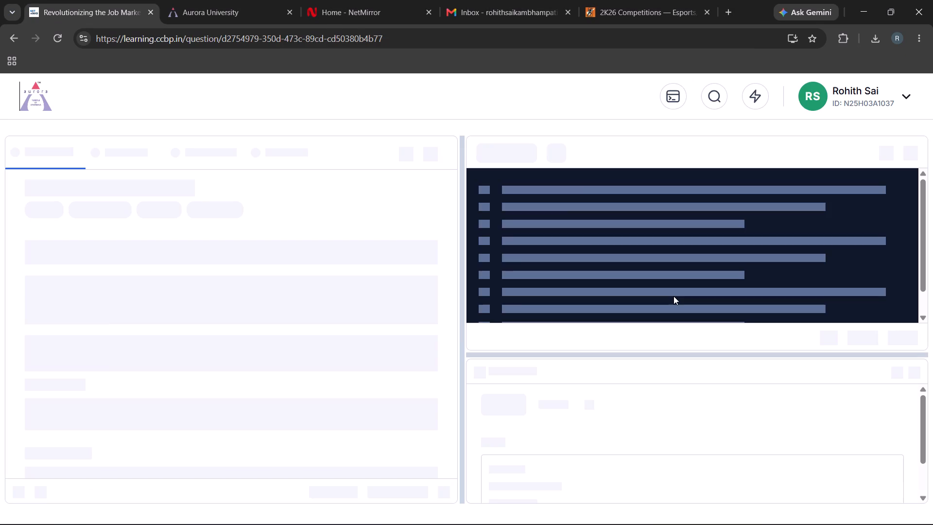
# Copy the entire C++ solution code of the Insertion At Tail - Doubly Linked List problem.
pyautogui.click(726, 266)
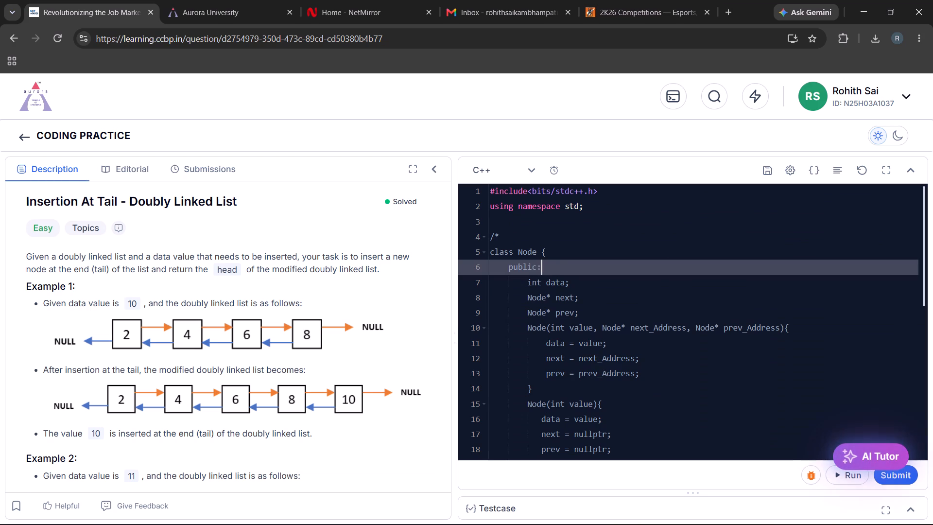
pyautogui.hotkey('ctrl', 'a')
pyautogui.hotkey('ctrl', 'c')
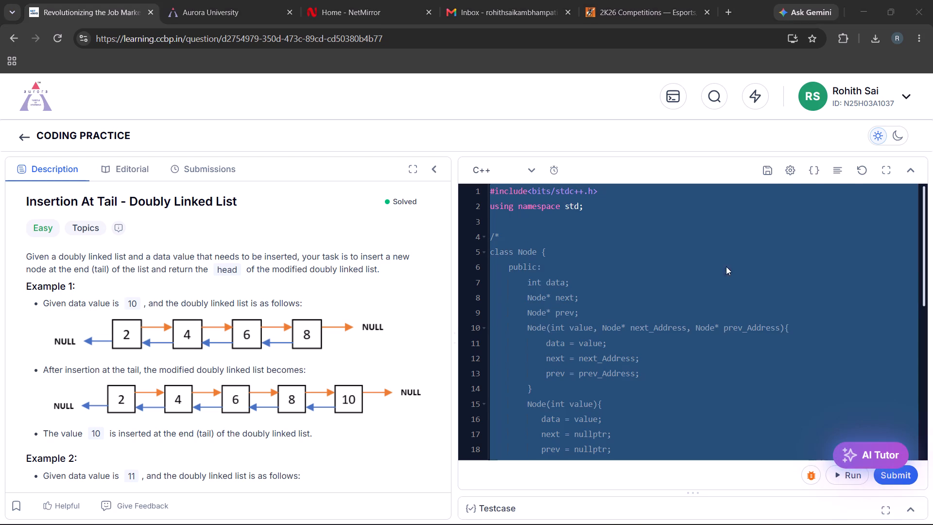
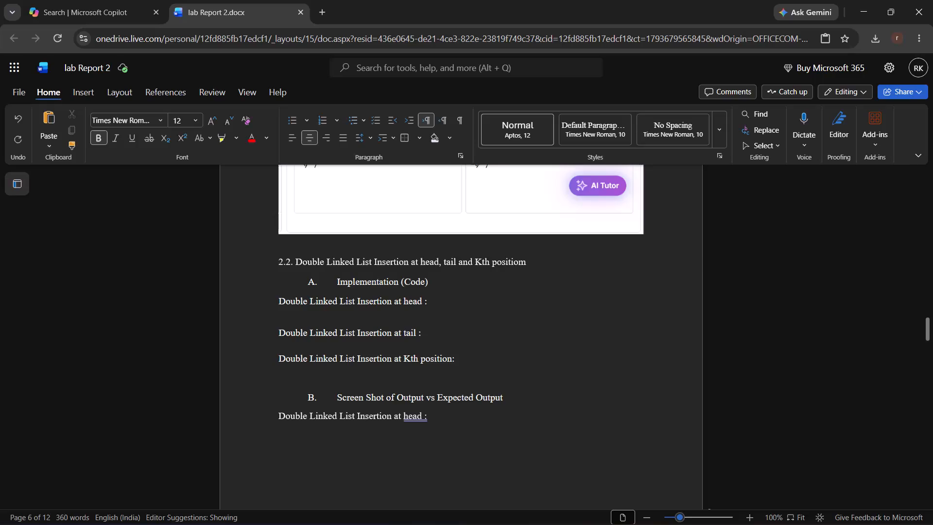
# Switch to the coding practice site, examine the rest of the Insertion At Tail - Doubly Linked List solution code, and go back to the lab report.
pyautogui.hotkey('alt', 'Tab')
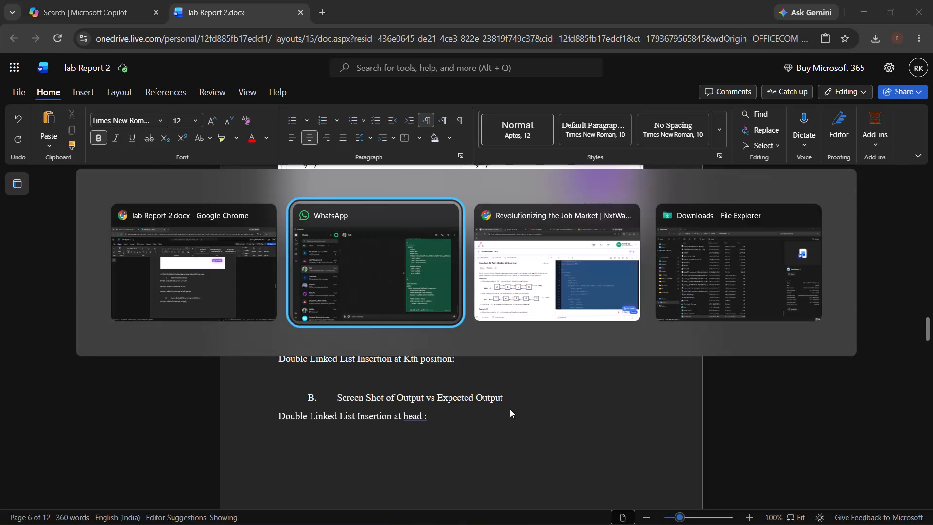
pyautogui.hotkey('alt', 'Tab')
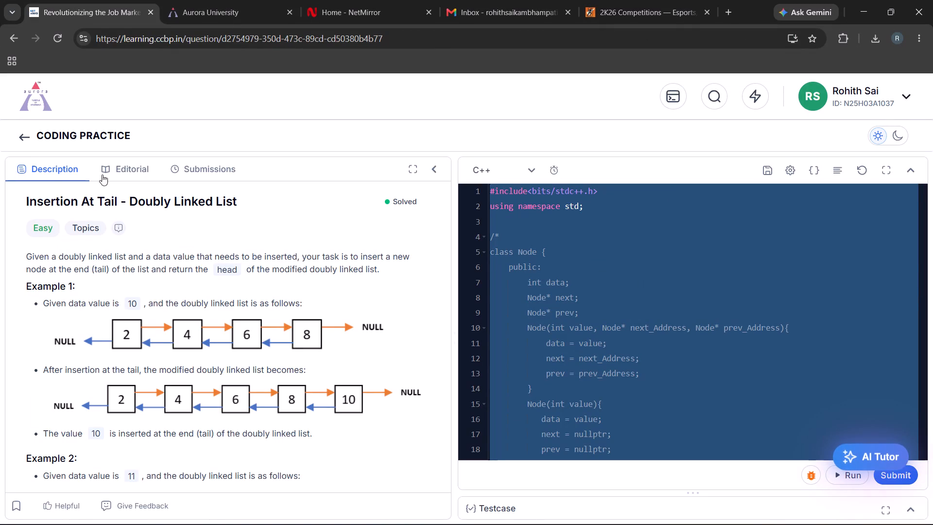
pyautogui.scroll(-8, 683, 354)
pyautogui.hotkey('alt', 'Tab')
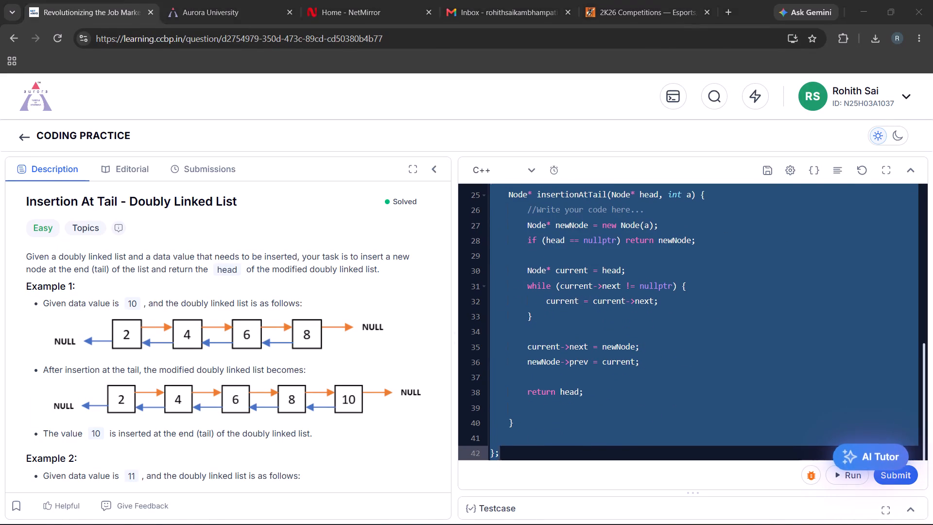
pyautogui.hotkey('alt', 'Tab')
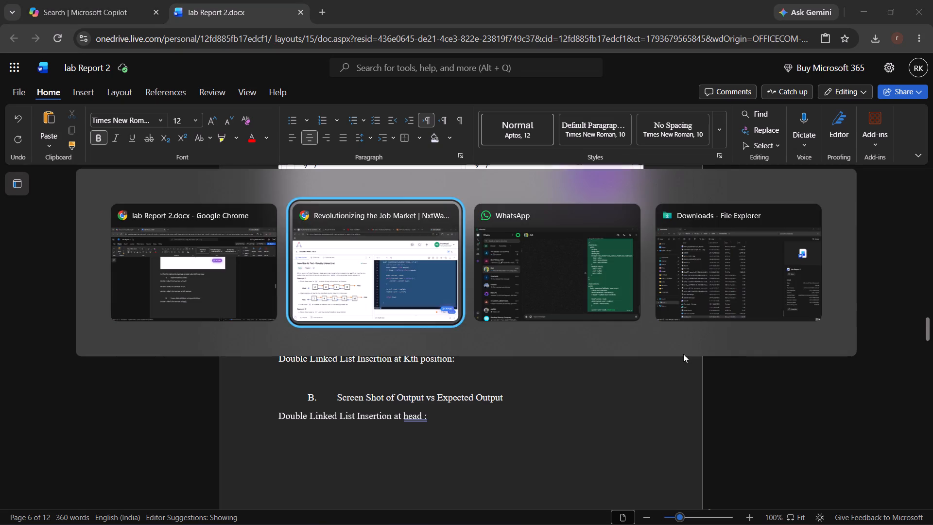
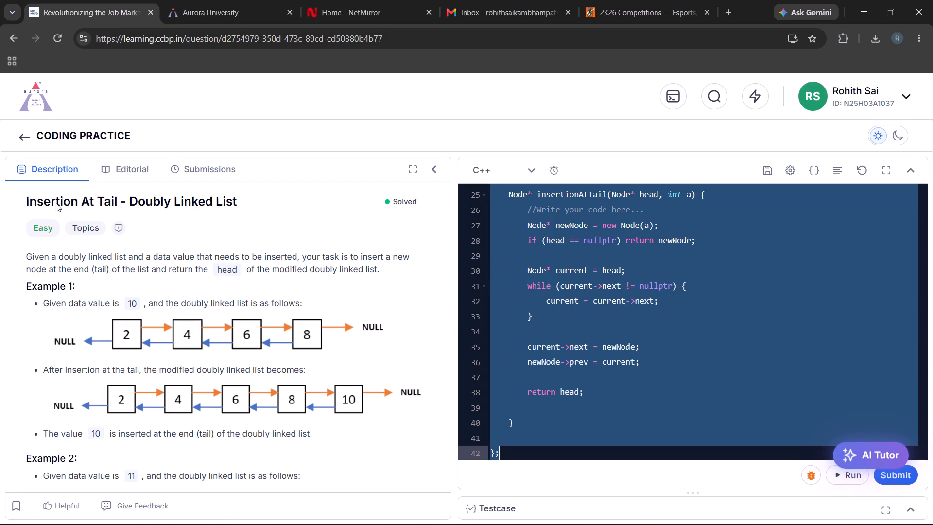
# Open the Insert Before Kth Node - Doubly Linked List problem and copy its entire C++ solution code for the lab report.
pyautogui.click(18, 135)
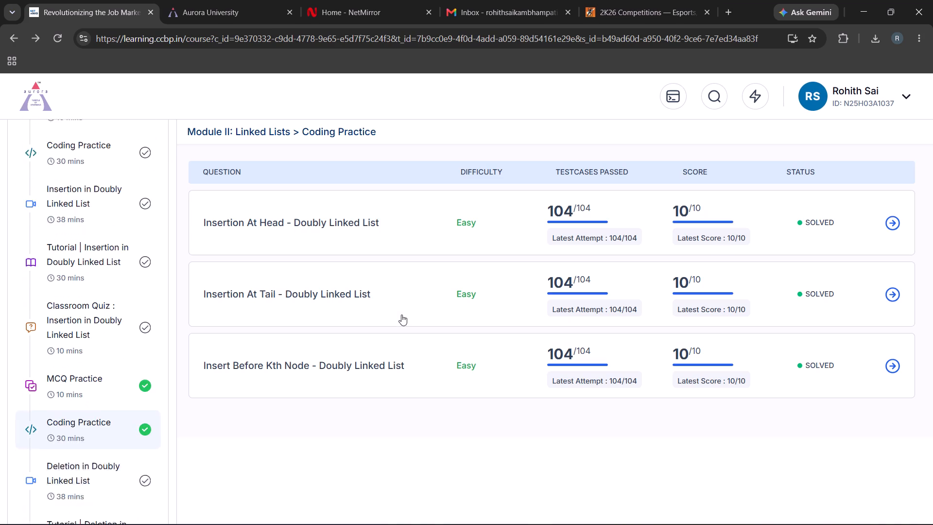
pyautogui.click(419, 365)
pyautogui.hotkey('alt', 'Tab')
pyautogui.hotkey('alt', 'Tab')
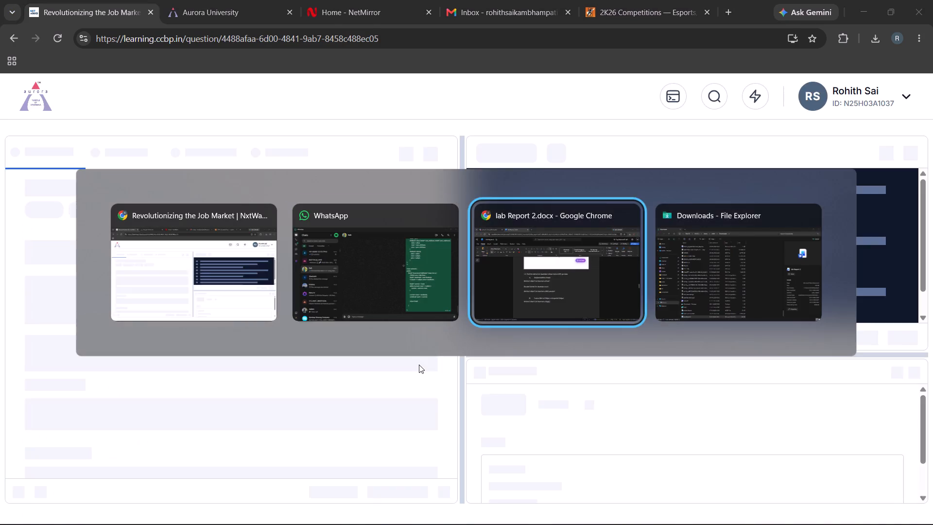
pyautogui.hotkey('alt', 'Tab')
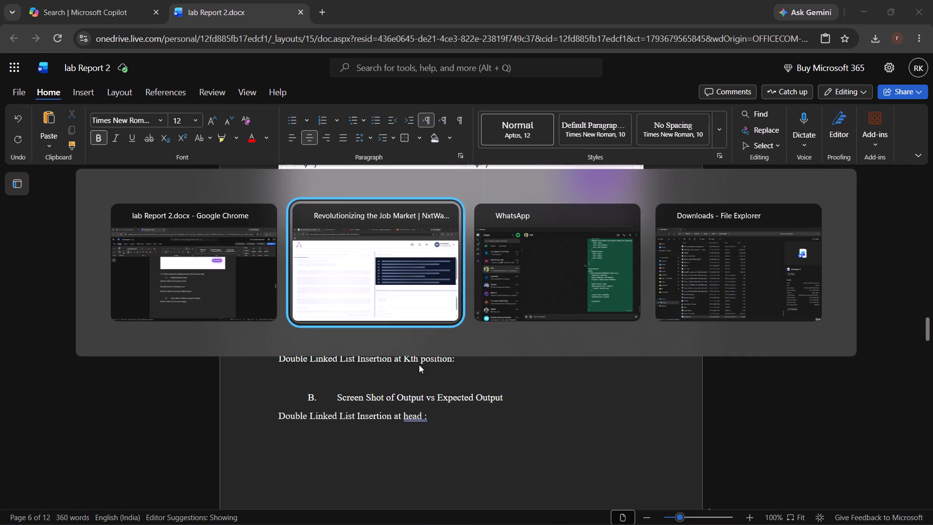
pyautogui.click(734, 349)
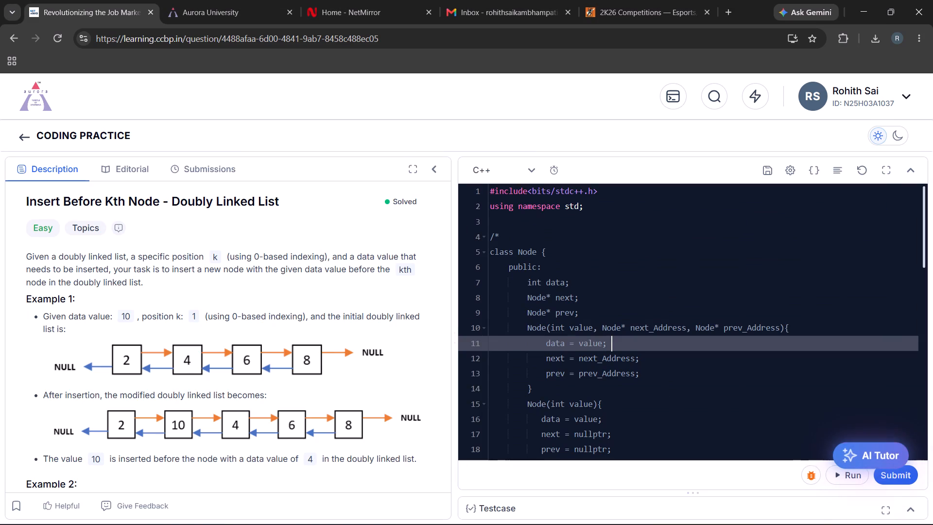
pyautogui.hotkey('ctrl', 'a')
pyautogui.hotkey('ctrl', 'c')
pyautogui.hotkey('alt', 'Tab')
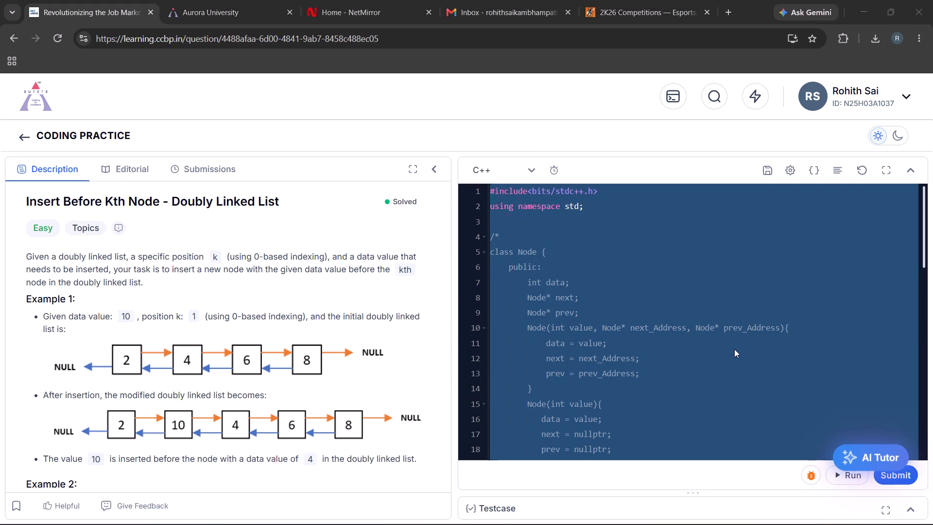
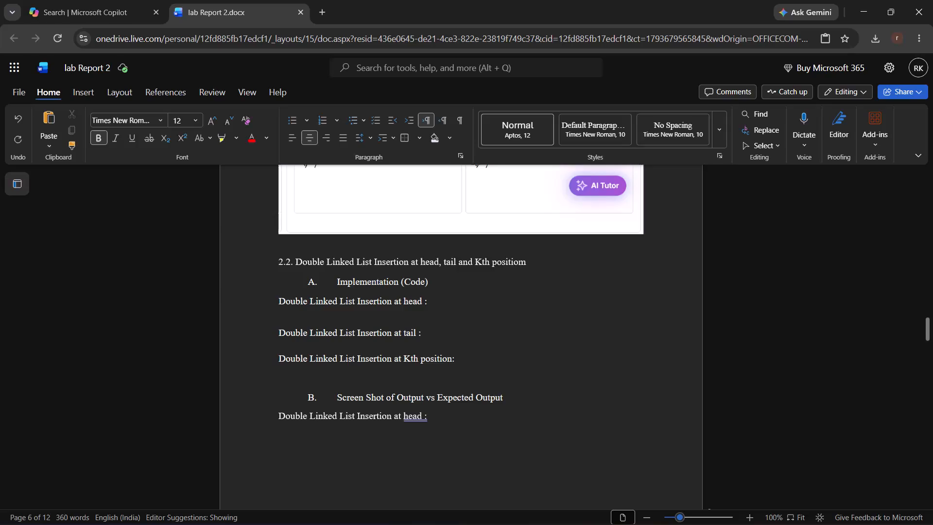
# Copy the words "mention advantages & disadvantages of circular linked list." from the section 2.3 heading of the lab report.
pyautogui.scroll(-14, 457, 427)
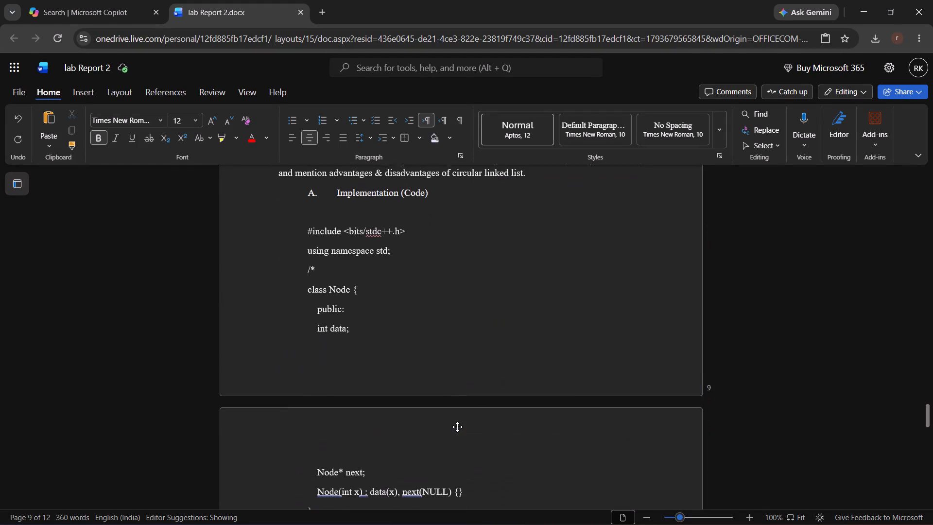
pyautogui.scroll(-3, 457, 427)
pyautogui.scroll(1, 457, 427)
pyautogui.scroll(-1, 457, 427)
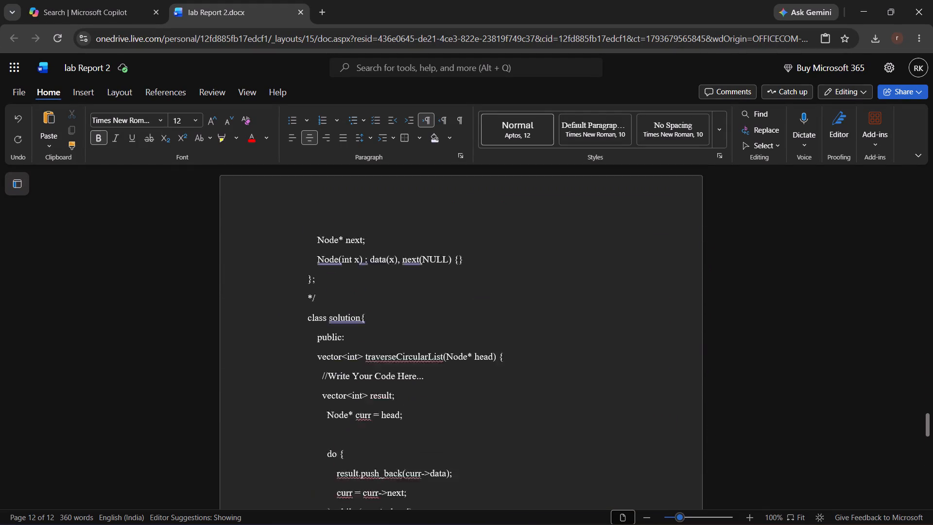
pyautogui.scroll(-1, 457, 427)
pyautogui.scroll(4, 457, 427)
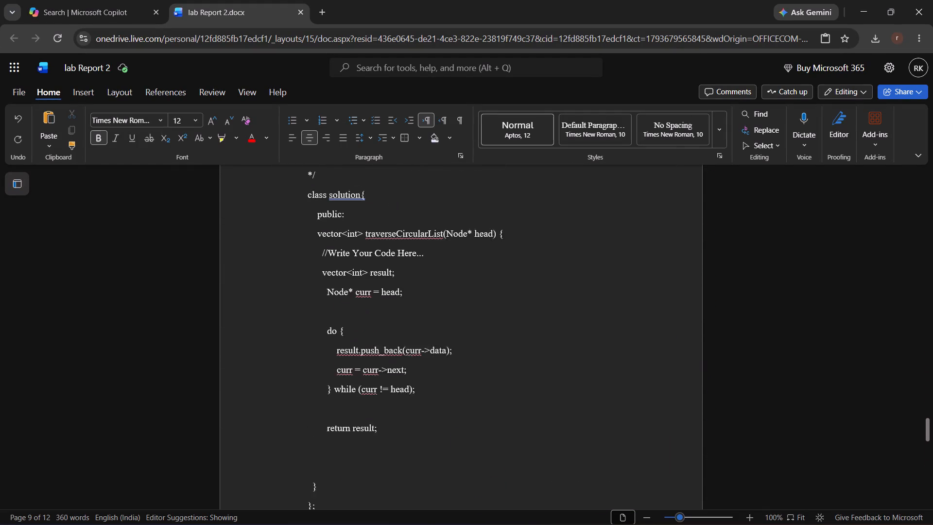
pyautogui.scroll(4, 457, 427)
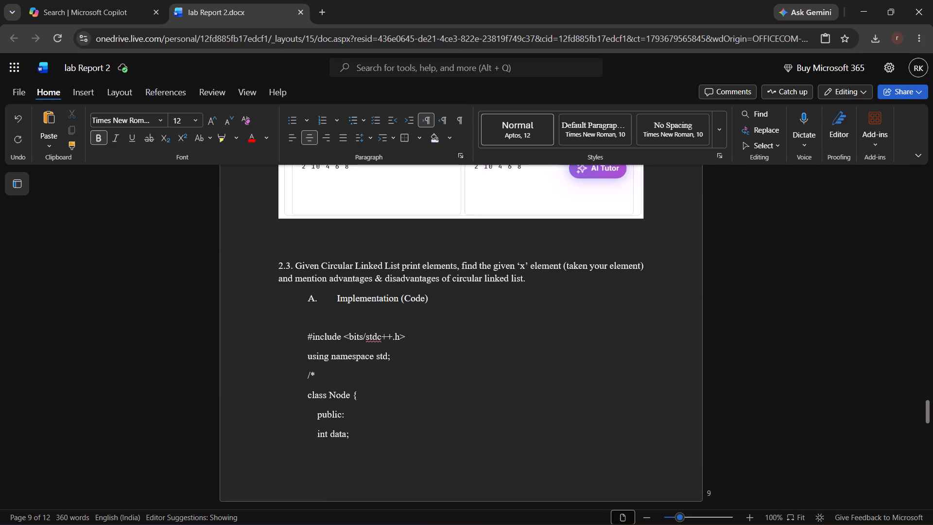
pyautogui.moveTo(530, 281); pyautogui.dragTo(298, 285)
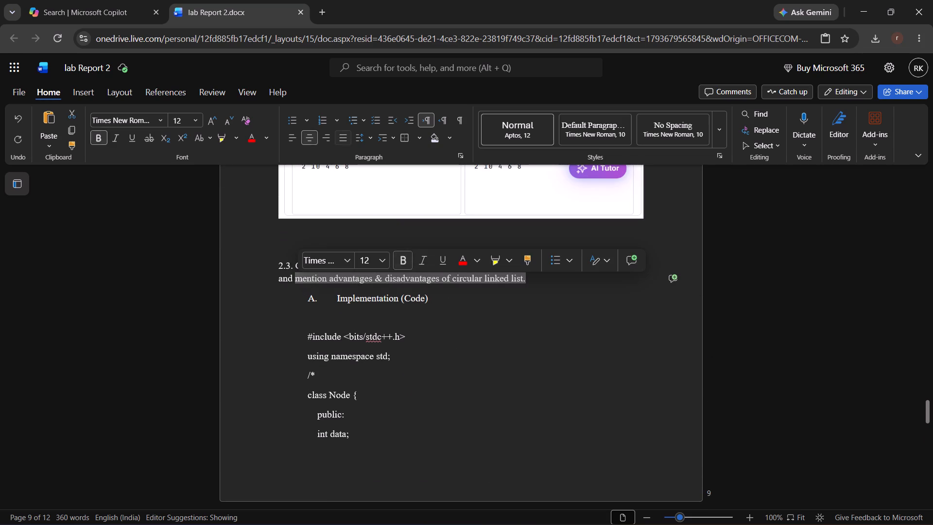
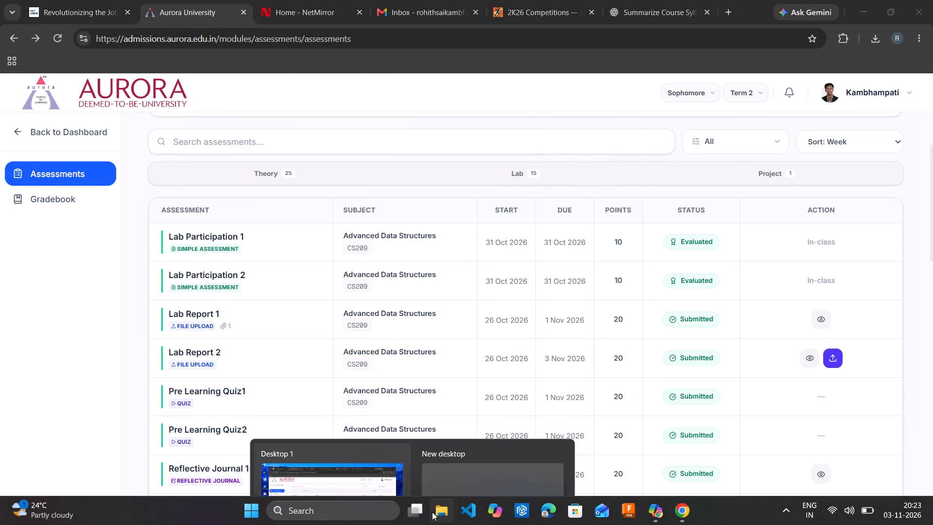
pyautogui.click(63, 309)
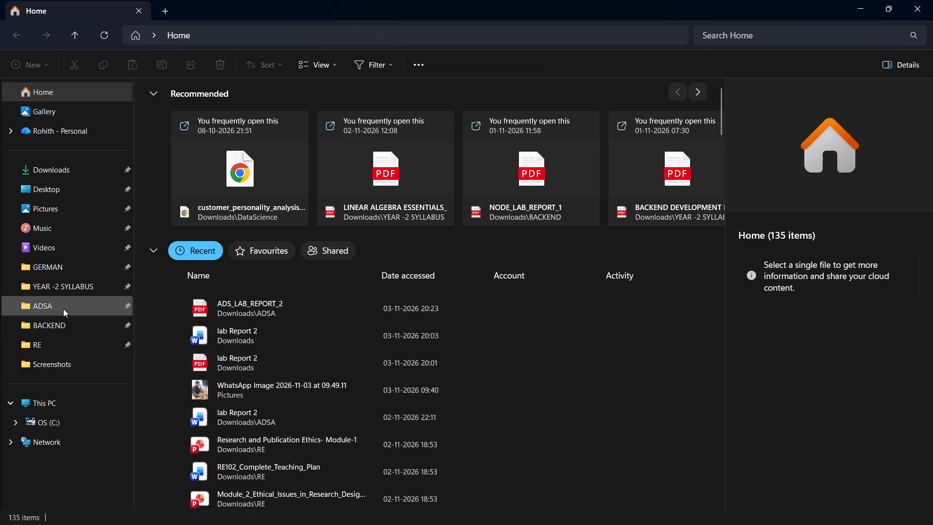
pyautogui.doubleClick(236, 117)
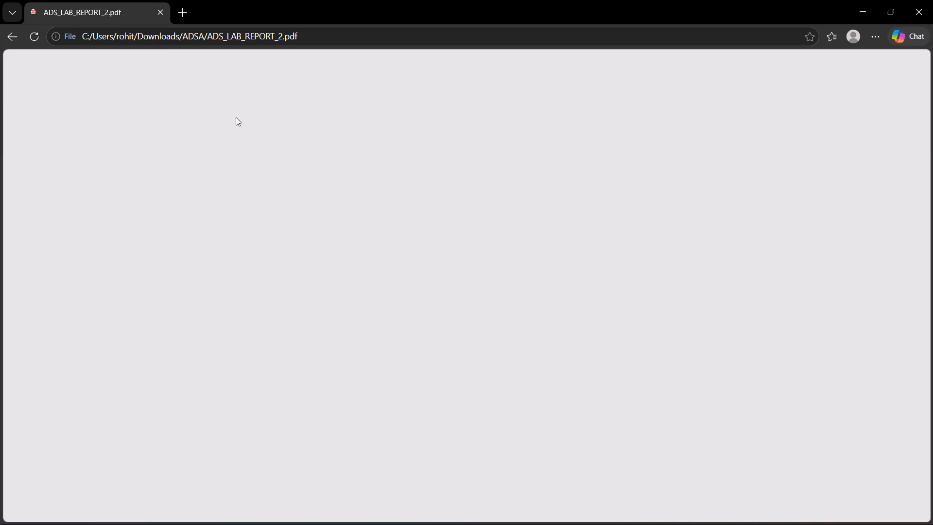
pyautogui.scroll(-3, 428, 310)
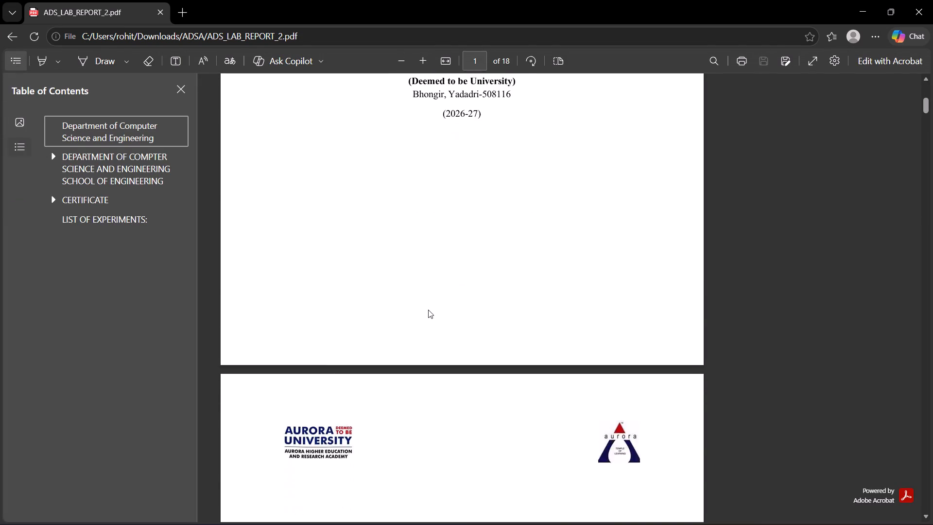
pyautogui.scroll(-5, 428, 310)
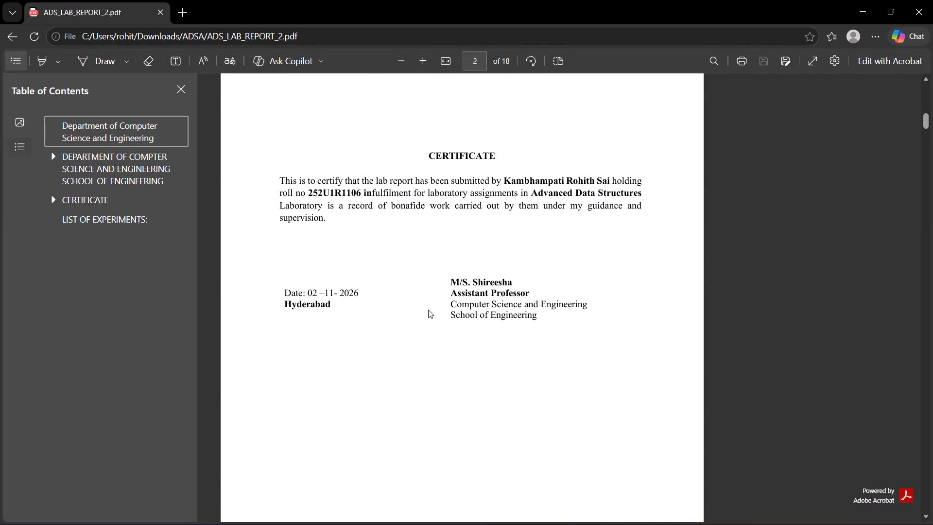
pyautogui.scroll(-6, 428, 310)
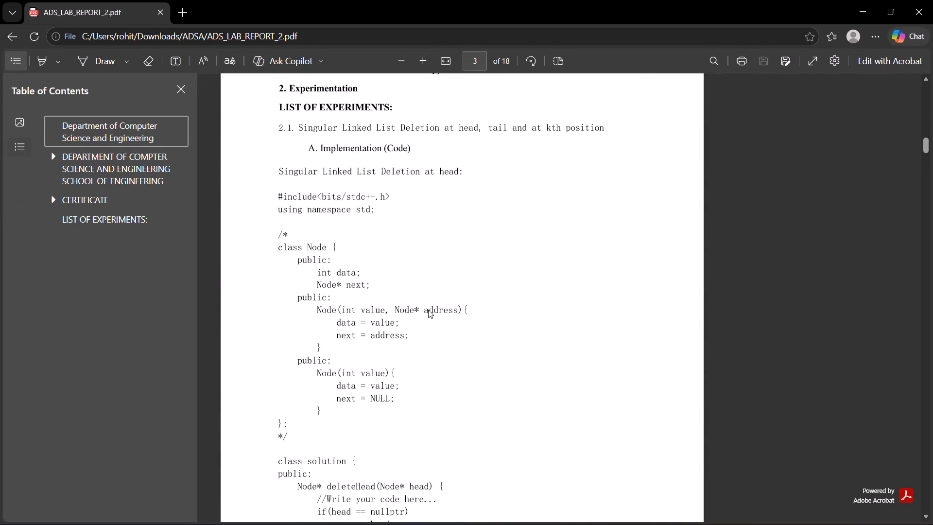
pyautogui.scroll(-6, 428, 310)
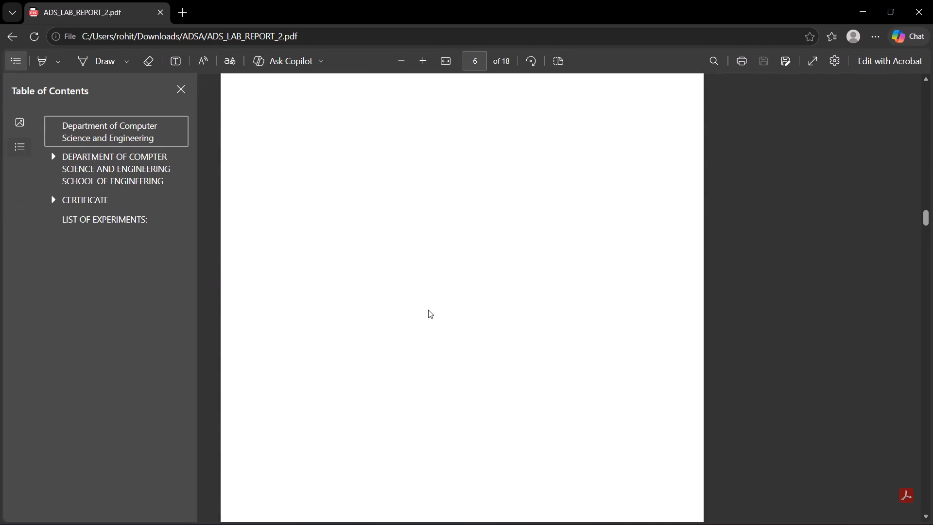
pyautogui.scroll(-14, 428, 310)
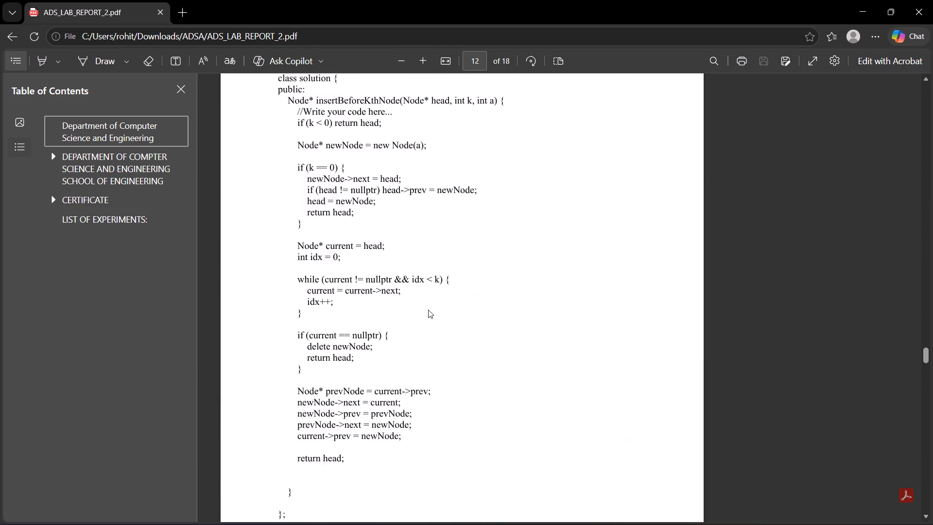
pyautogui.scroll(-20, 428, 310)
pyautogui.scroll(-3, 428, 310)
pyautogui.scroll(1, 428, 310)
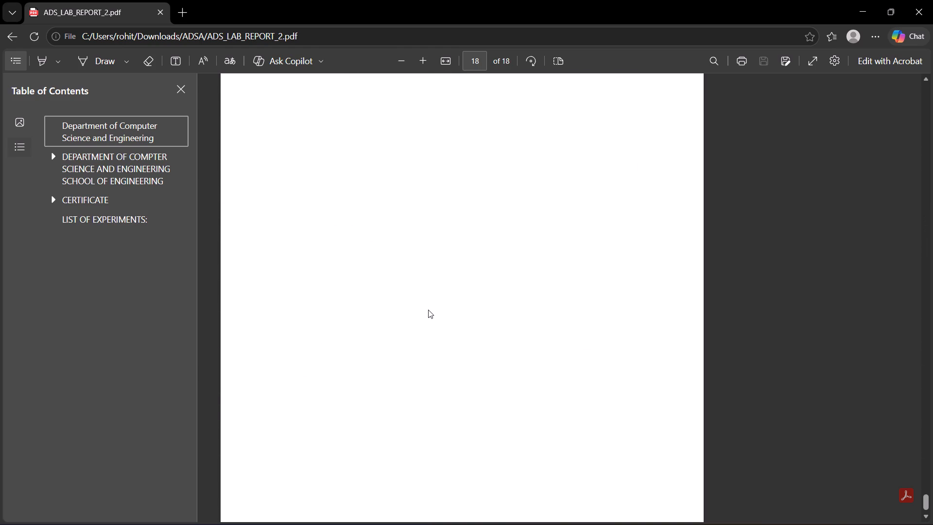
pyautogui.scroll(5, 428, 310)
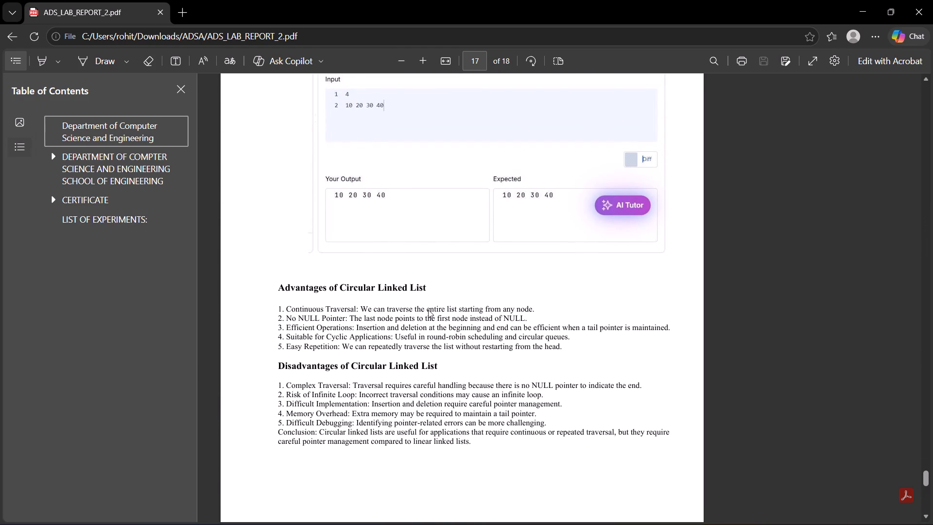
pyautogui.scroll(4, 428, 310)
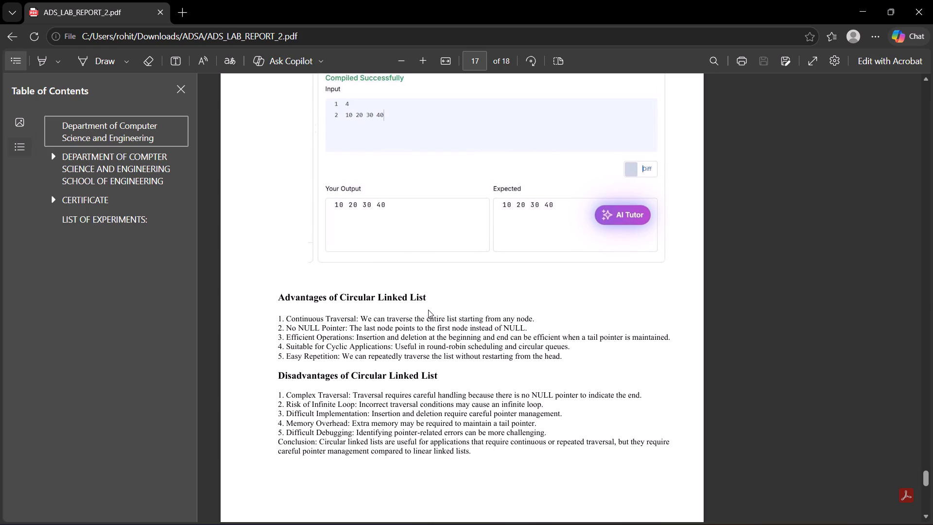